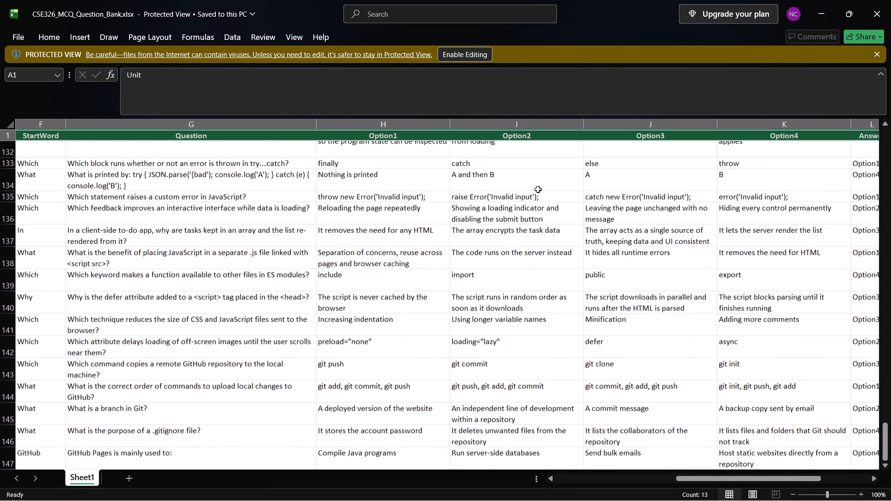
scroll(538, 189, up, 8)
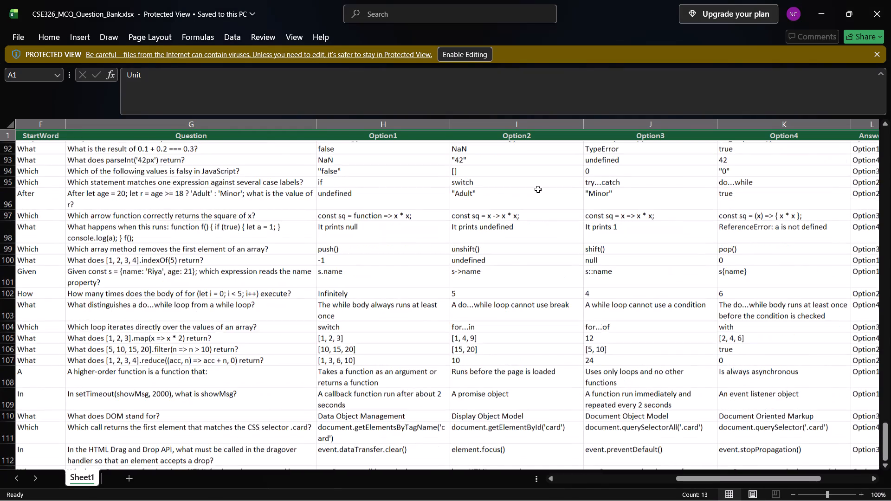
scroll(538, 189, up, 6)
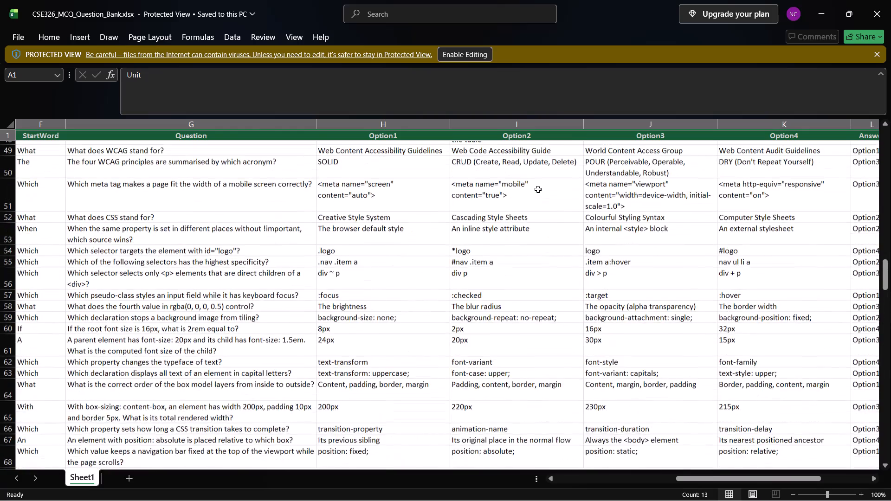
scroll(538, 189, up, 1)
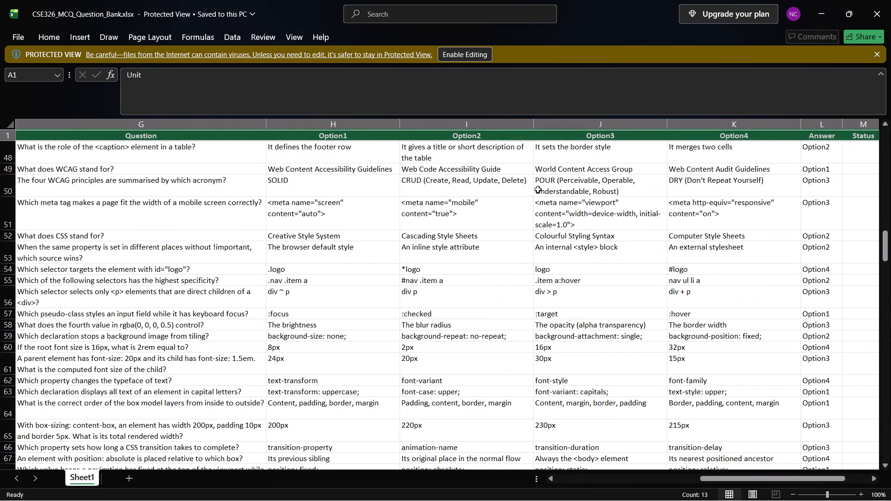
Open CSE326_Units_IV_V_VI_Syllabus_Simple_Questions.xlsx from the CSE326 FINAL QP ETE folder inside CSE326 Formats, letting Excel repair its content.
key(alt+Tab)
key(alt+Tab)
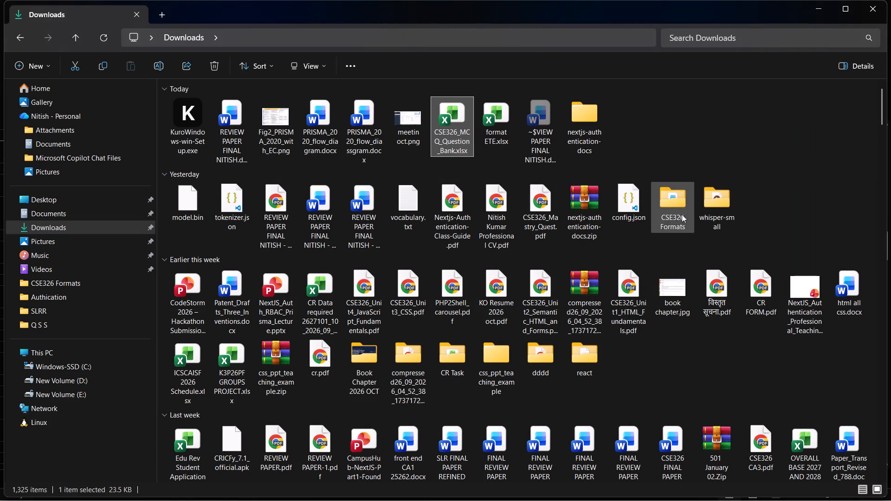
double_click(677, 214)
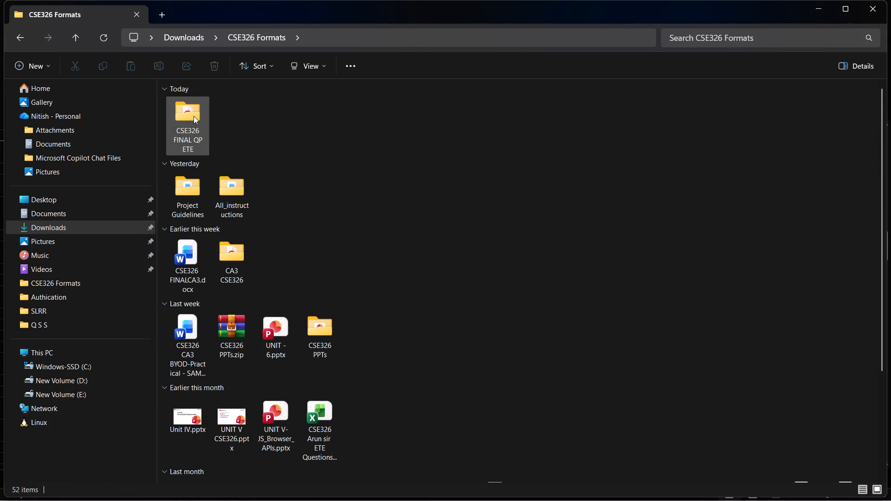
double_click(194, 116)
click(225, 198)
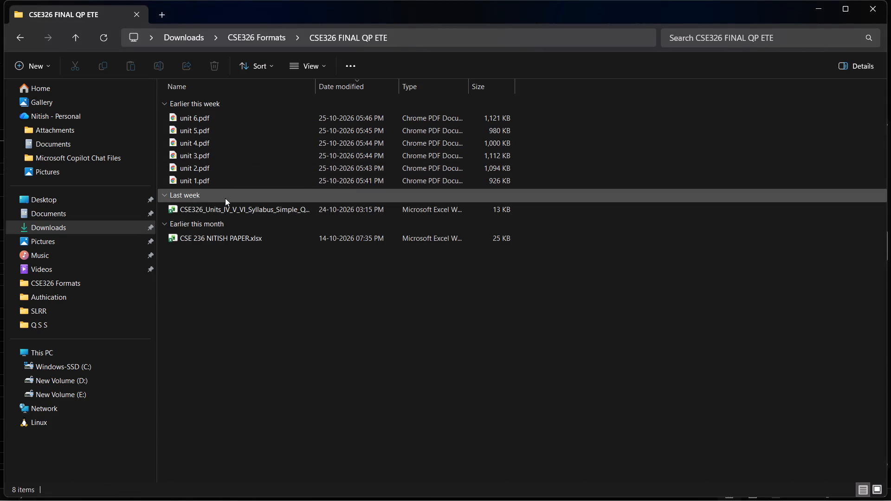
click(202, 204)
double_click(202, 204)
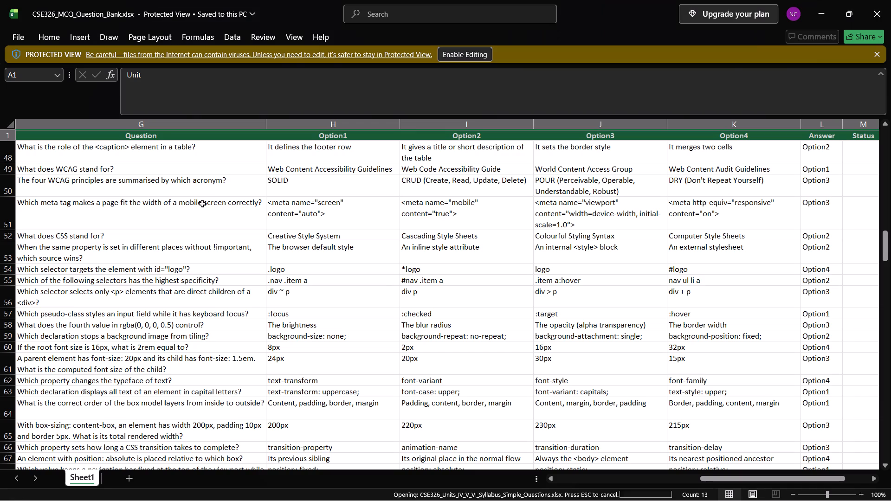
click(478, 293)
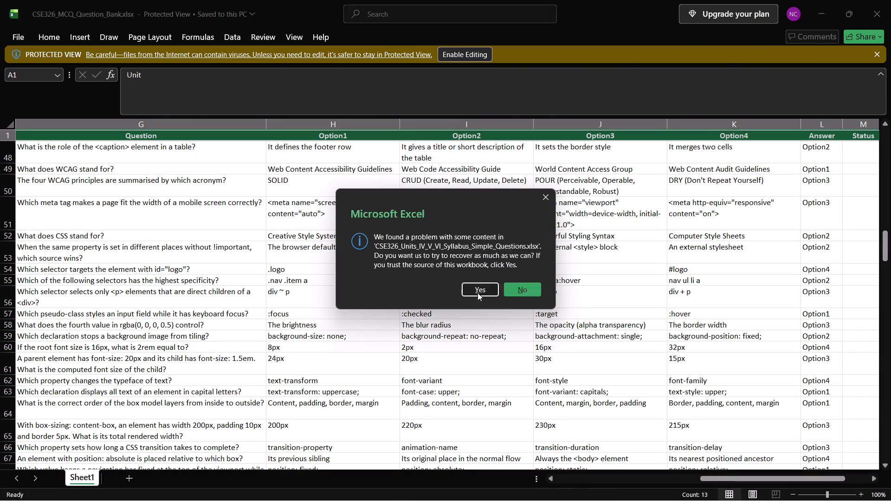
scroll(478, 293, left, 5)
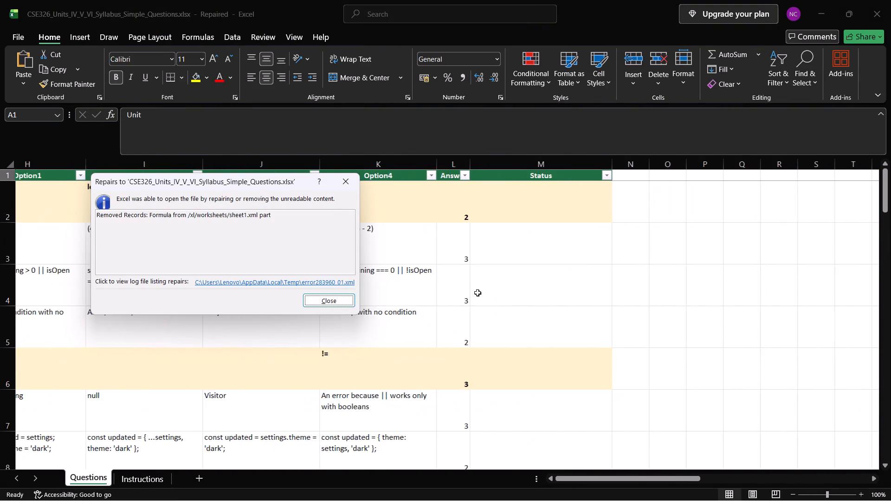
click(334, 303)
Copy the first question row, from Unit through Answer, on the Questions sheet and close the workbook without saving.
scroll(334, 303, right, 6)
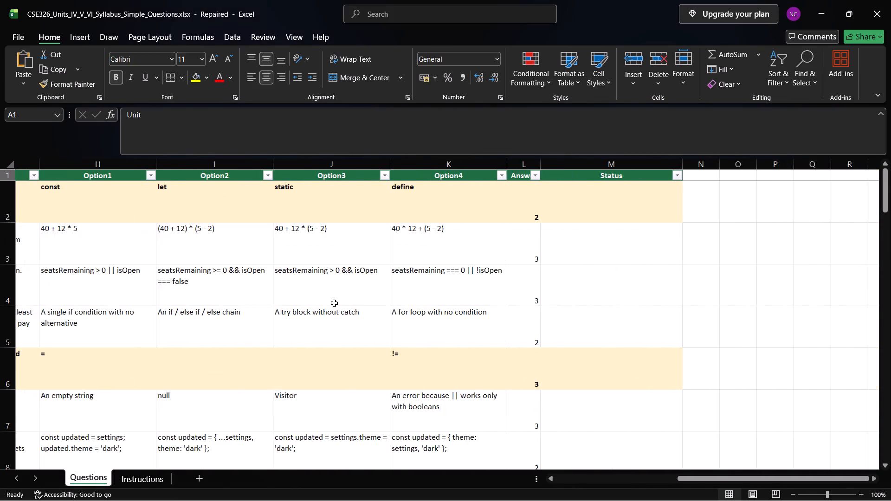
drag(27, 201, 110, 202)
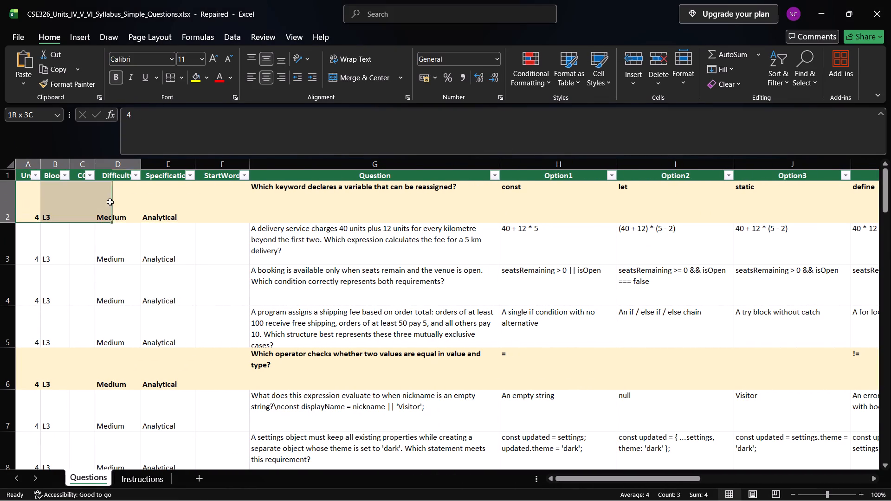
drag(110, 202, 840, 213)
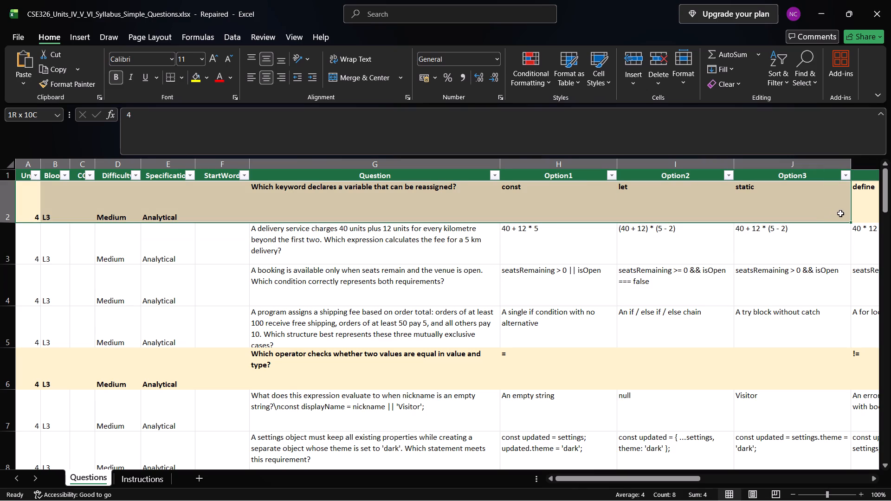
drag(840, 213, 846, 229)
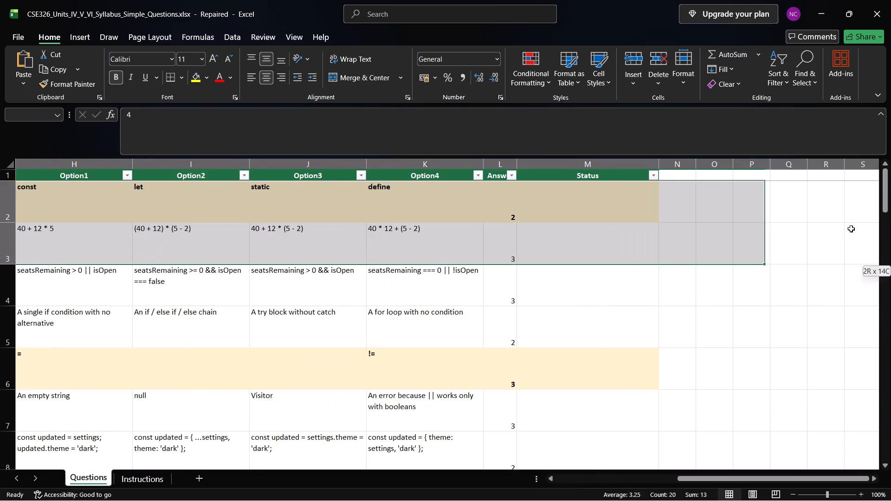
drag(846, 229, 499, 218)
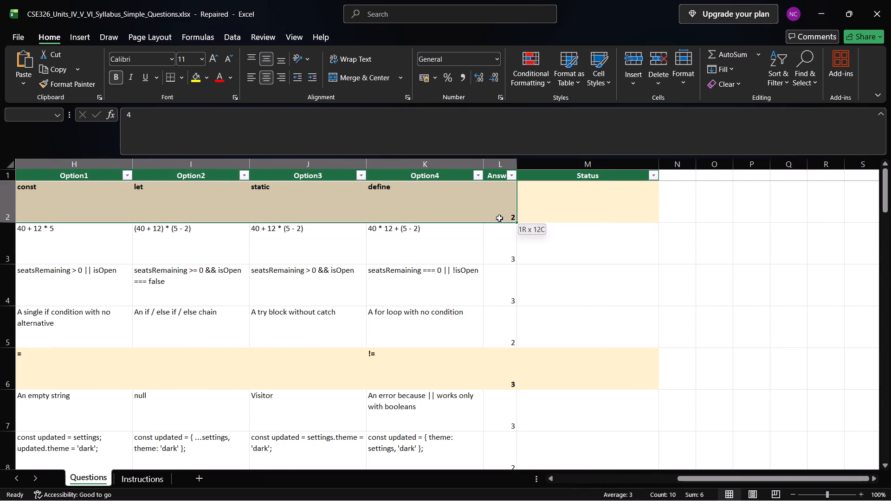
drag(499, 218, 499, 218)
key(ctrl+c)
key(ctrl+c)
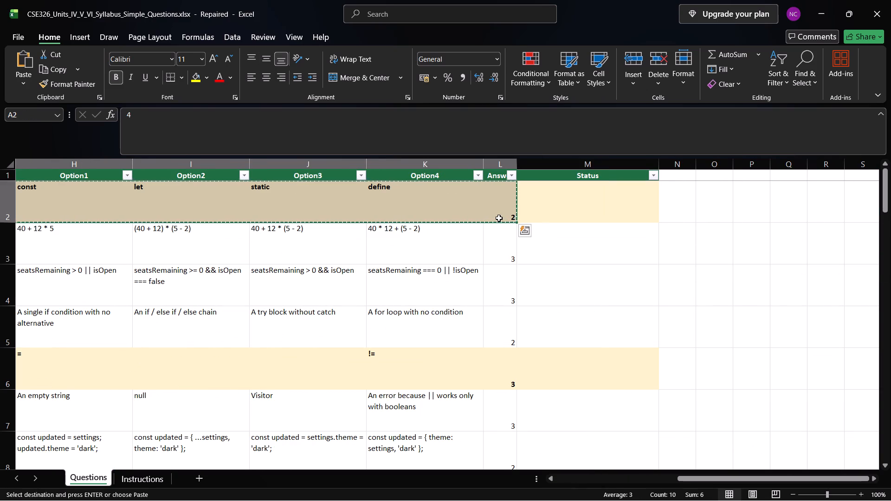
click(890, 0)
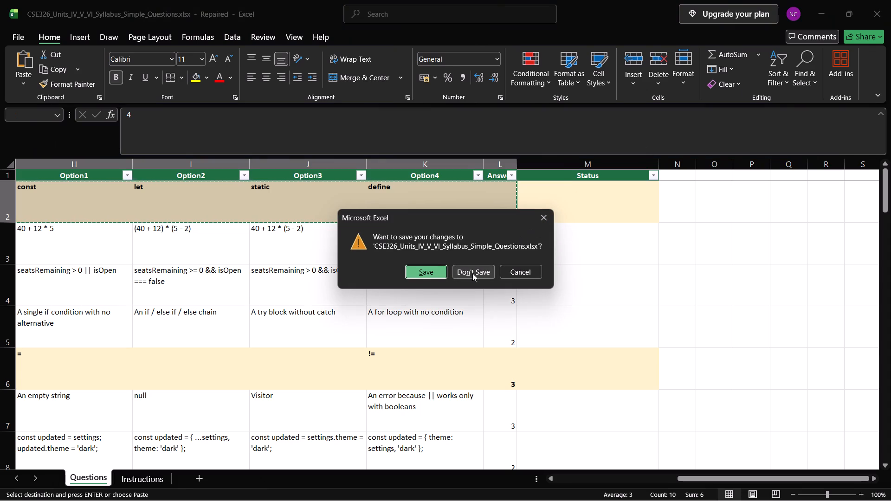
click(472, 273)
Open format ETE.xlsx from the Downloads folder and paste the copied question row into row 2, starting at the Unit column.
key(alt+Tab)
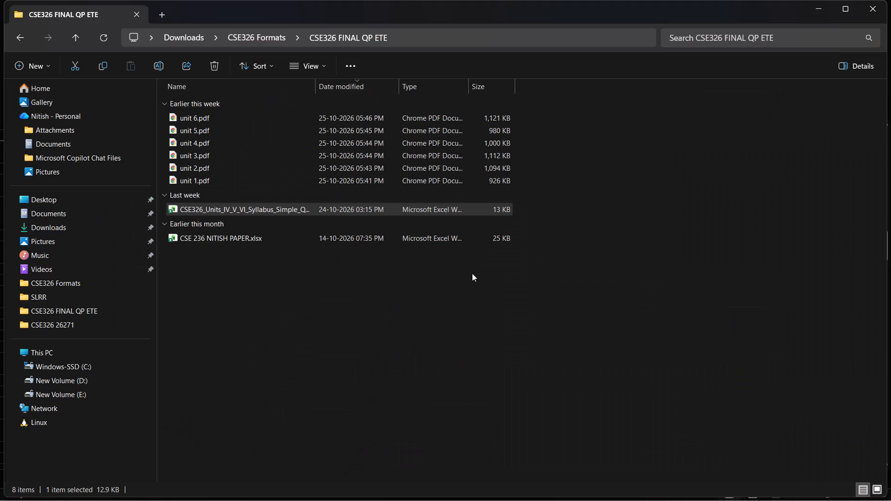
triple_click(70, 228)
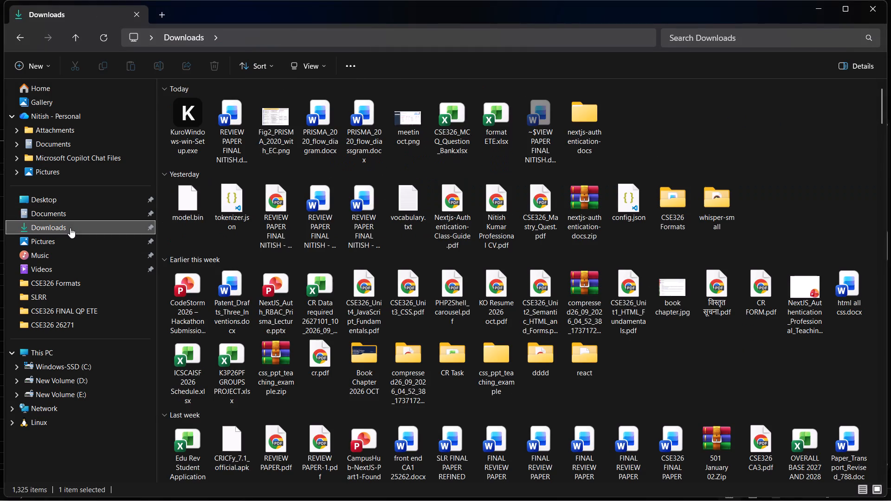
double_click(487, 105)
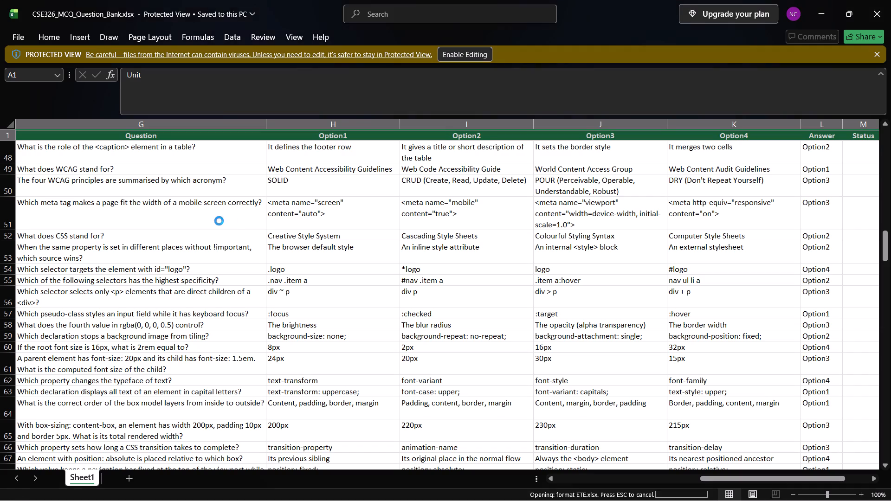
click(38, 190)
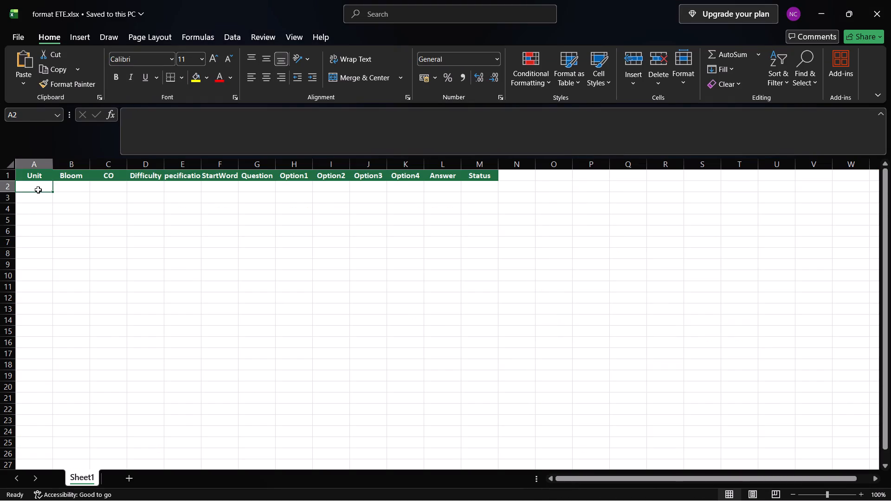
key(ctrl+v)
click(136, 232)
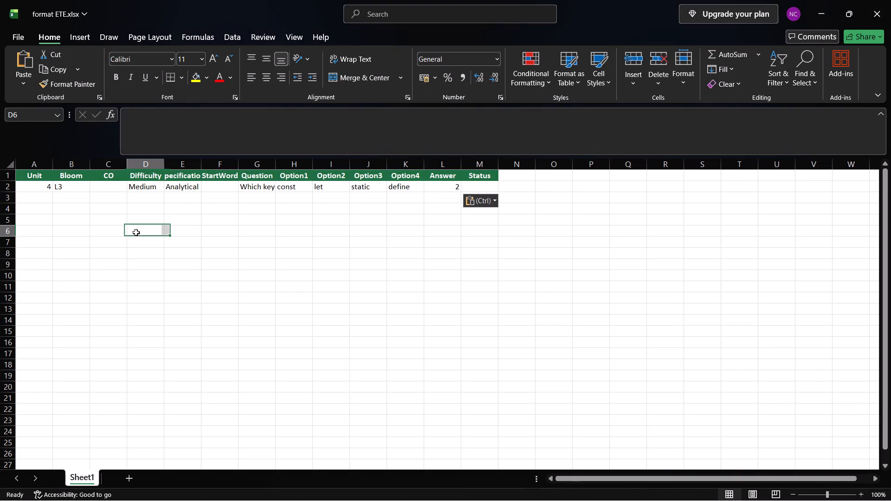
Check how CSE326_MCQ_Question_Bank.xlsx fills the Unit, Bloom, CO and other leading columns, then return to format ETE.xlsx.
key(alt+Tab)
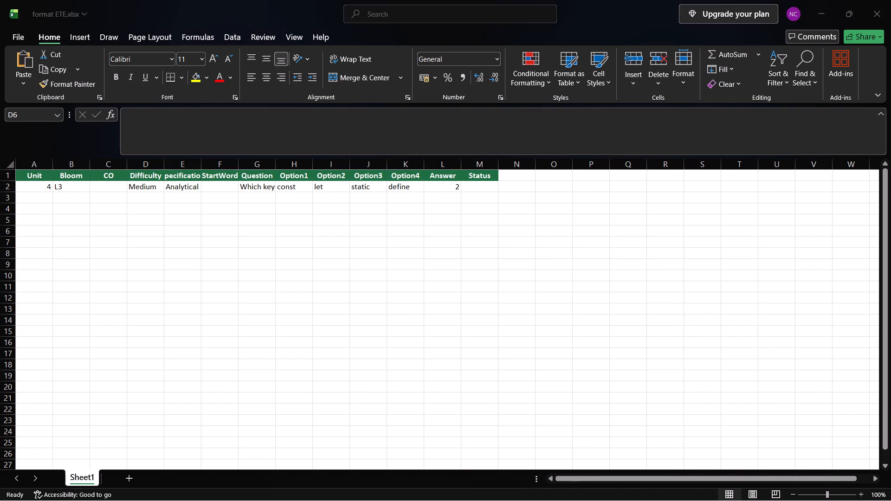
scroll(232, 244, right, 2)
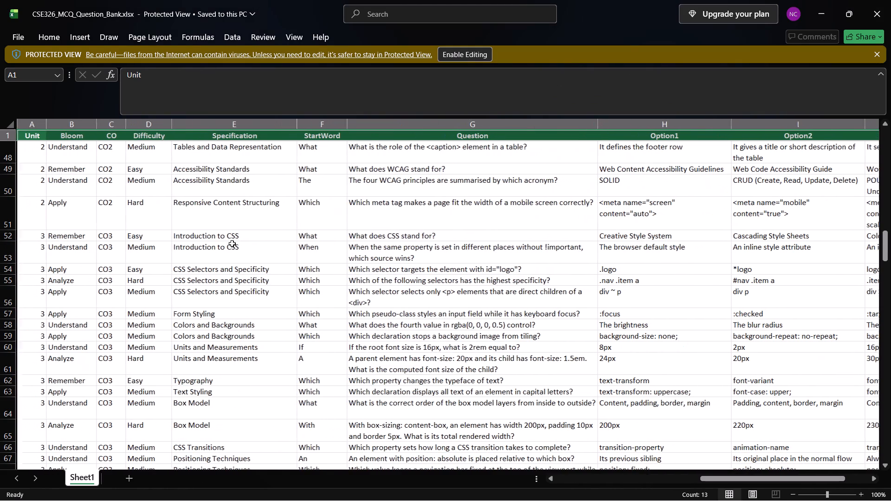
scroll(232, 244, right, 1)
scroll(232, 244, up, 6)
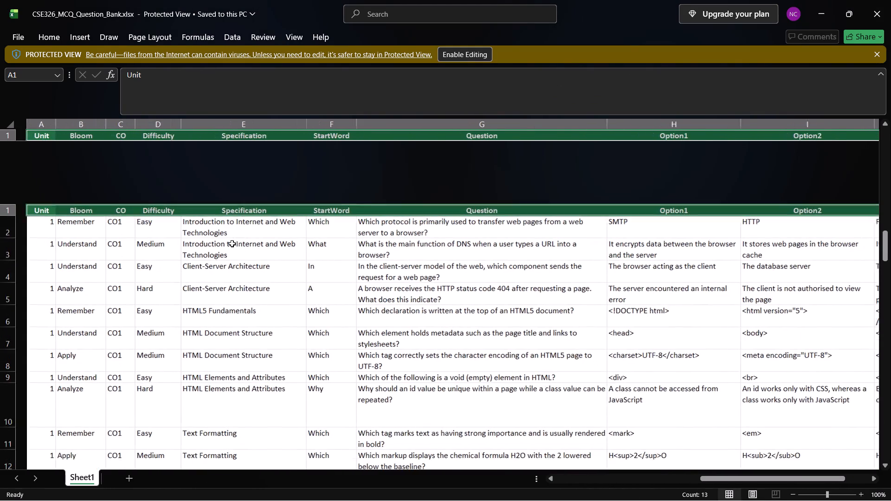
scroll(232, 244, up, 1)
scroll(232, 244, down, 4)
key(alt+Tab)
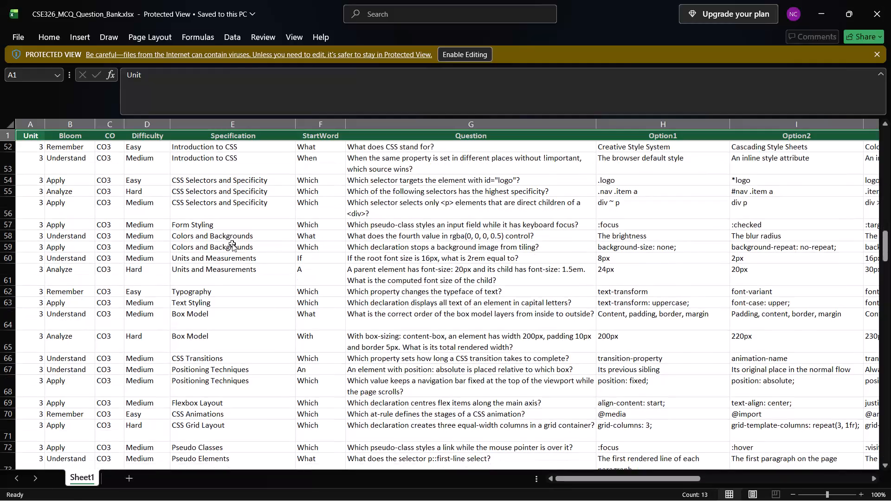
Enter CO4 in the CO column of the pasted question row and save format ETE.xlsx.
click(105, 188)
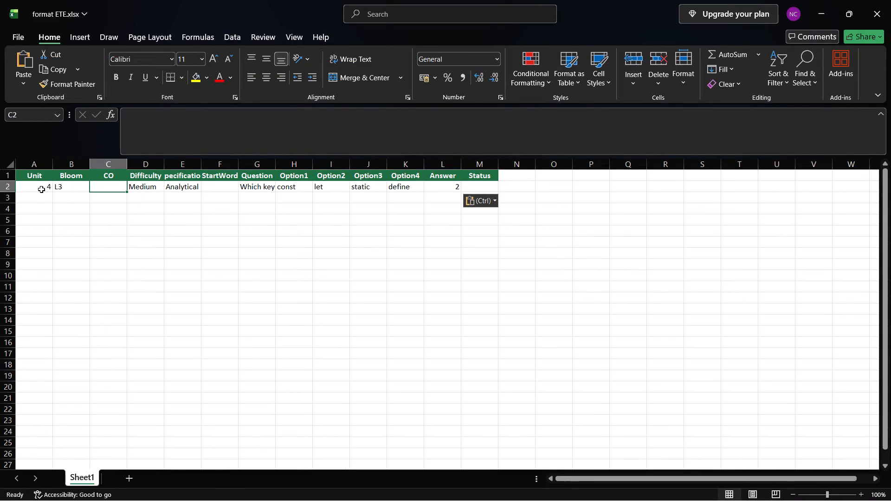
key(shift+c)
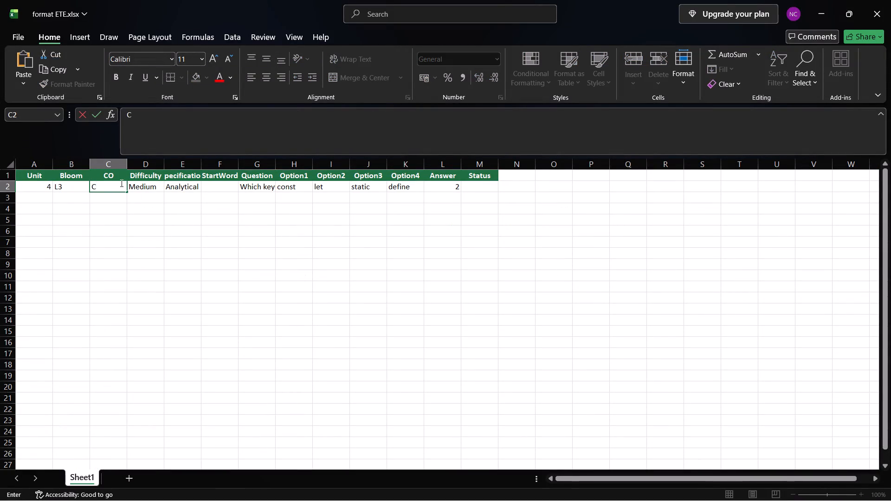
key(shift+parenright)
key(shift+BackSpace)
text(O4)
click(287, 299)
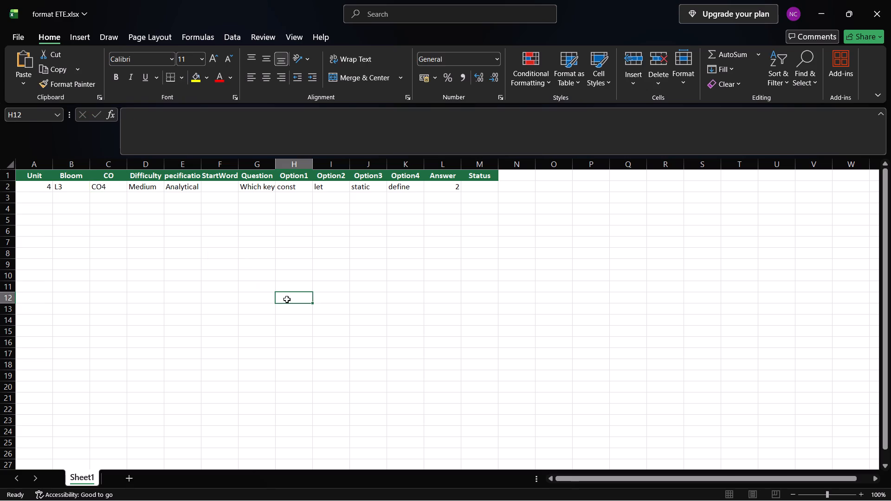
key(ctrl+s)
Close format ETE.xlsx and the CSE326 question bank workbook.
click(890, 0)
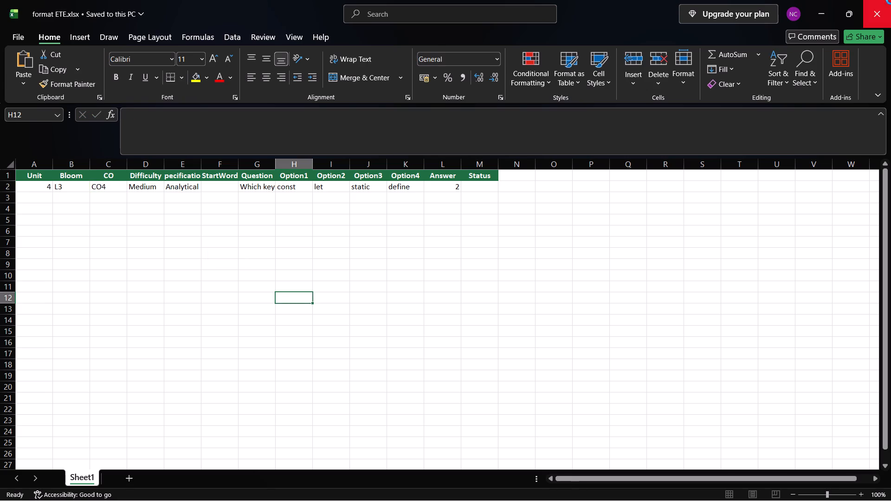
click(890, 16)
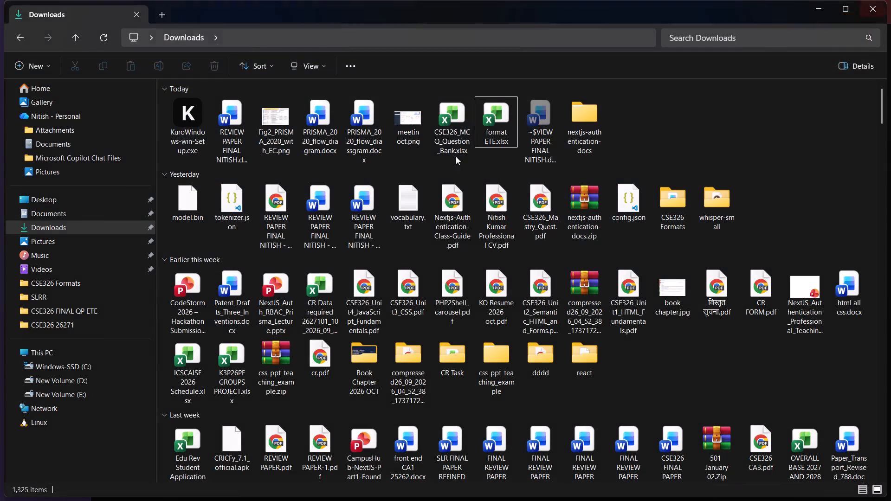
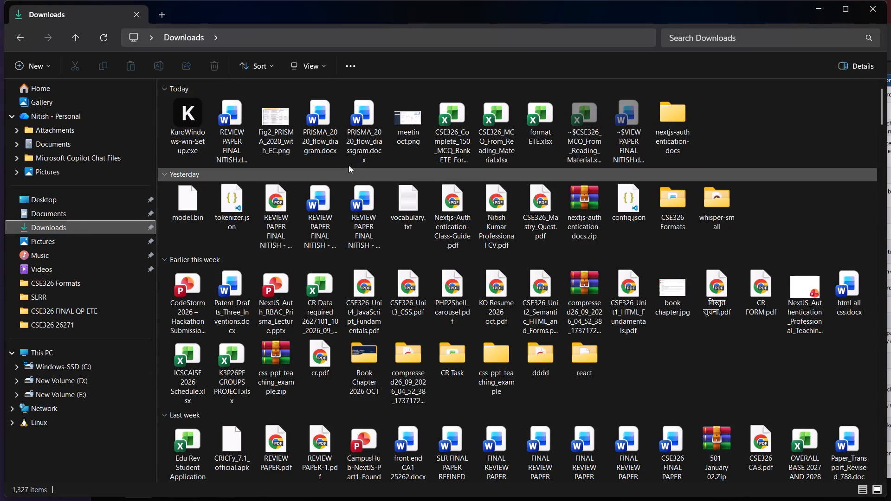
double_click(464, 120)
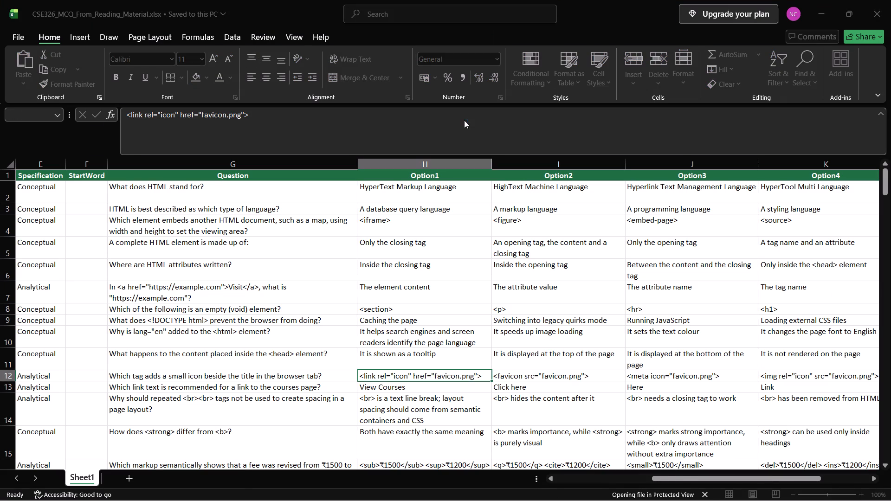
click(467, 288)
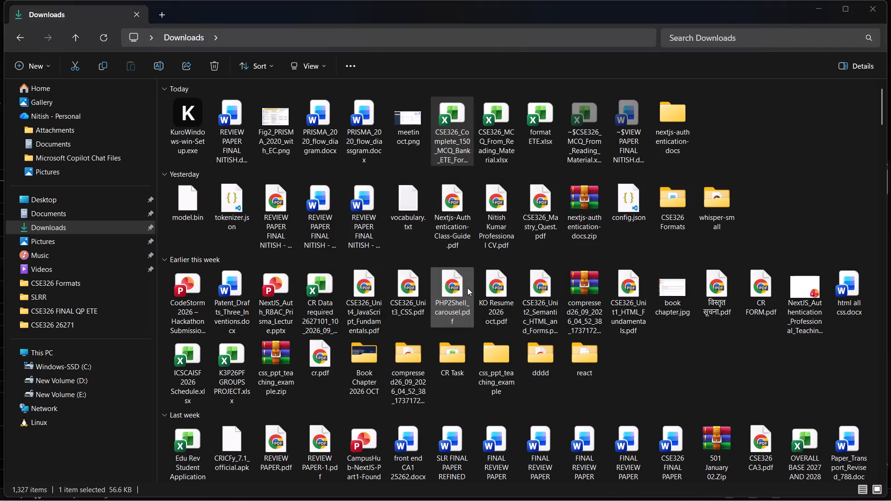
click(458, 54)
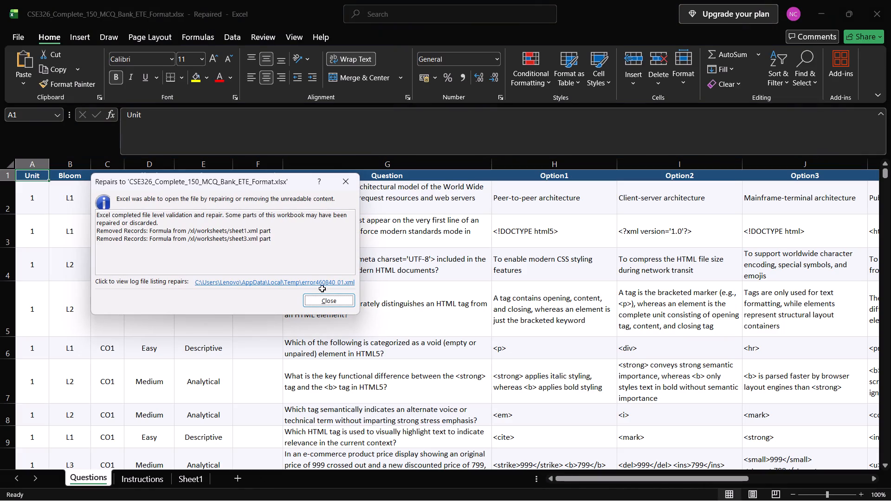
click(317, 302)
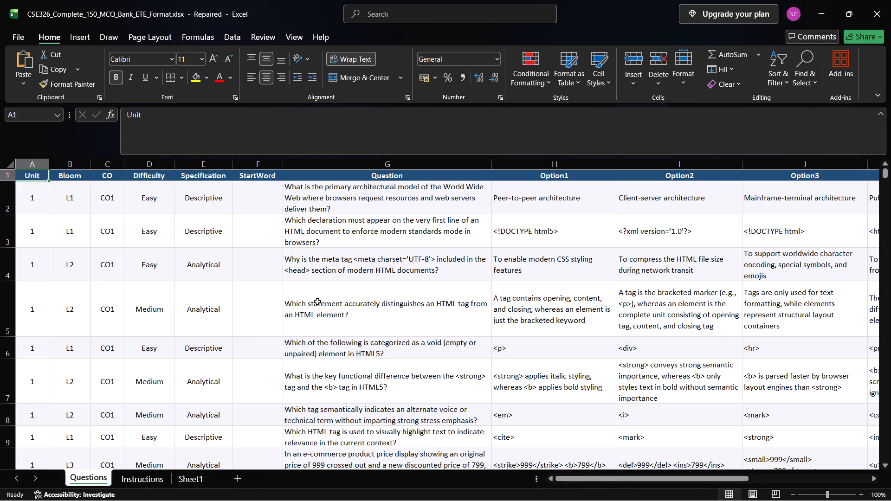
Copy the question, four options and answer in G2:L2 over the same row 2 cells of CSE326_MCQ_From_Reading_Material.xlsx.
click(394, 244)
scroll(394, 244, left, 1)
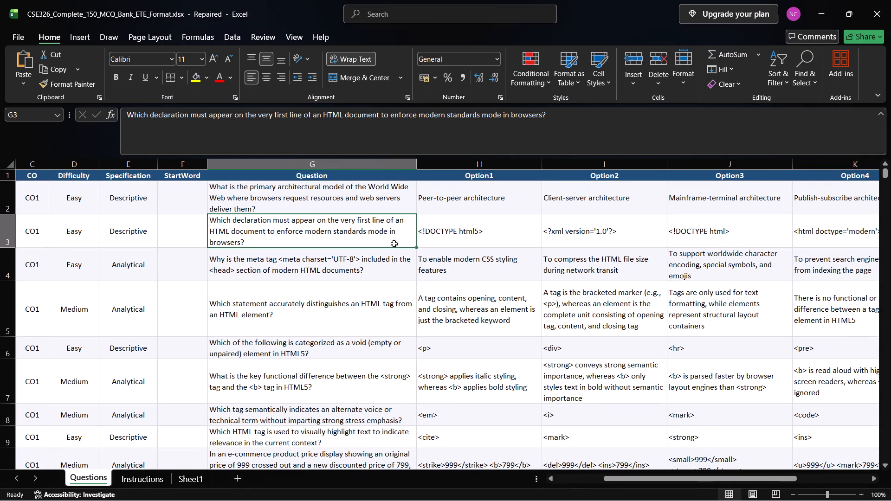
click(352, 194)
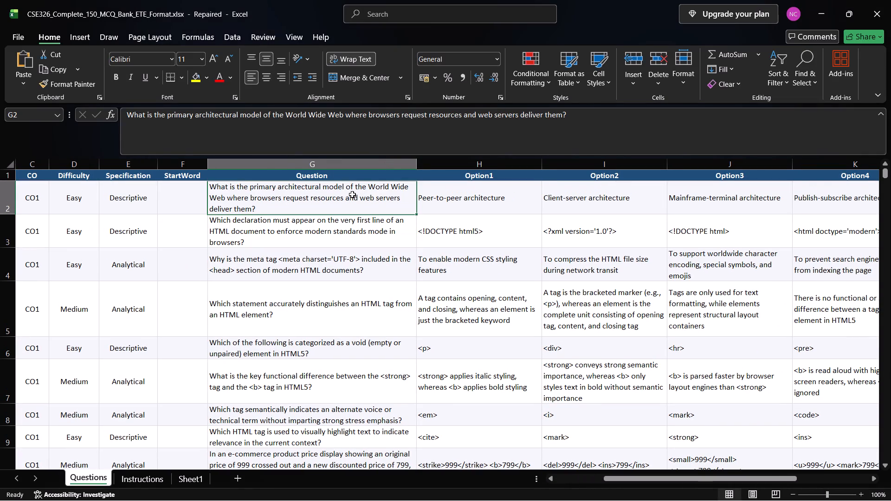
scroll(352, 194, left, 2)
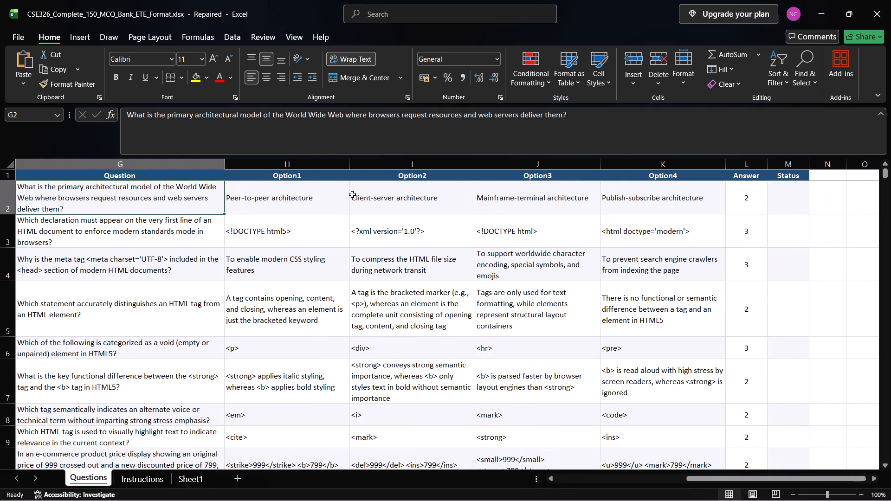
key(shift+Right)
key(shift+Right)
key(shift+Right)
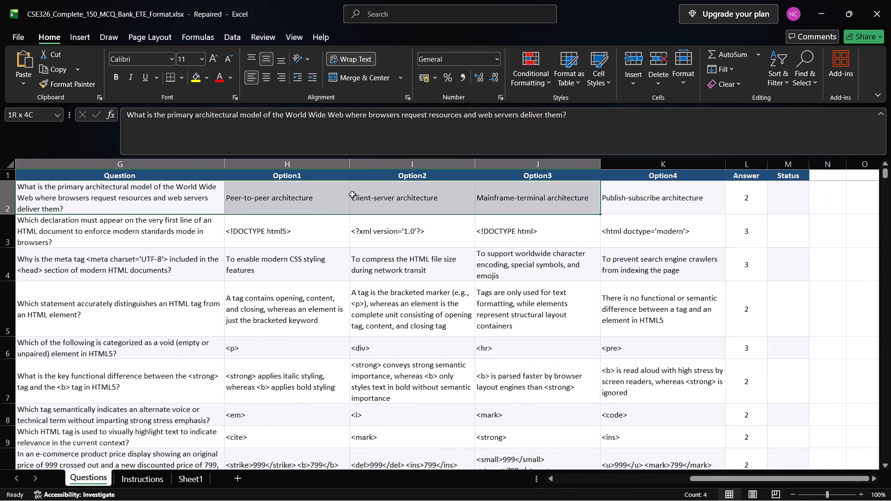
key(shift+Right)
key(shift+Right)
key(ctrl+c)
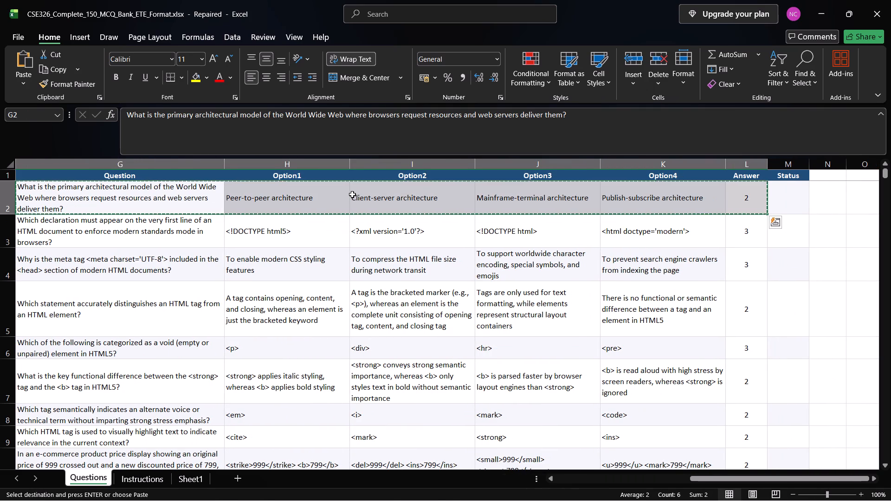
key(alt+Tab)
key(alt+Tab)
key(alt+Tab)
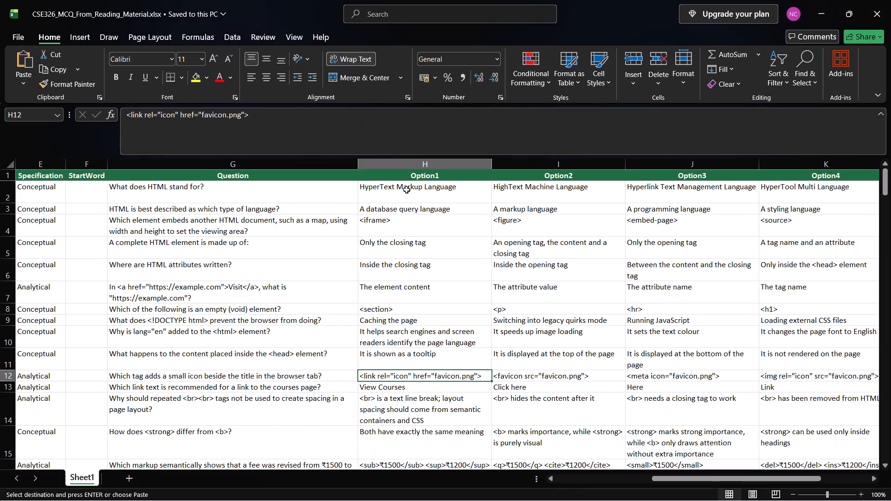
click(407, 190)
click(265, 200)
key(ctrl+v)
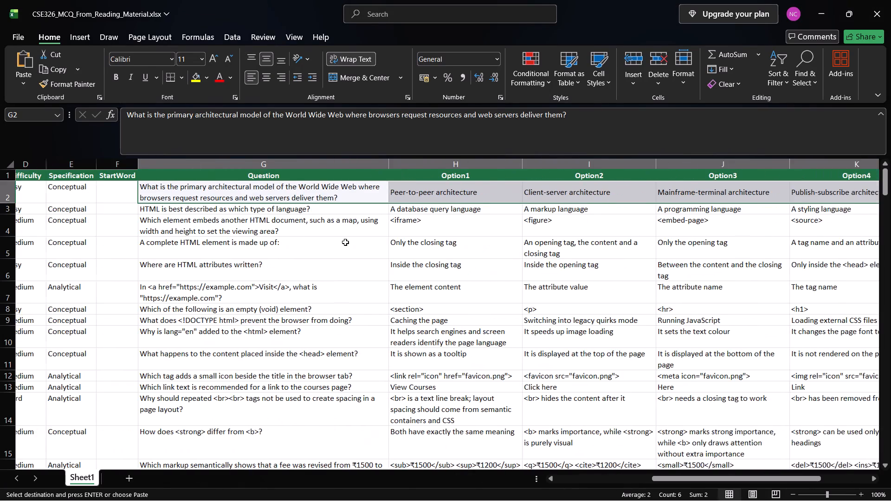
Compare the opening question rows of the 150-MCQ bank with those of the reading-material workbook.
scroll(345, 242, right, 2)
key(alt+Tab)
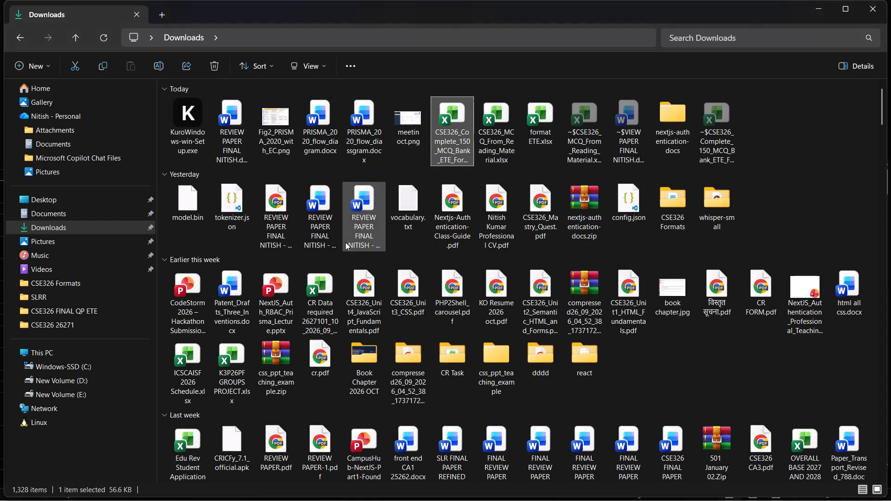
key(alt+Tab)
key(alt+Tab)
click(296, 234)
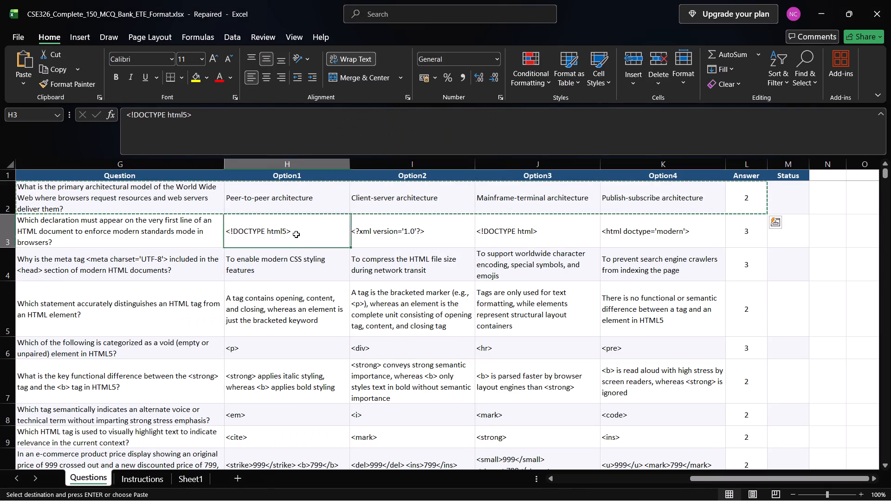
scroll(296, 234, right, 1)
key(alt+Tab)
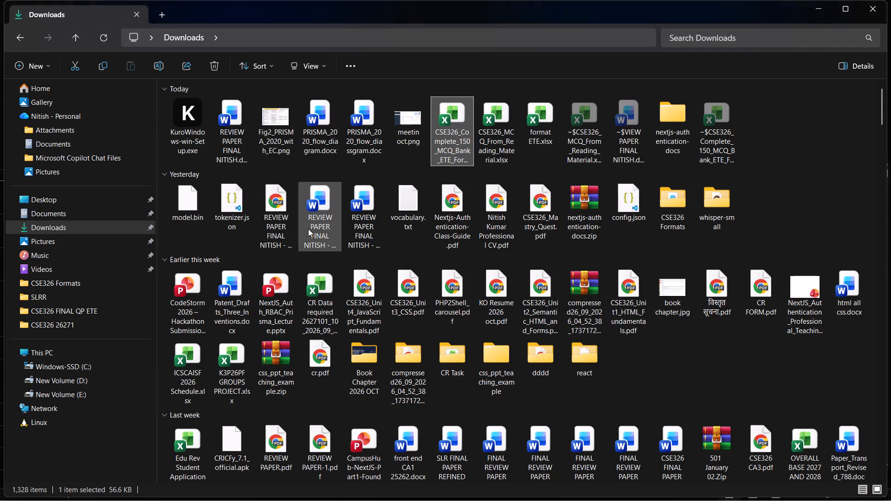
key(alt+Tab)
key(alt+Tab)
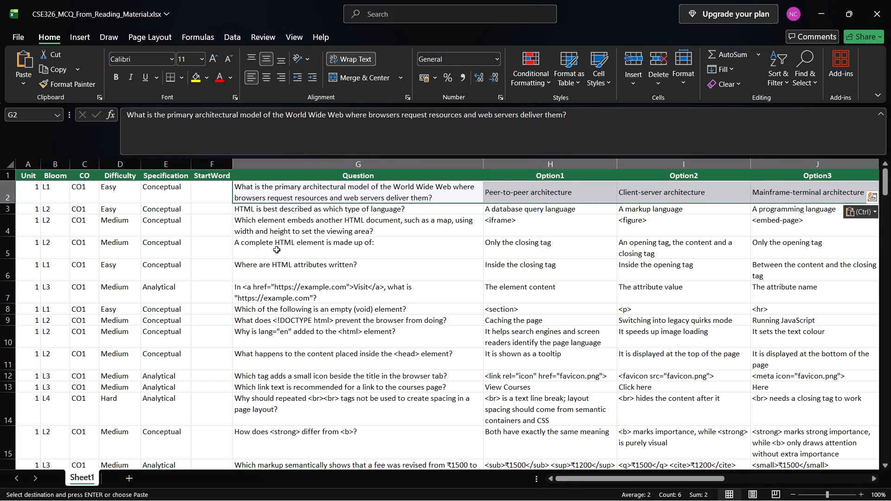
Examine the Unit 1 questions, options and answers from row 3 onward in CSE326_MCQ_From_Reading_Material.xlsx.
scroll(275, 251, down, 2)
scroll(275, 251, up, 2)
click(295, 210)
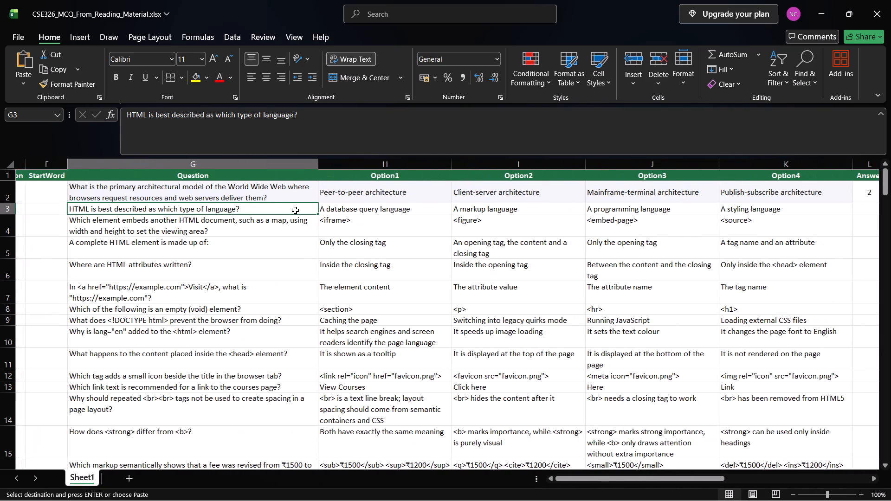
key(Down)
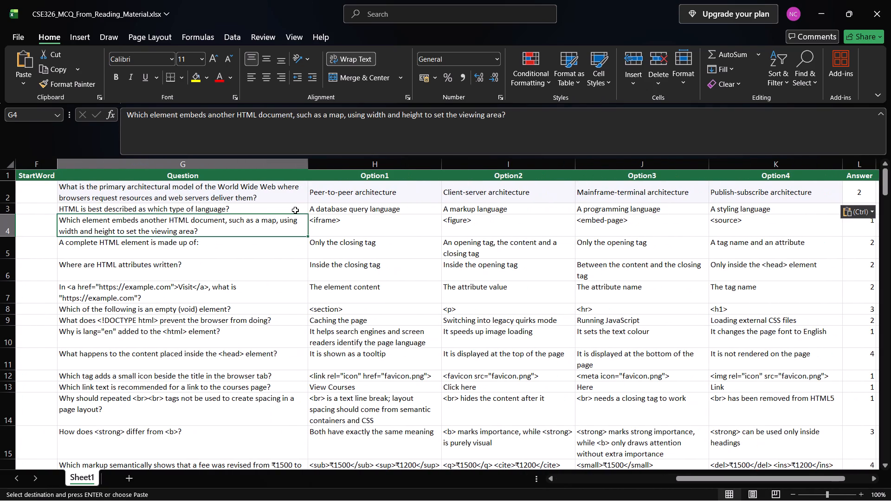
key(Right)
key(Right)
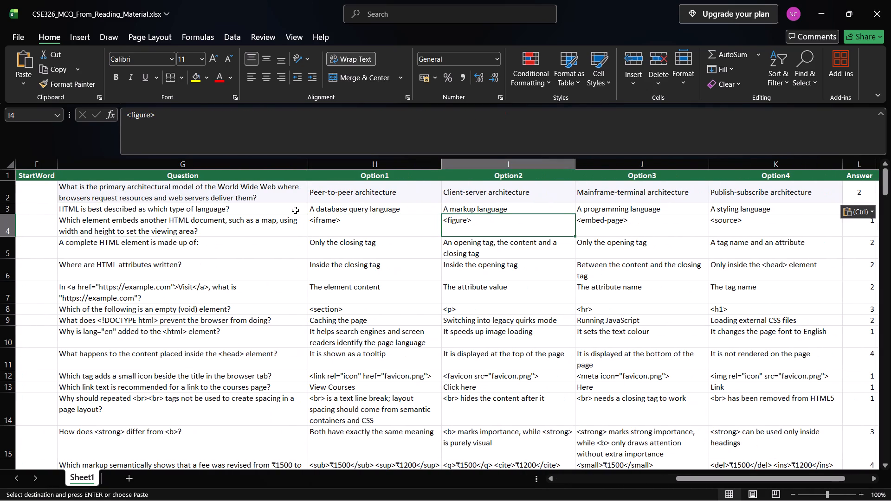
key(Down)
key(Up)
key(Left)
key(Down)
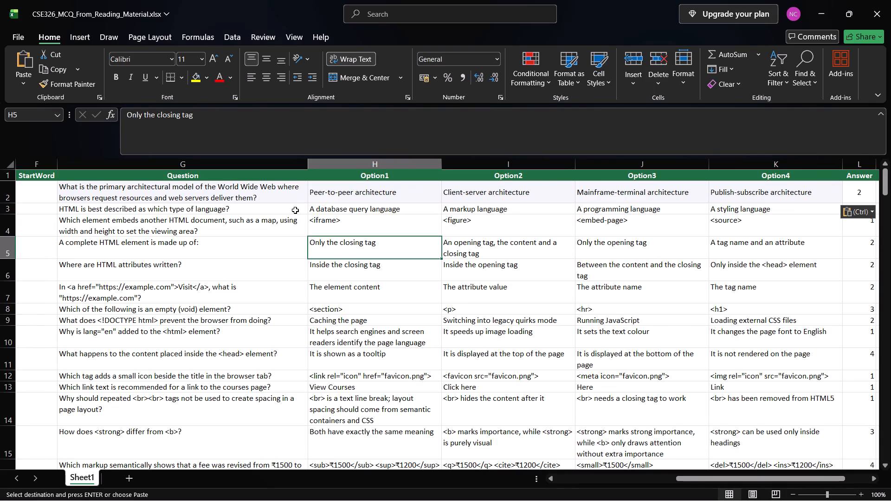
key(Left)
scroll(348, 247, right, 2)
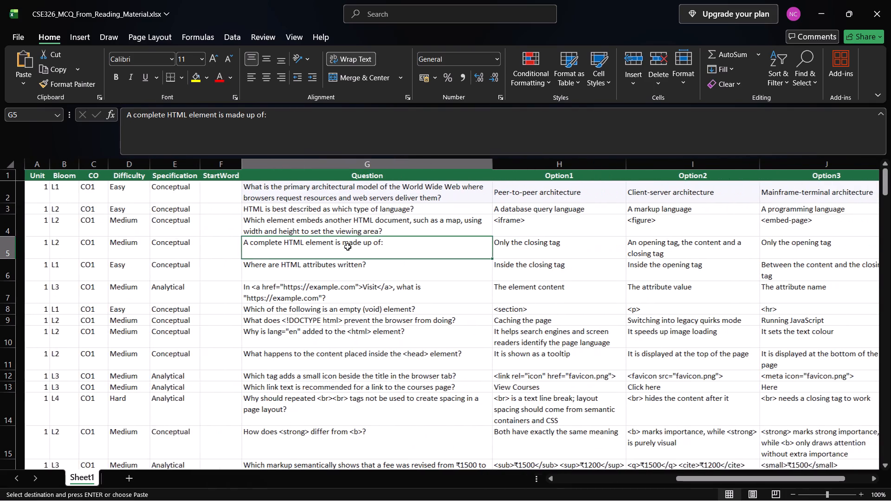
scroll(348, 247, down, 1)
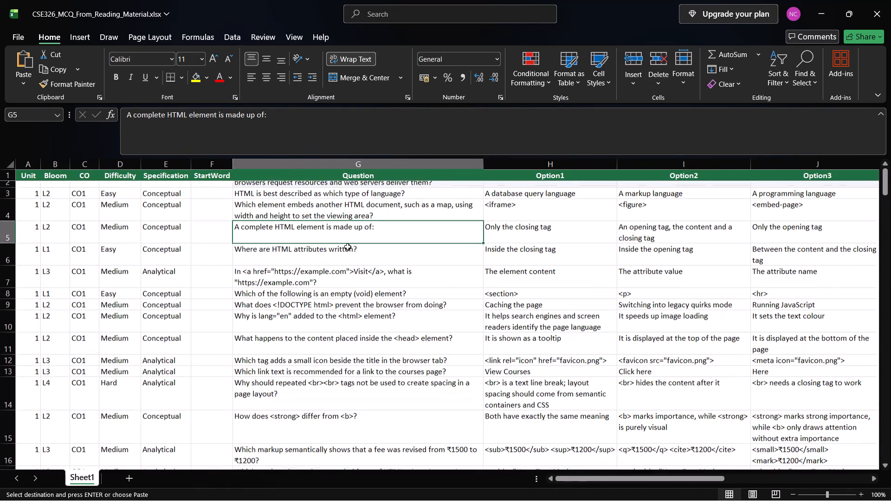
scroll(348, 247, up, 1)
scroll(348, 247, left, 2)
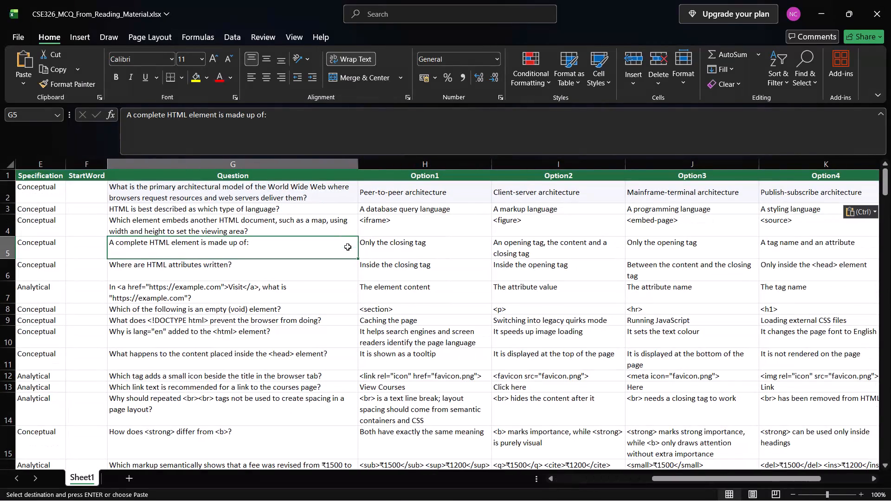
scroll(348, 247, up, 1)
scroll(348, 247, left, 2)
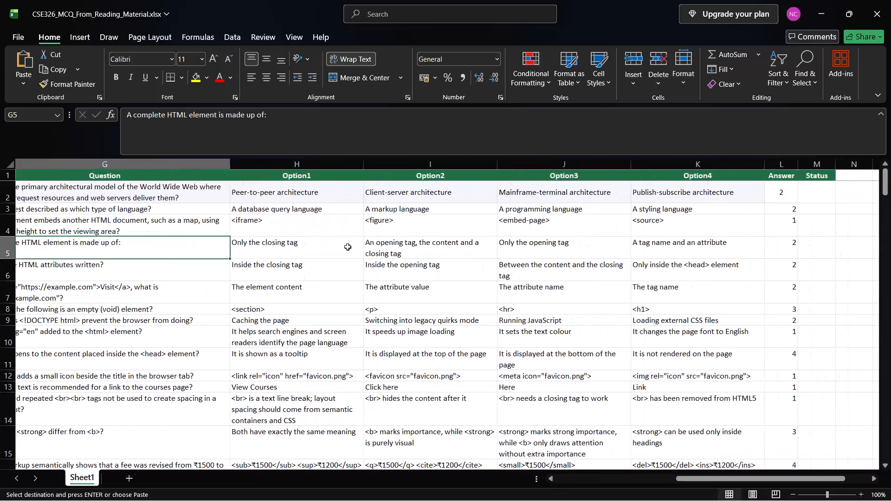
scroll(348, 247, left, 1)
scroll(348, 247, right, 2)
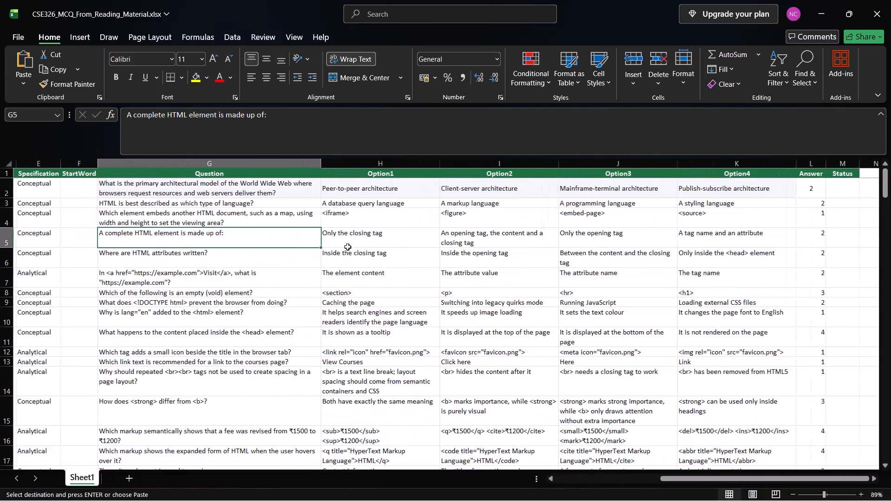
Examine the Unit 1 questions, options and answers in rows 5 to 9 of the reading-material workbook.
scroll(348, 247, right, 1)
scroll(348, 247, left, 2)
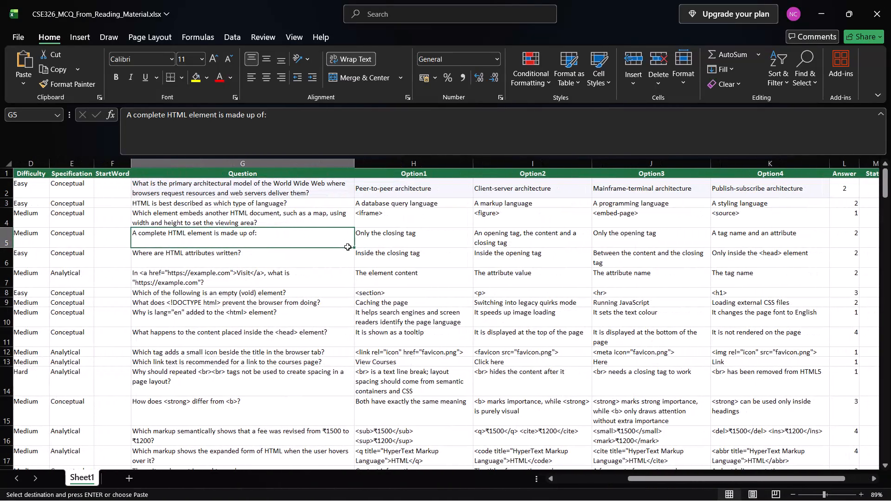
scroll(348, 247, left, 1)
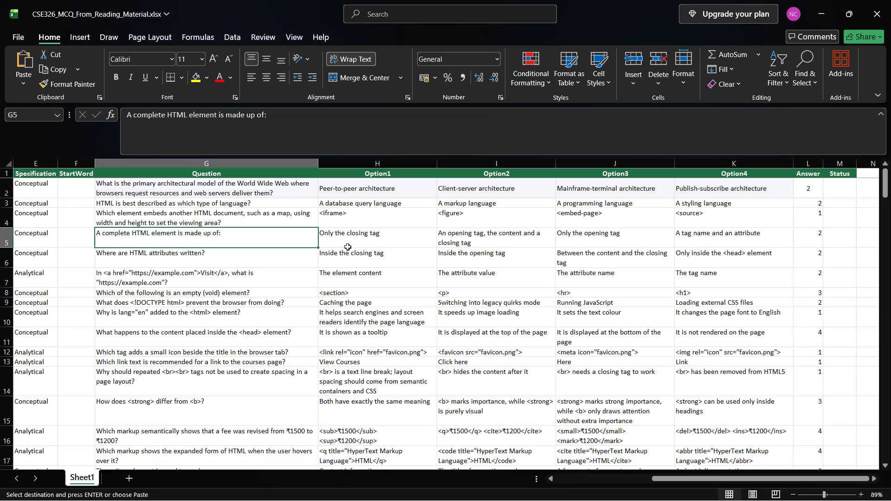
key(Down)
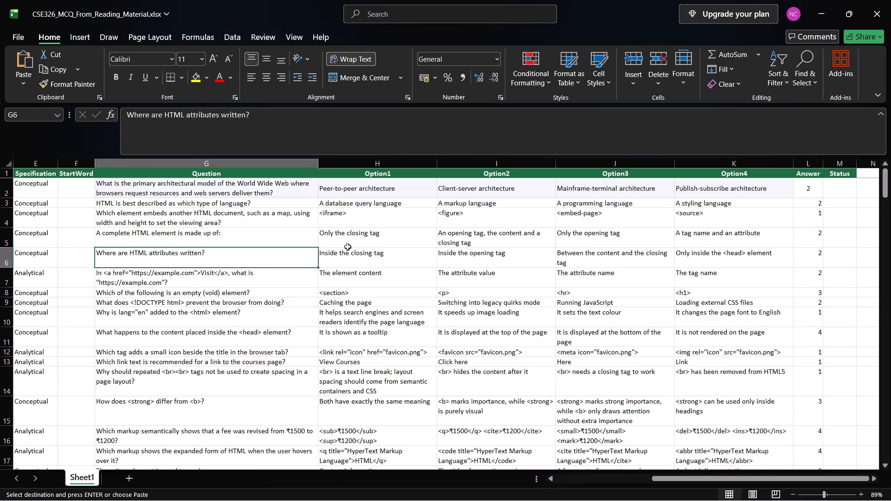
key(Down)
key(Down)
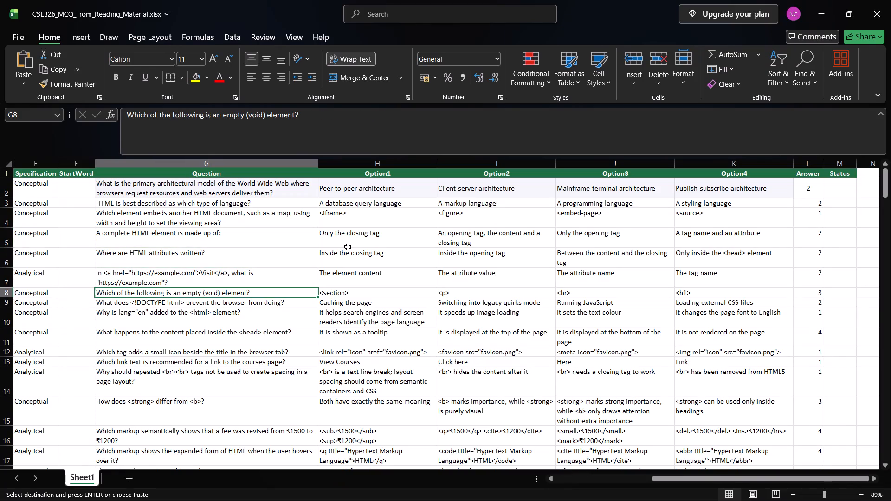
key(Down)
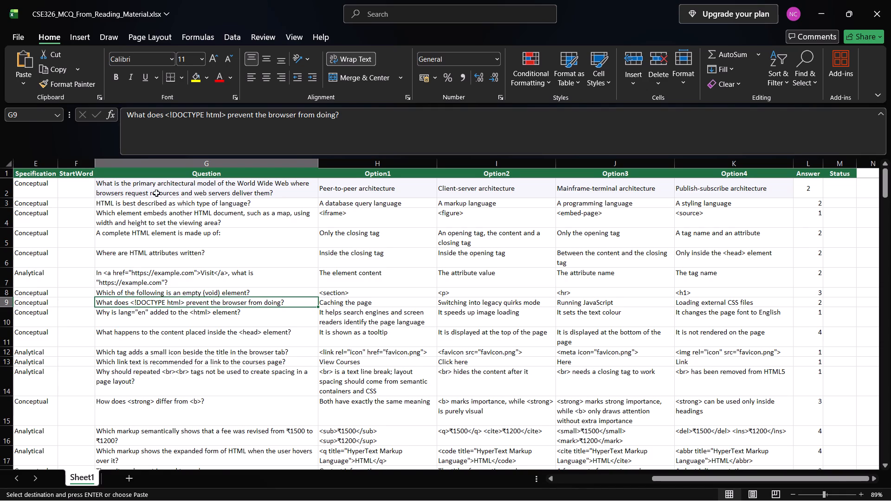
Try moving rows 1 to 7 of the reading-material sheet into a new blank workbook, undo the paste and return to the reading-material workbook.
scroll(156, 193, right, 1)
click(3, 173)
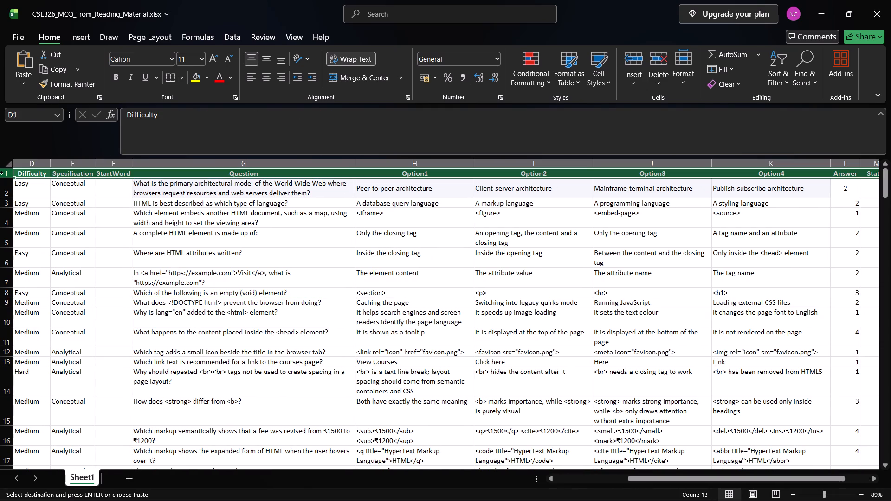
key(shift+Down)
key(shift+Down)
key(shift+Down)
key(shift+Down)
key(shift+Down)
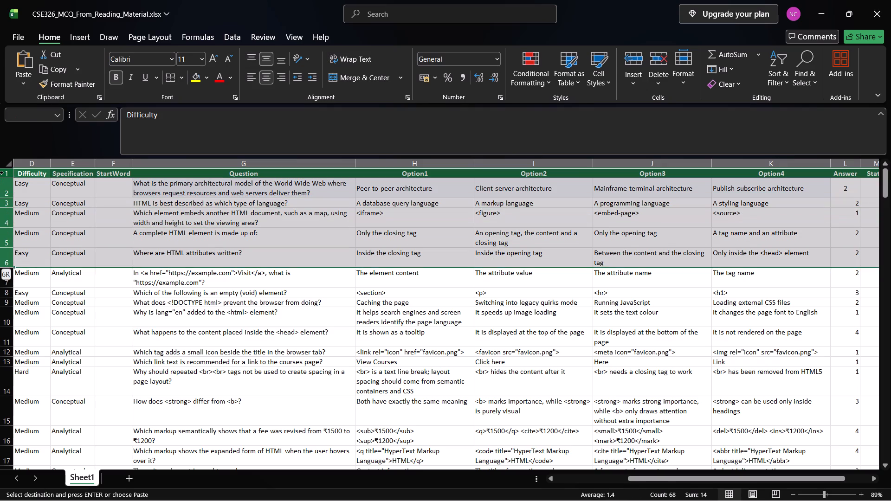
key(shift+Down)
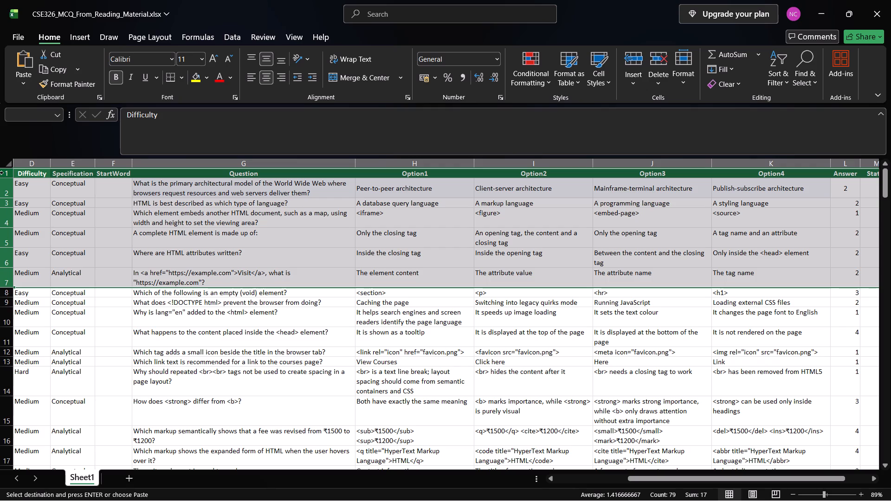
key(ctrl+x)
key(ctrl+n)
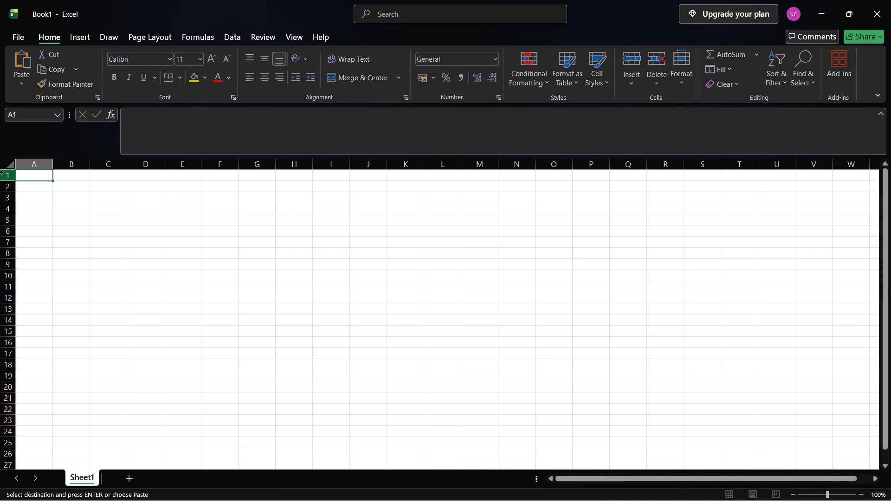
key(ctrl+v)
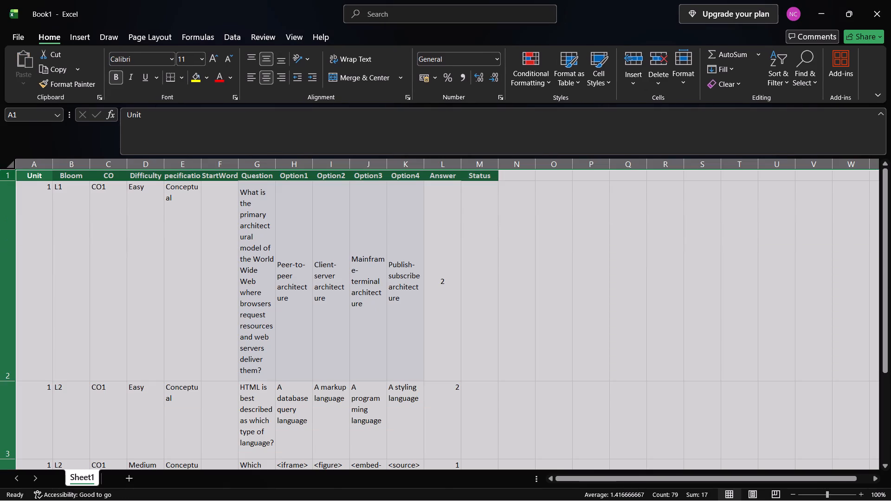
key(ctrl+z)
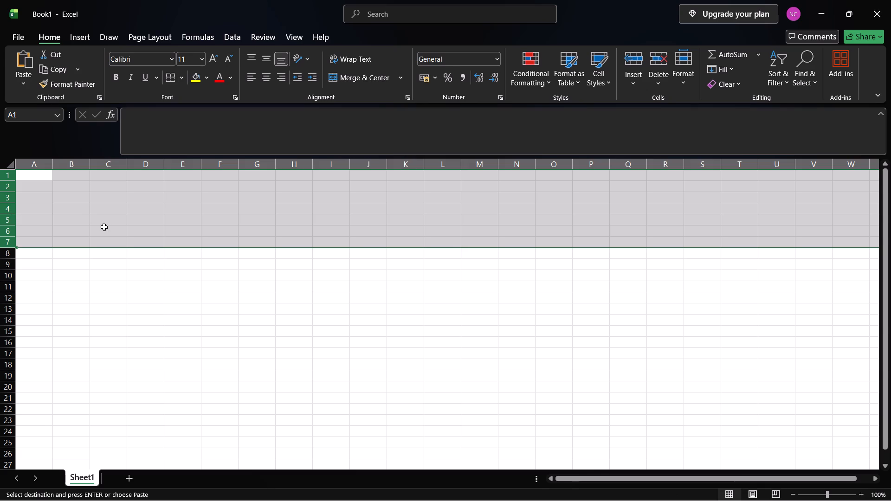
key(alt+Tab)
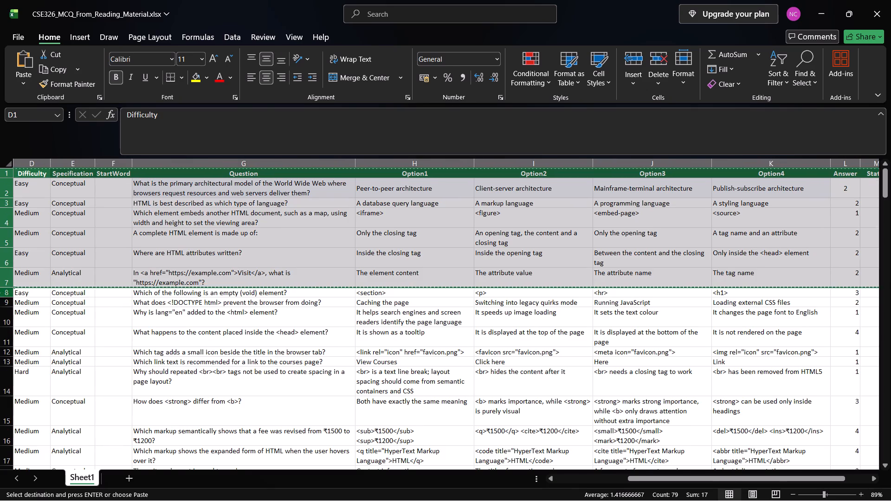
Clear the contents of row 9, which holds the question about what <!DOCTYPE html> prevents.
click(0, 293)
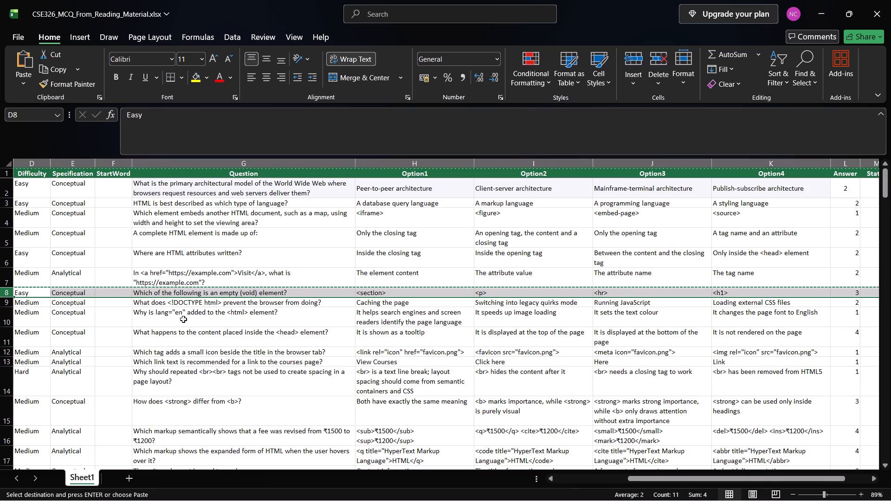
click(143, 300)
click(7, 303)
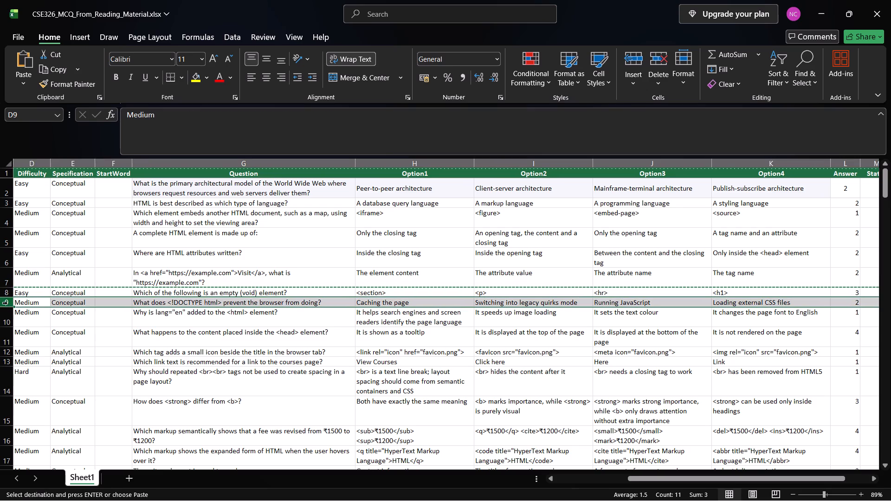
key(Delete)
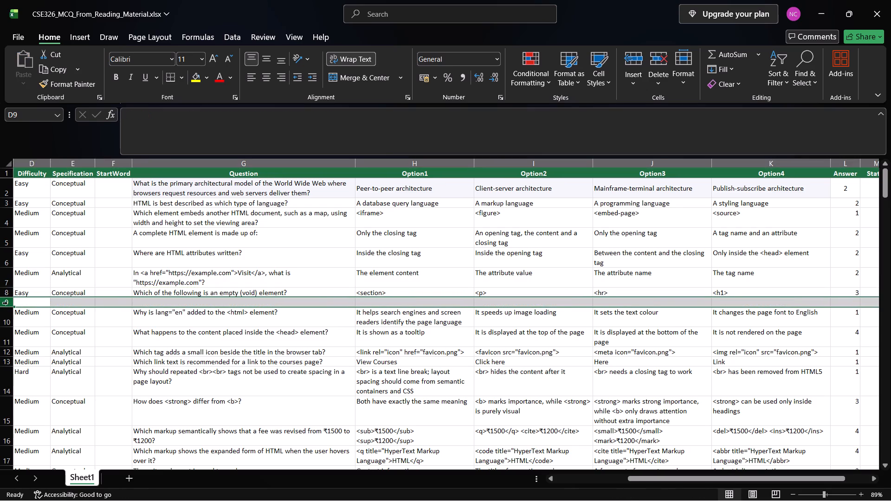
click(75, 320)
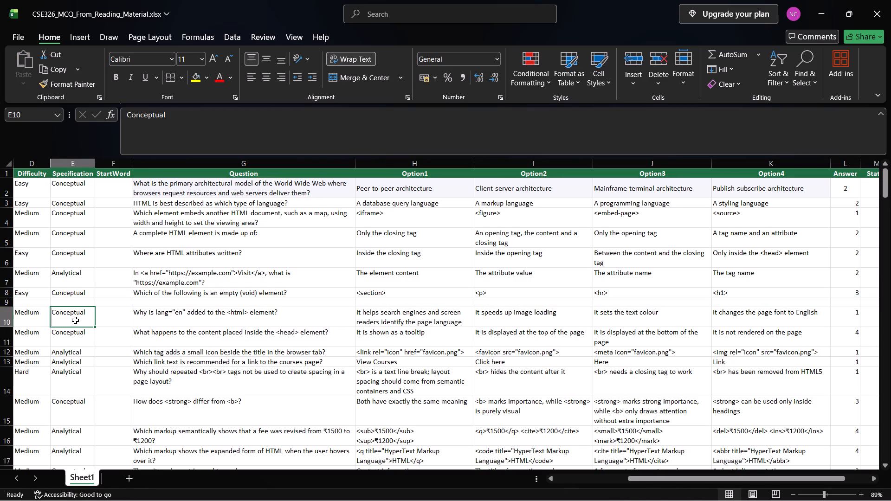
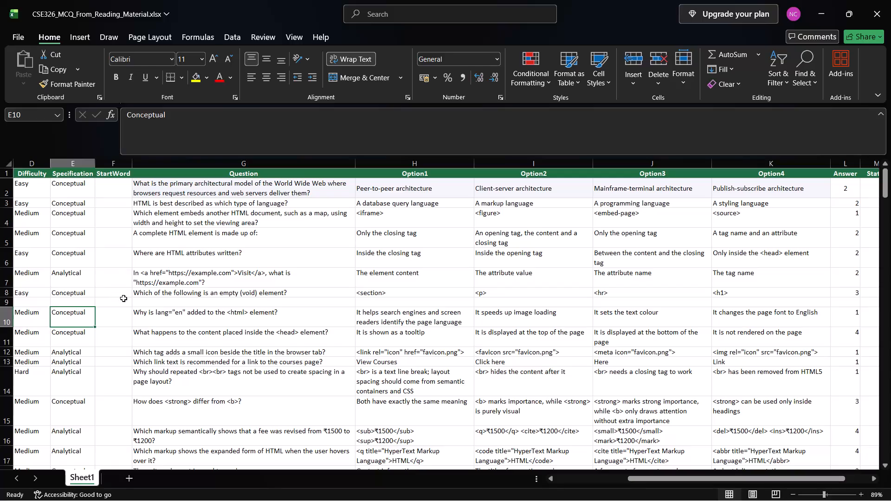
Clear the contents of row 10, which holds the question about why lang="en" is added to the <html> element.
click(164, 302)
click(143, 312)
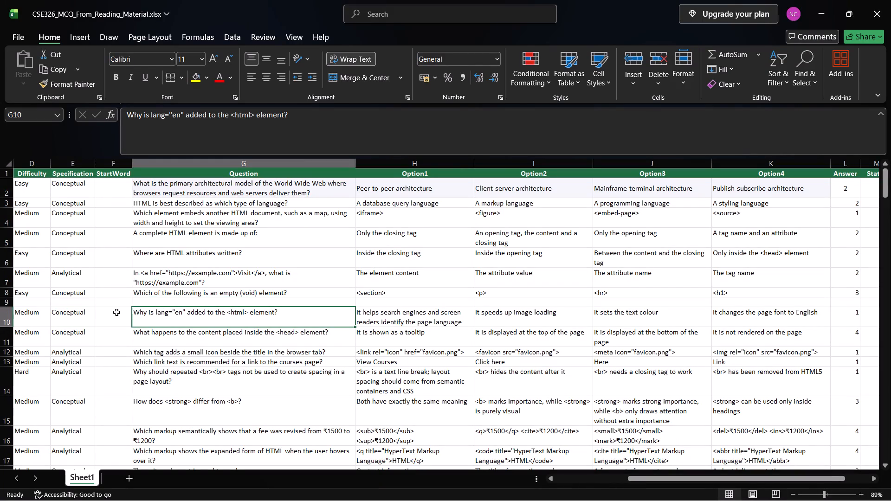
double_click(81, 314)
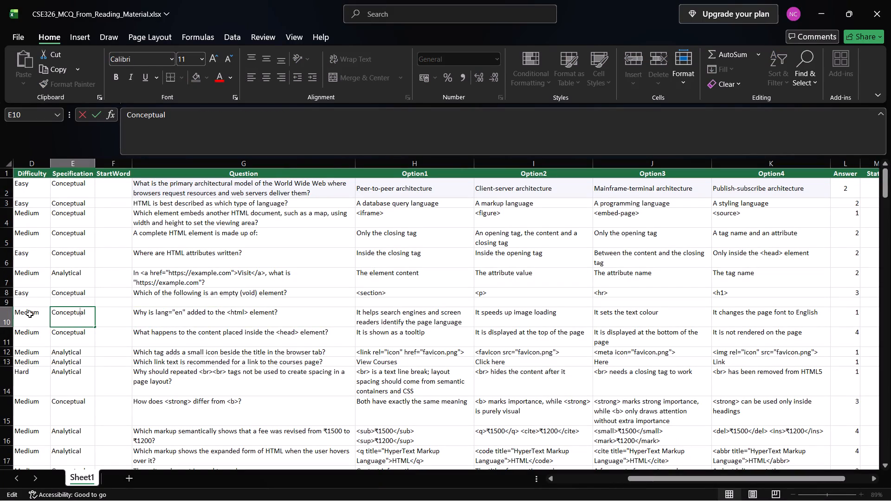
click(30, 314)
scroll(62, 323, down, 1)
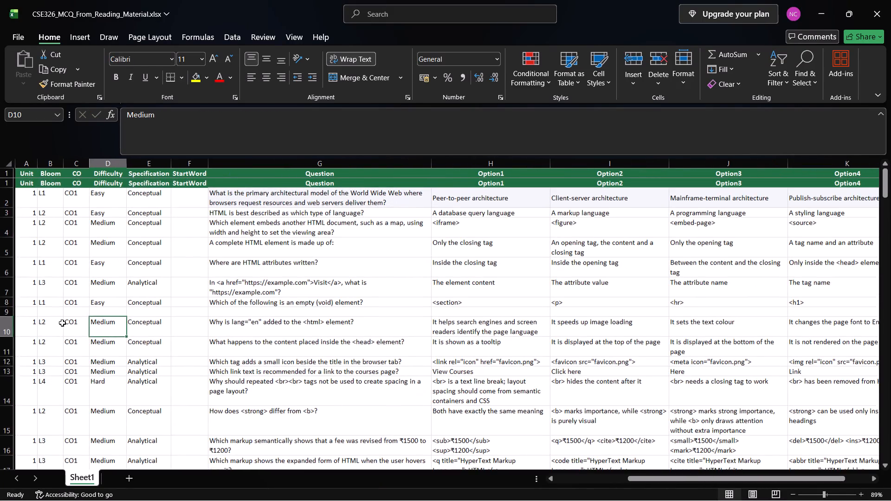
scroll(62, 323, left, 1)
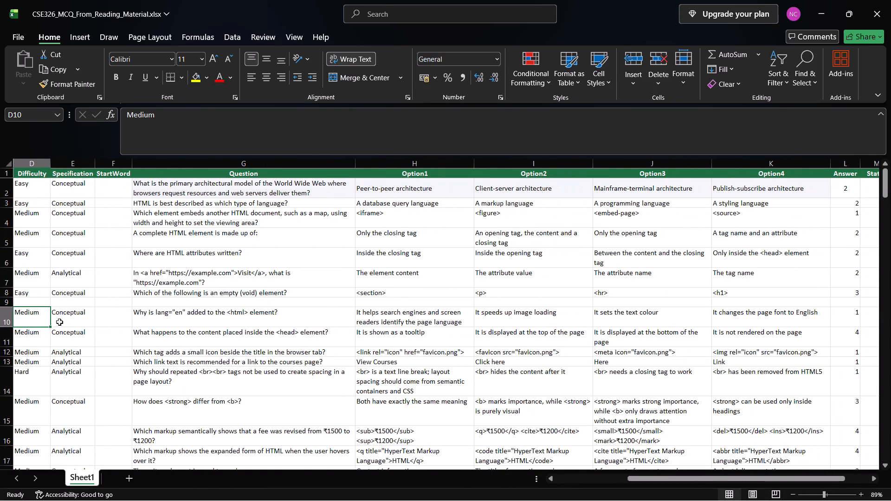
scroll(59, 322, down, 1)
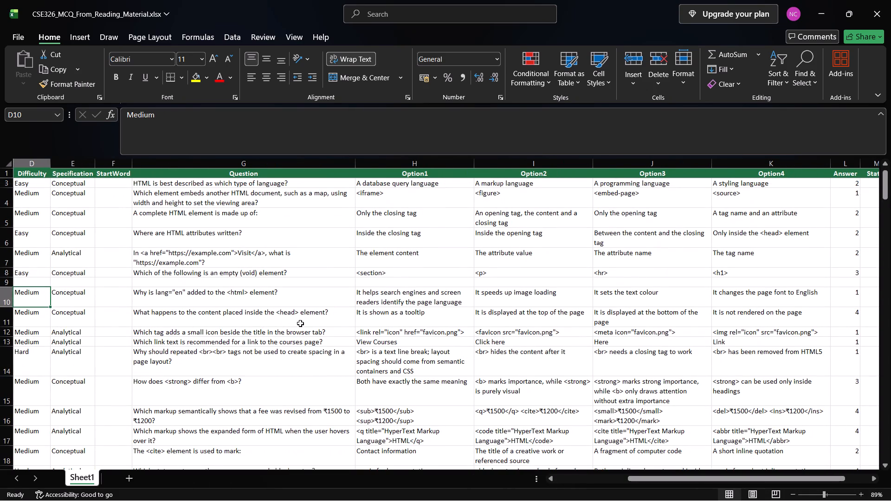
click(0, 296)
key(Delete)
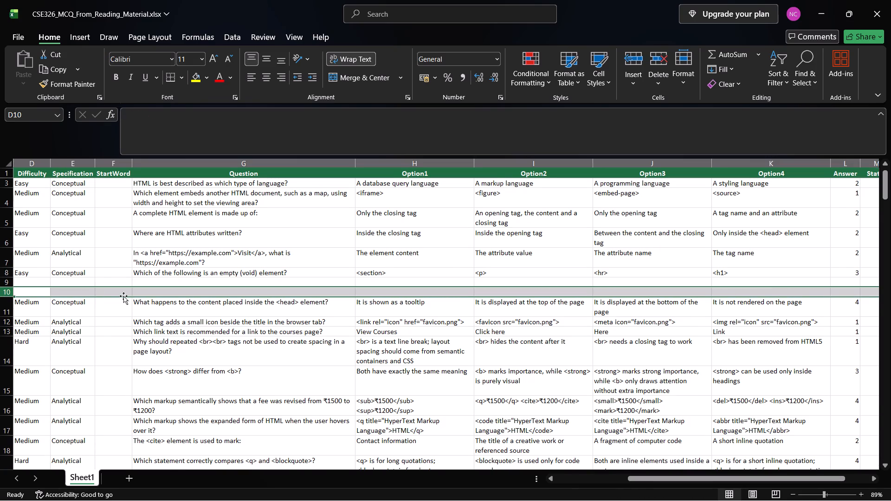
Review the questions in rows 11 to 13 and clear row 13, the one on recommended link text for the courses page.
scroll(141, 299, right, 2)
scroll(141, 299, left, 2)
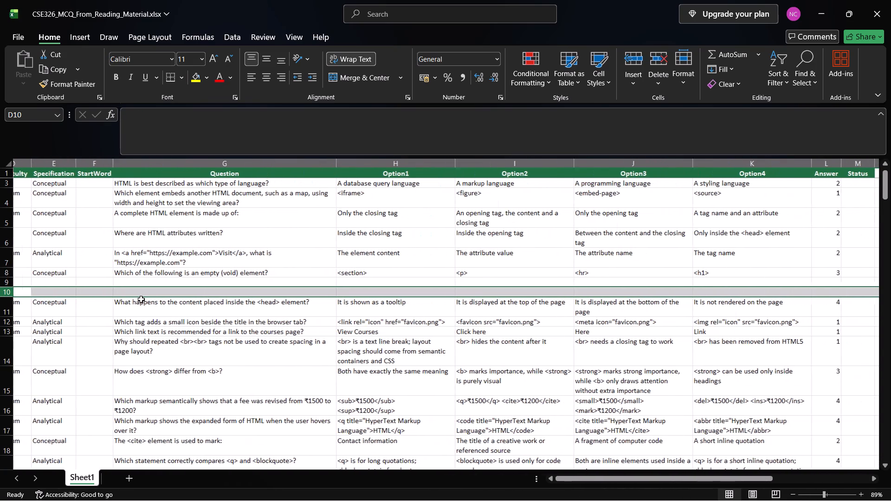
scroll(141, 299, left, 1)
click(152, 302)
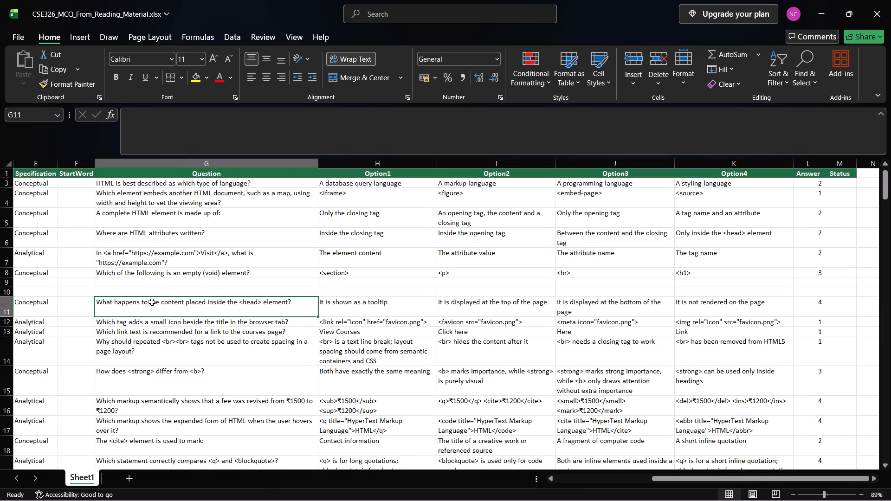
click(167, 321)
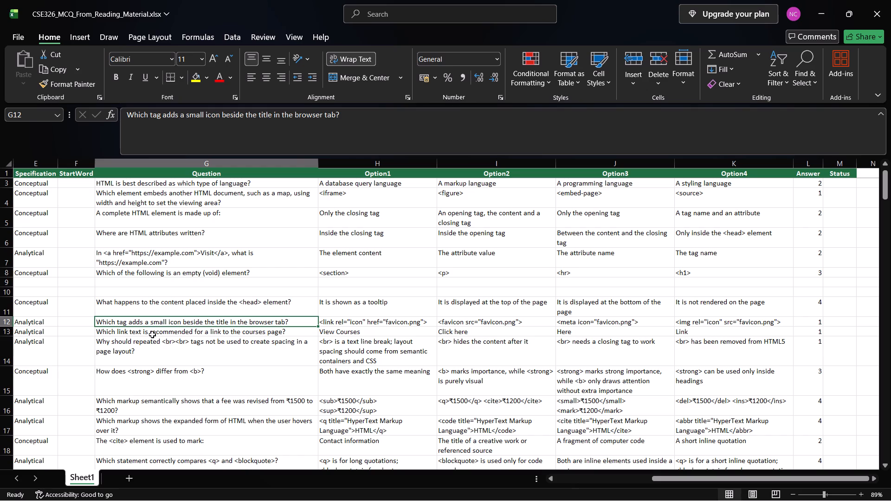
click(152, 334)
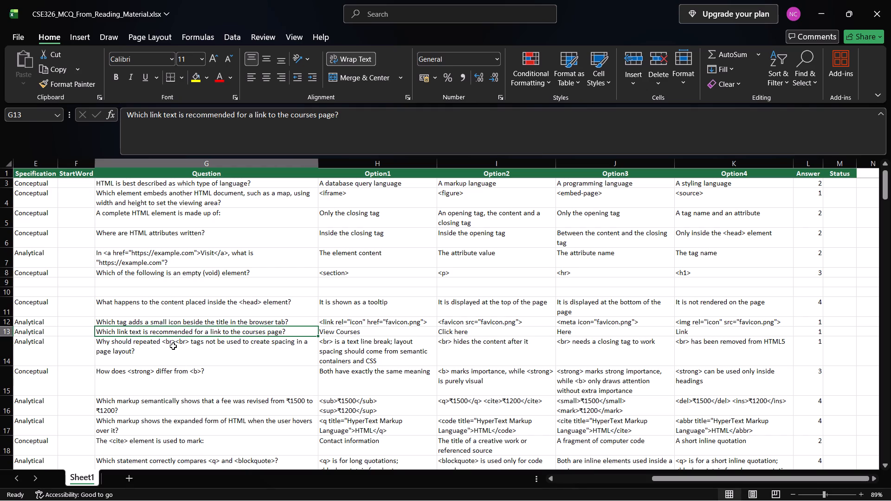
click(8, 332)
key(Delete)
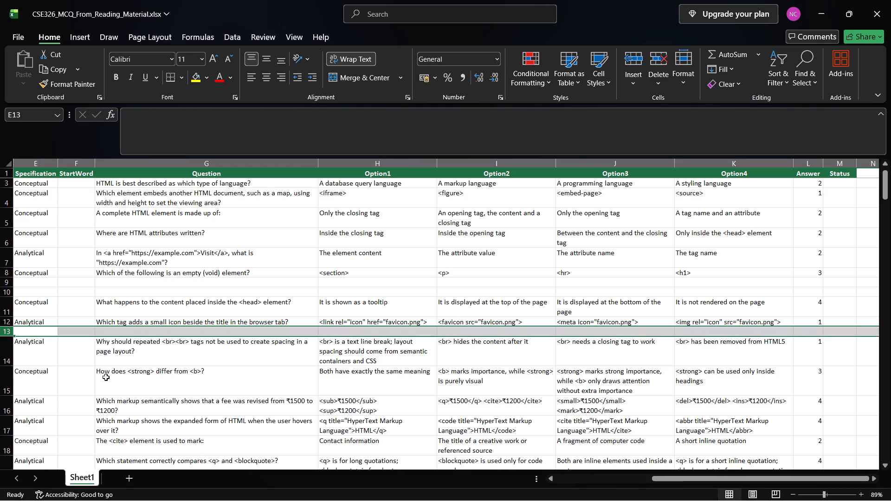
Examine the row 14 question about why repeated <br><br> tags should not create spacing in a page layout.
click(143, 353)
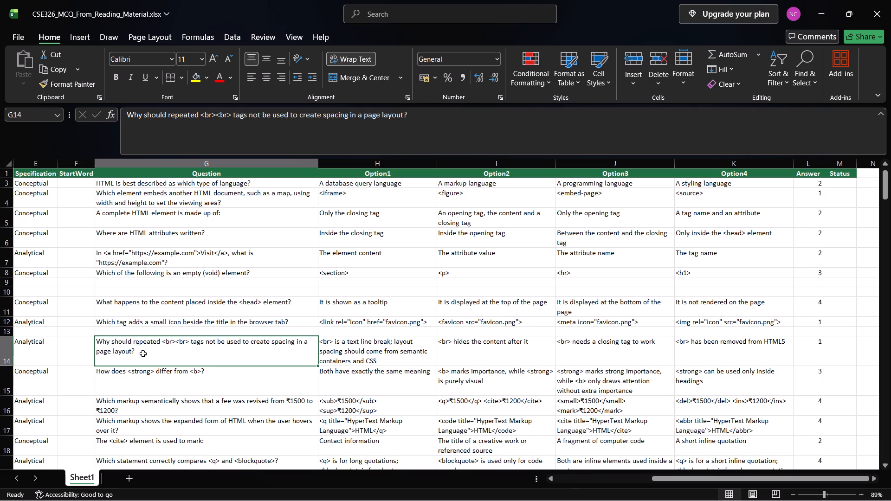
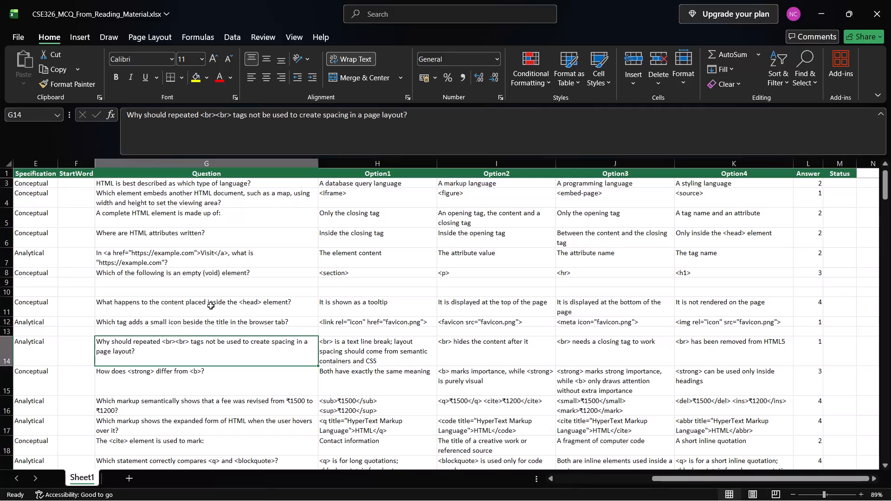
Check the questions in rows 11 to 15, and delete the blank rows 9 and 10 entirely.
click(211, 305)
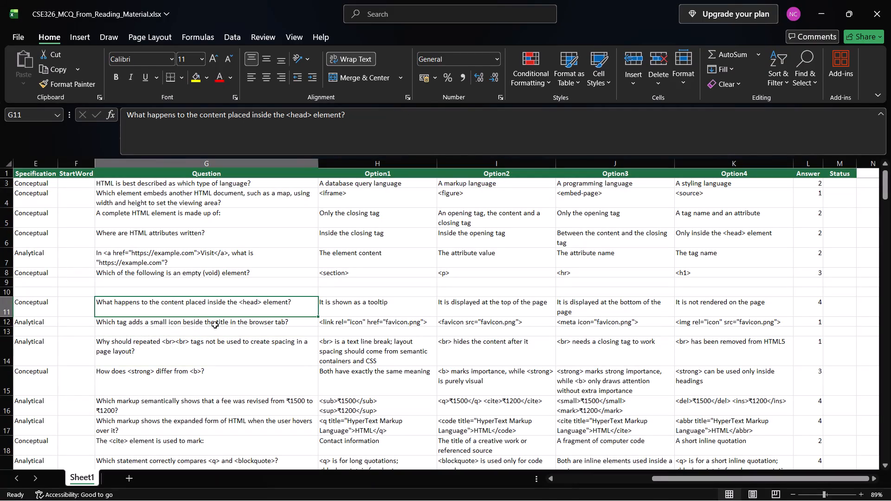
click(215, 325)
click(192, 344)
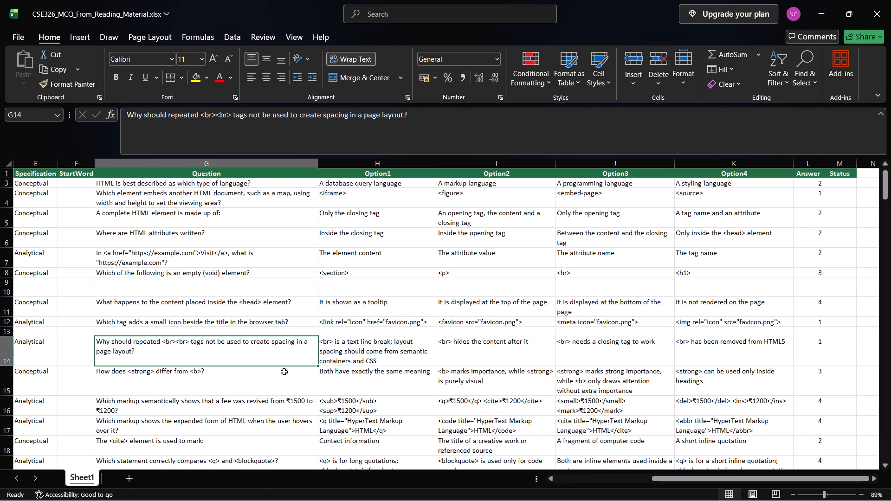
click(230, 379)
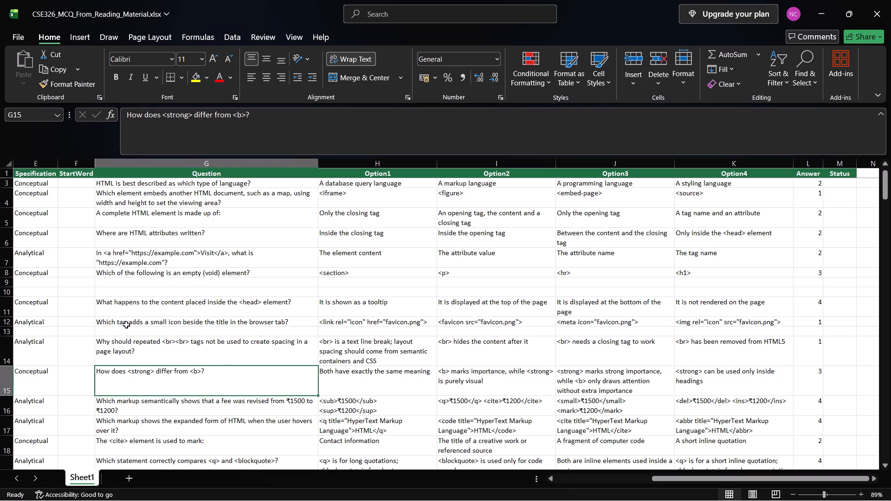
drag(36, 285, 37, 289)
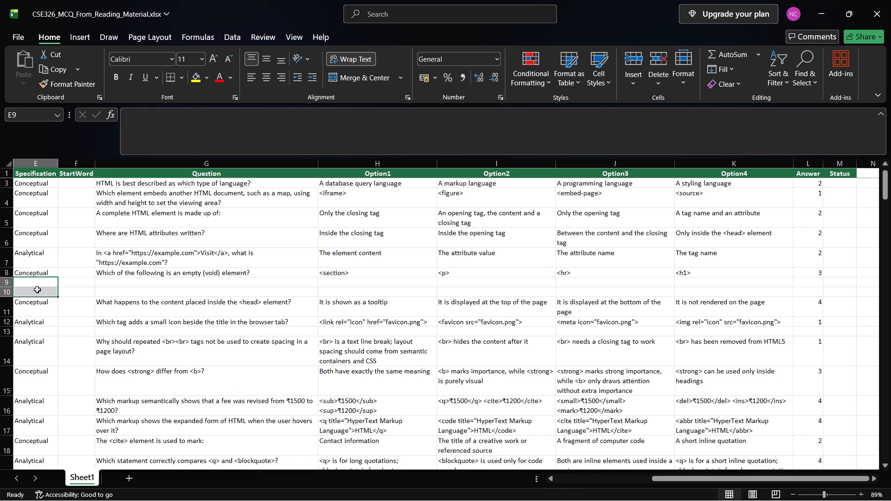
right_click(37, 289)
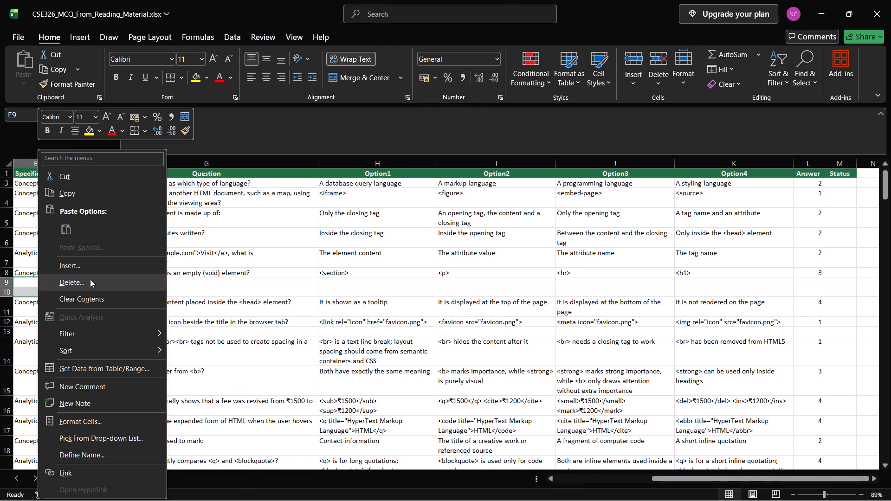
click(90, 279)
click(76, 305)
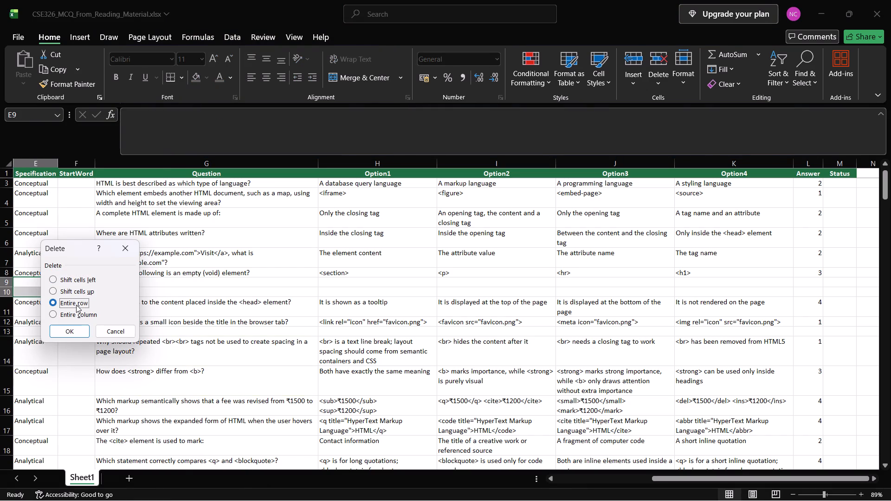
click(65, 330)
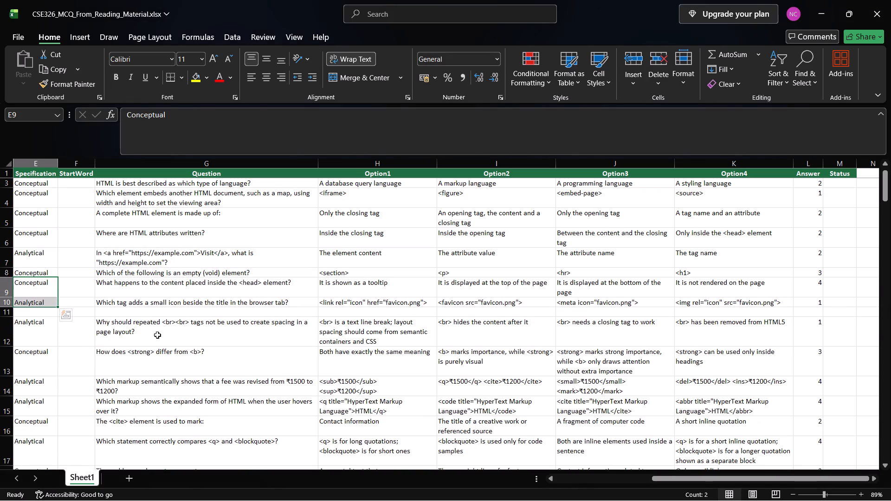
Clear the contents of rows 13 and 14, the questions on <strong> versus <b> and on marking the fee revised to ₹1200.
click(160, 335)
click(208, 366)
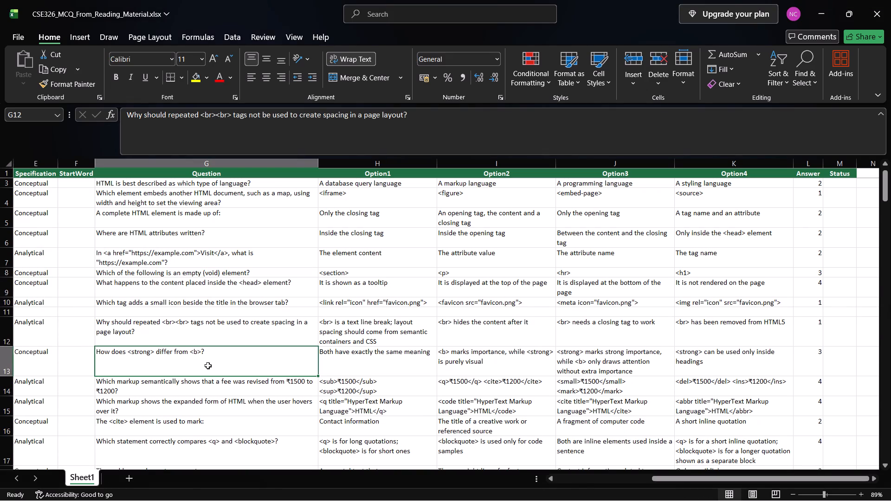
click(8, 356)
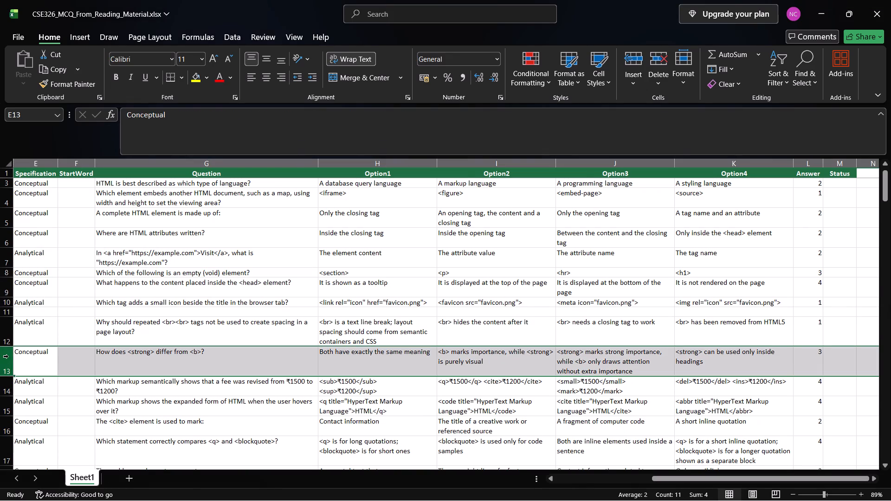
key(Delete)
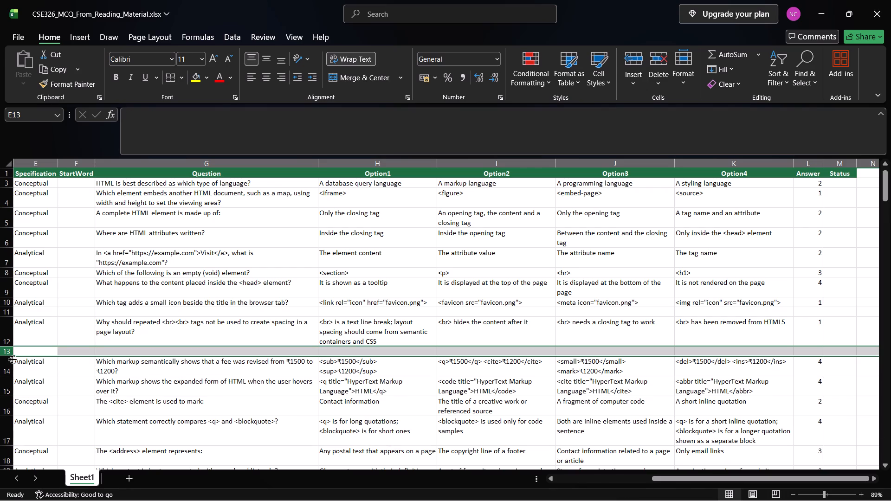
click(4, 368)
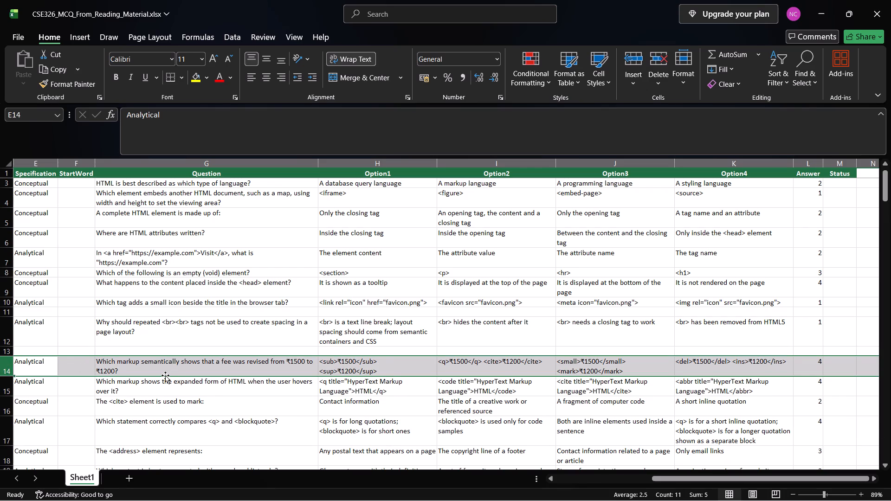
key(Delete)
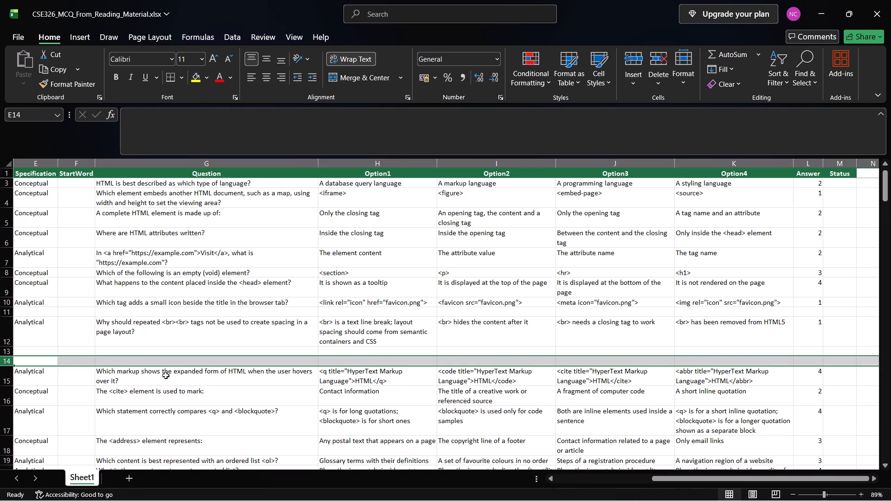
Check the row 15 question on showing HTML's expanded form, and delete the blank rows 13 and 14 entirely.
click(166, 375)
scroll(166, 375, down, 1)
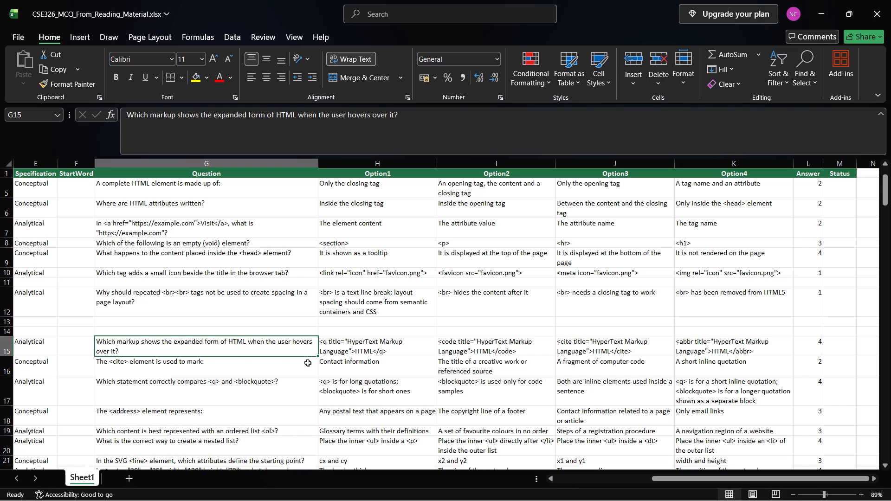
click(694, 349)
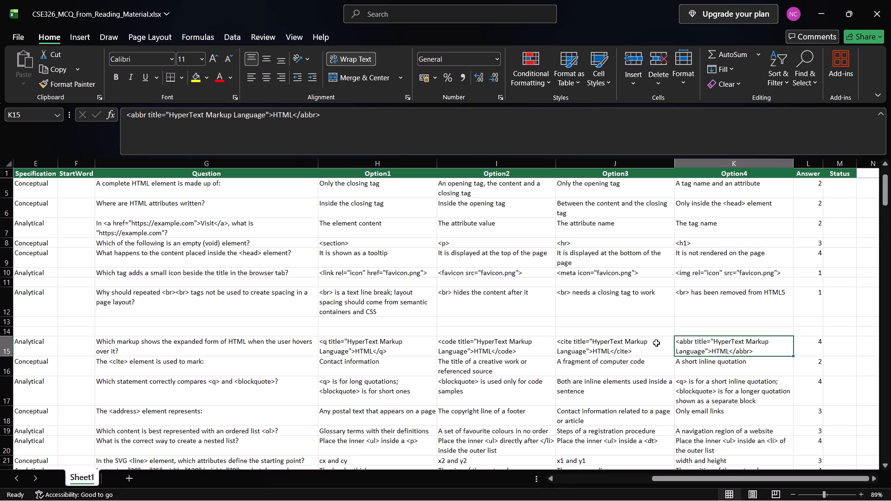
scroll(656, 343, down, 1)
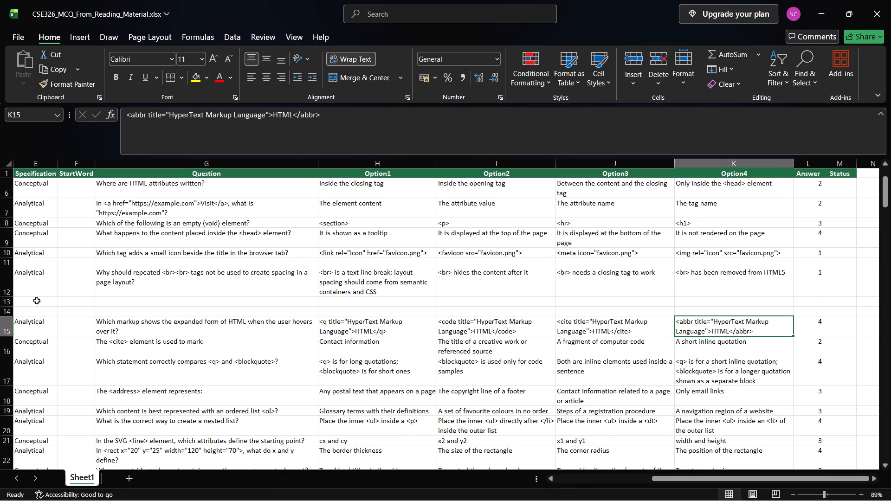
drag(36, 301, 42, 308)
right_click(42, 308)
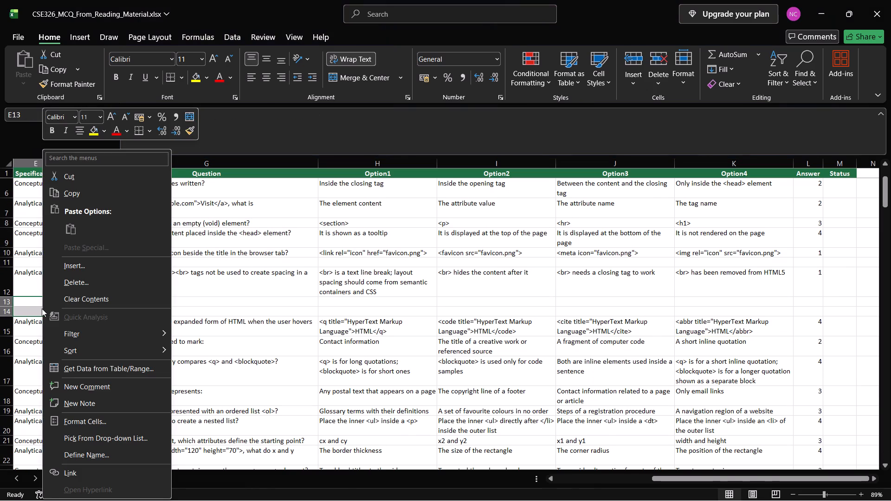
click(97, 282)
click(95, 306)
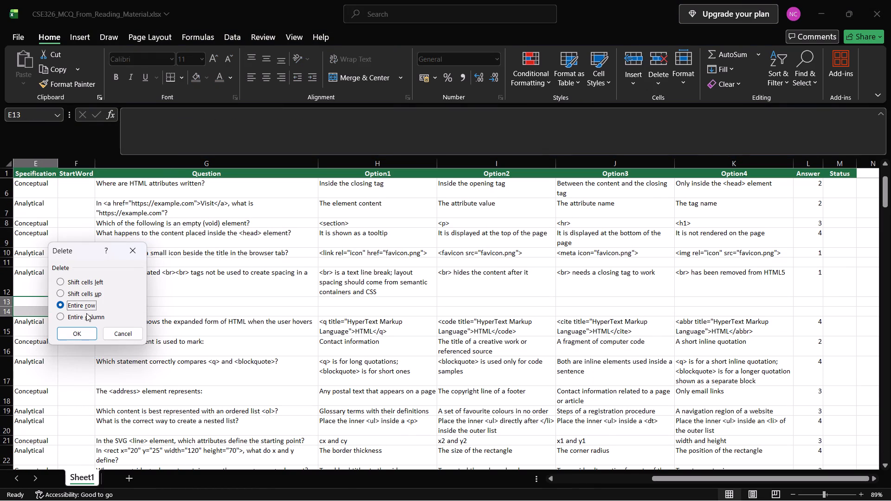
click(70, 330)
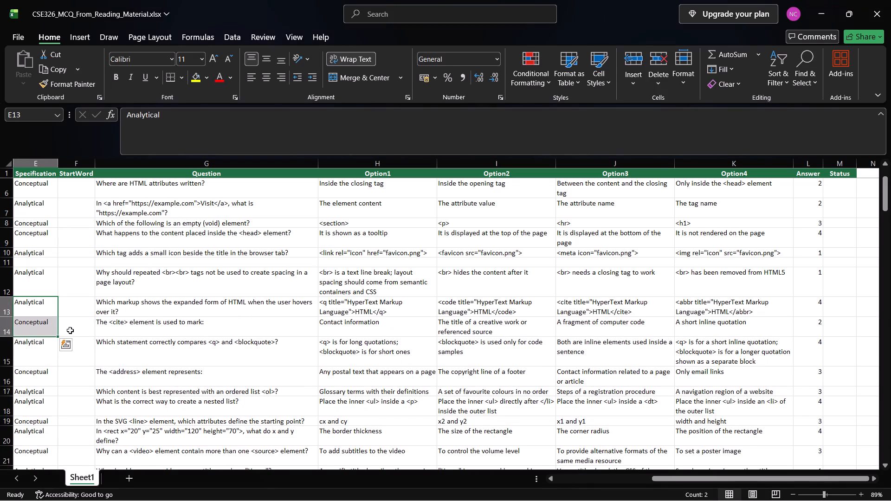
Clear the contents of rows 13 to 15, the questions on HTML's expanded form, <cite>, and <q> versus <blockquote>.
click(149, 381)
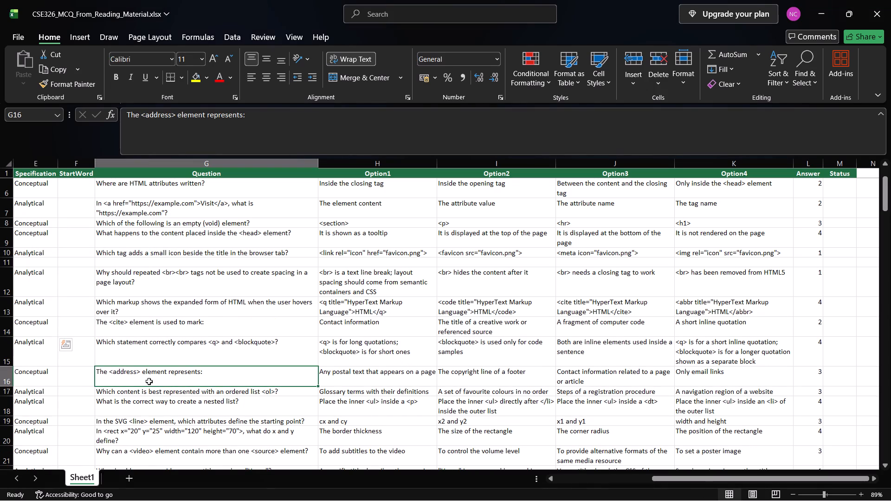
click(184, 343)
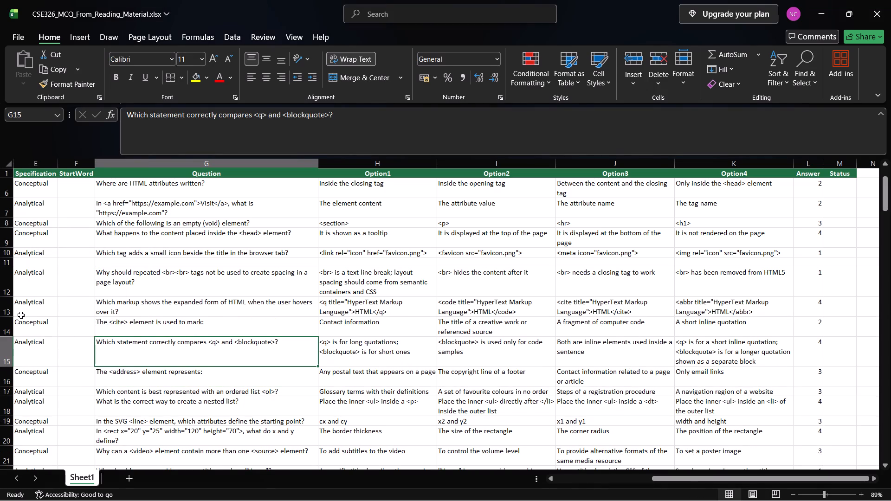
drag(6, 308, 24, 325)
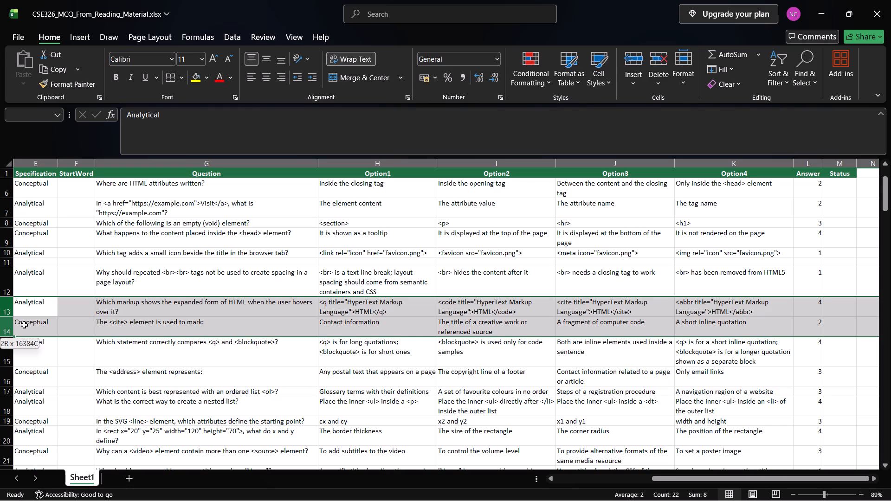
drag(24, 325, 102, 337)
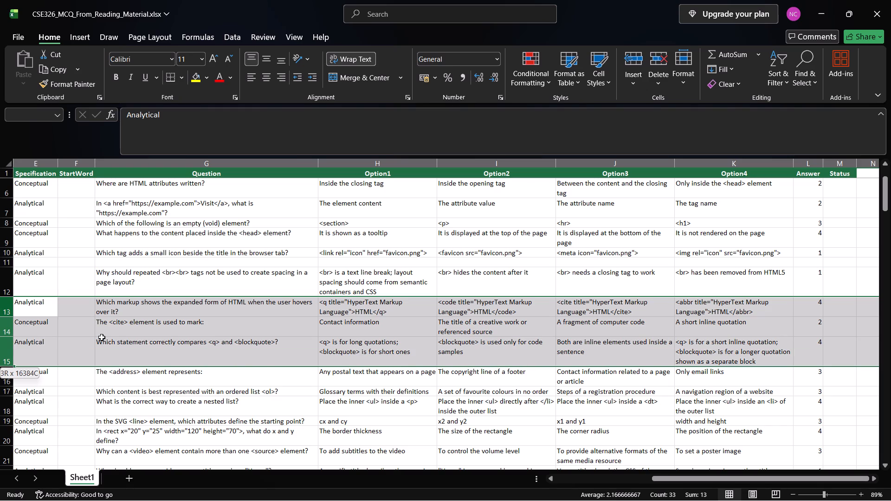
drag(102, 337, 102, 338)
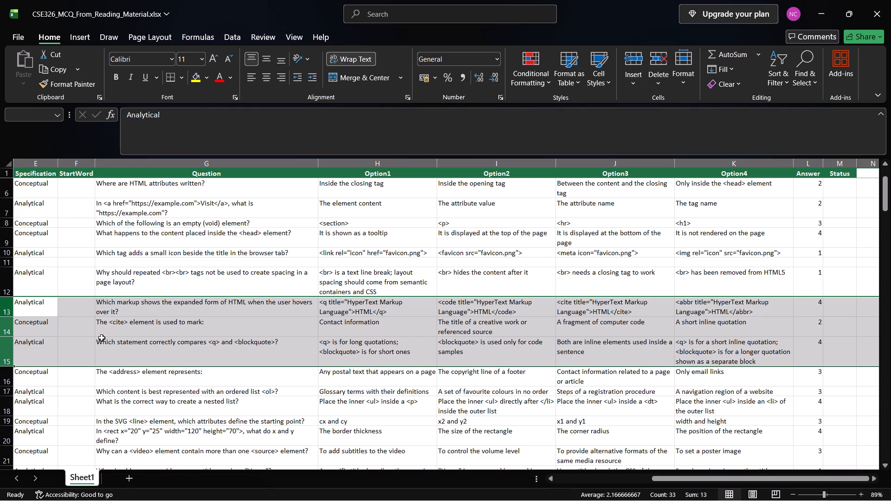
key(Delete)
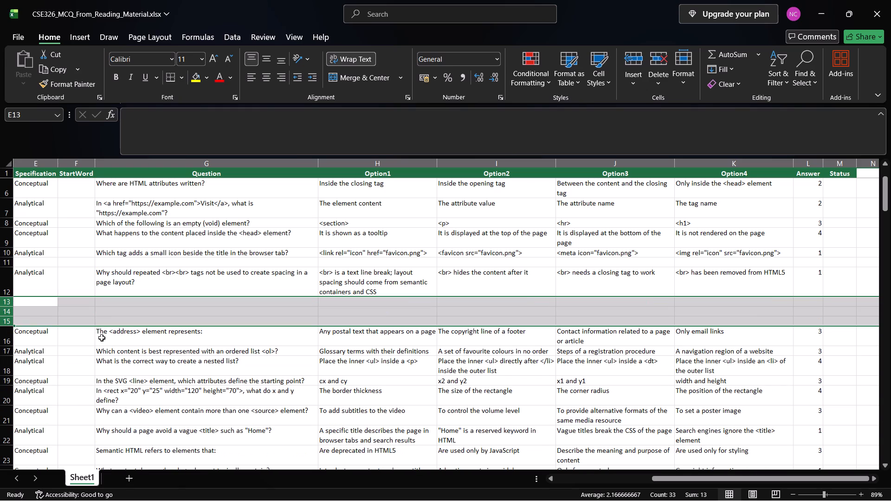
Clear the contents of rows 21 and 22, the questions on multiple <source> elements in <video> and vague <title> text.
click(148, 341)
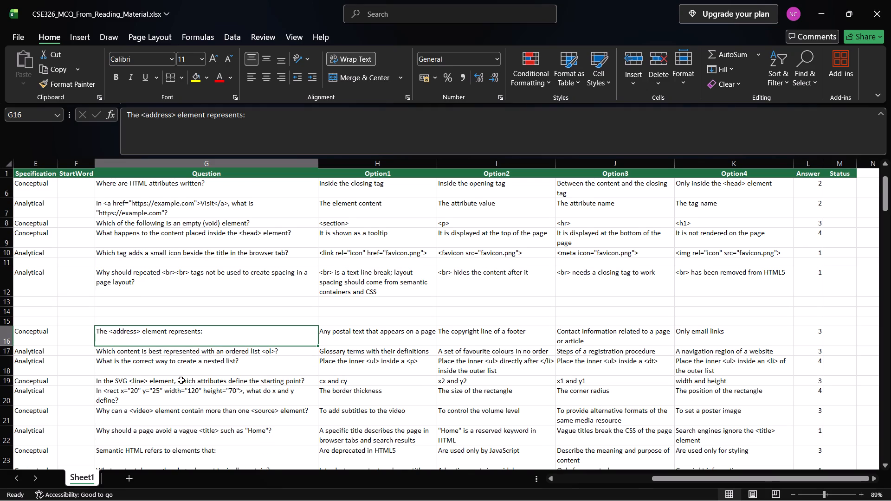
scroll(182, 382, down, 2)
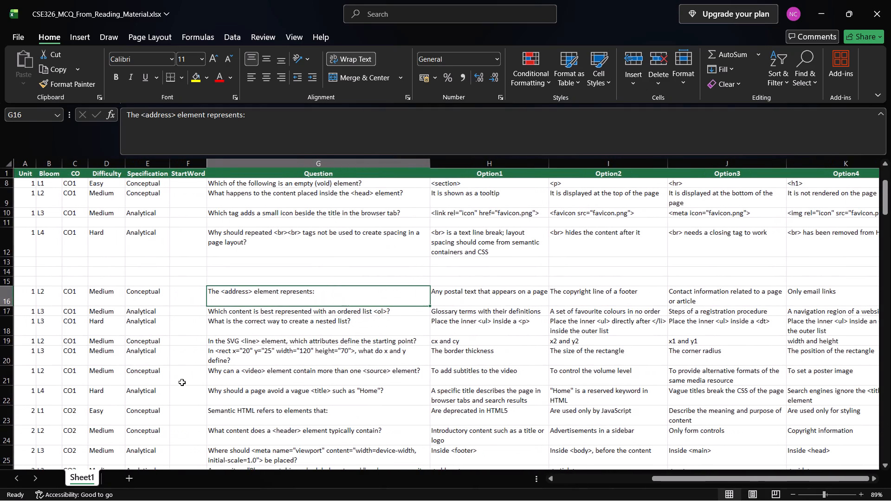
click(111, 391)
click(232, 396)
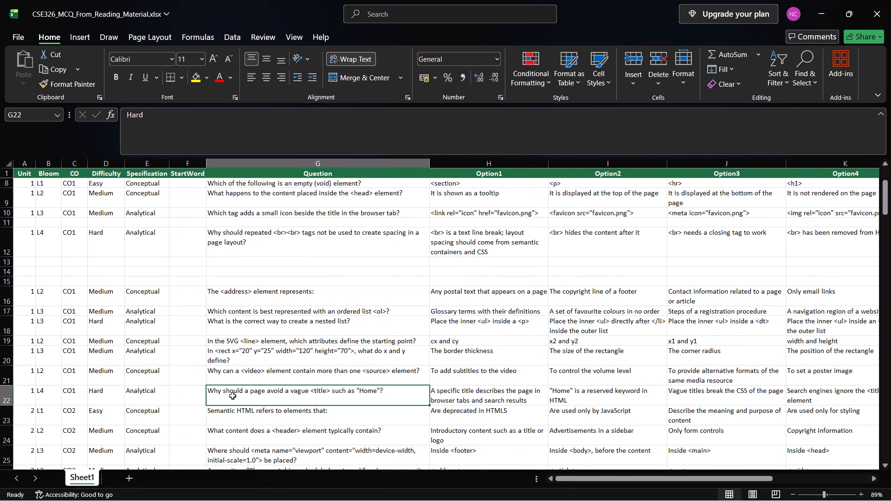
click(6, 392)
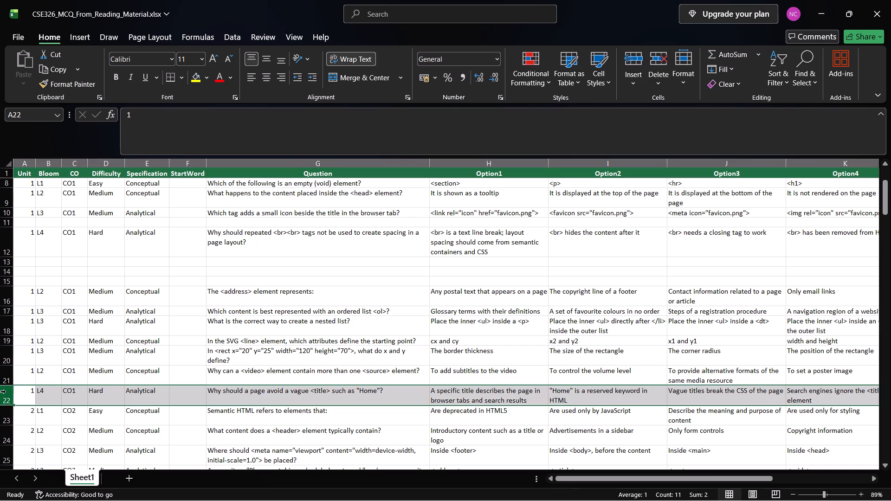
key(shift+Up)
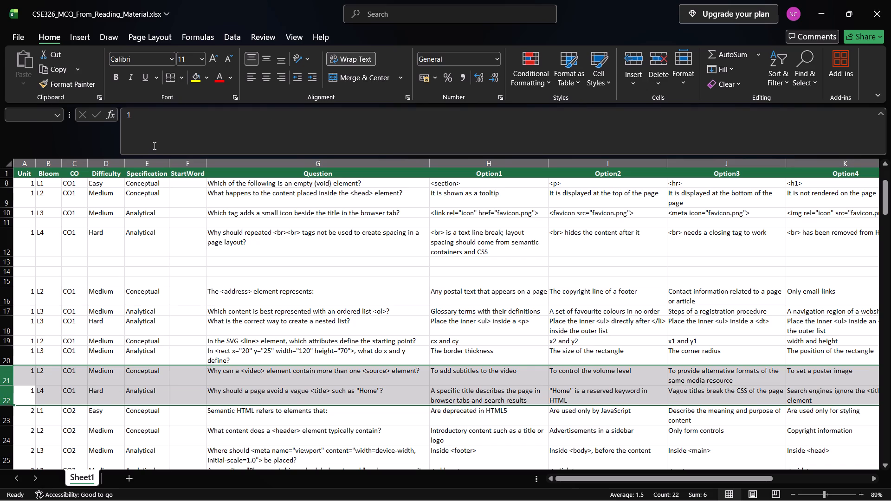
key(Delete)
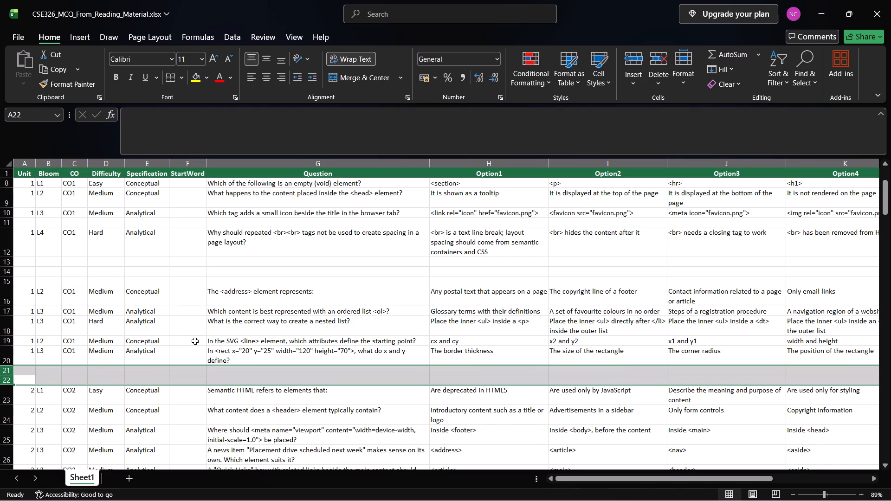
Clear the contents of row 18, the question on the correct way to create a nested list.
click(243, 331)
scroll(243, 331, left, 1)
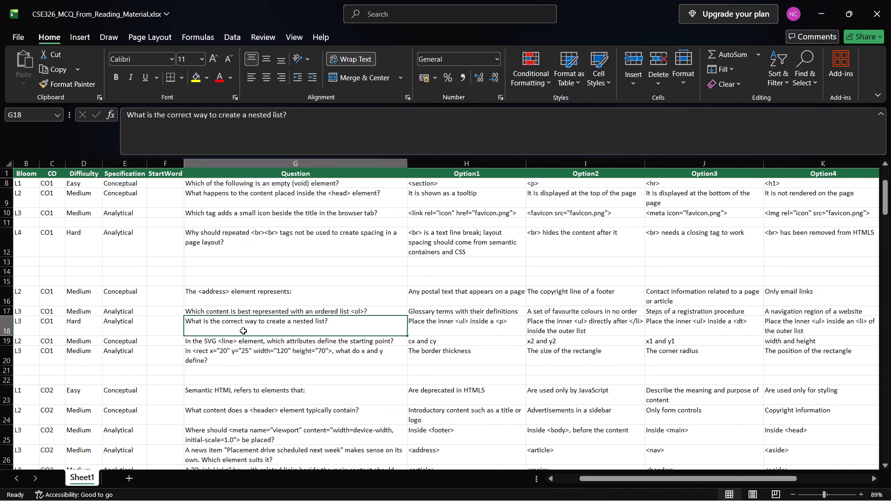
click(6, 322)
key(Delete)
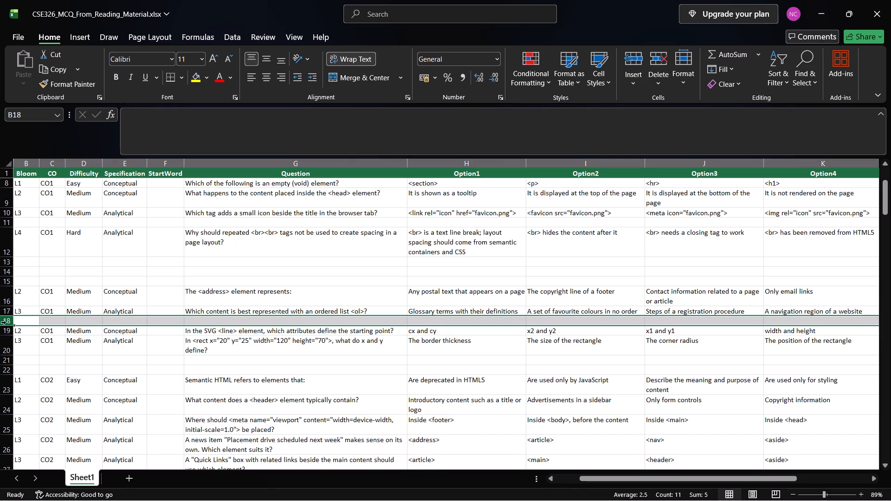
click(286, 365)
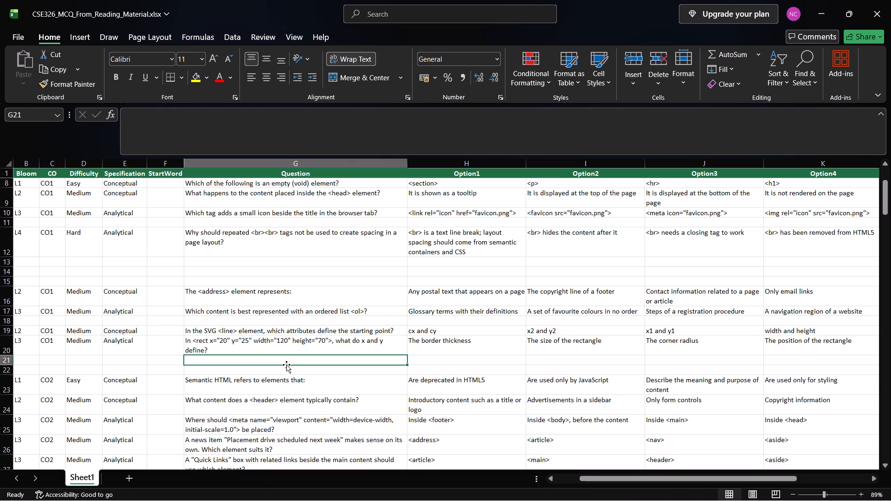
scroll(286, 365, left, 2)
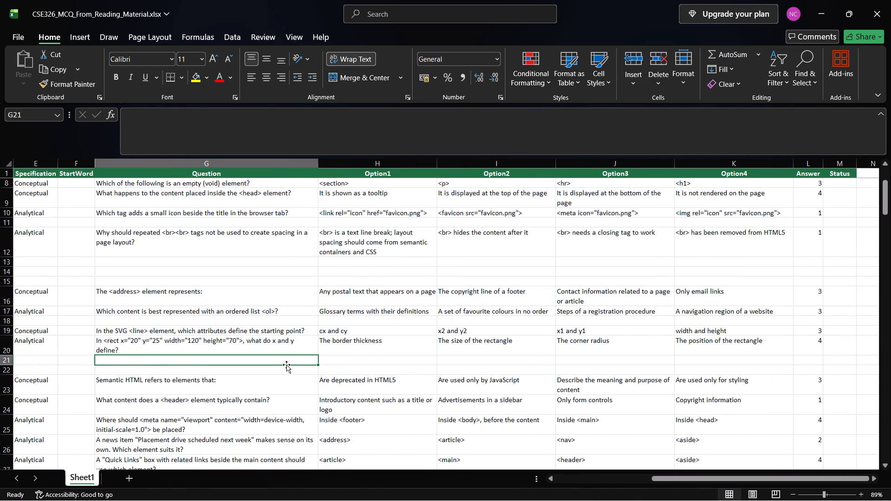
Delete the three blank rows 13 to 15 entirely, above the <address> element question.
click(253, 333)
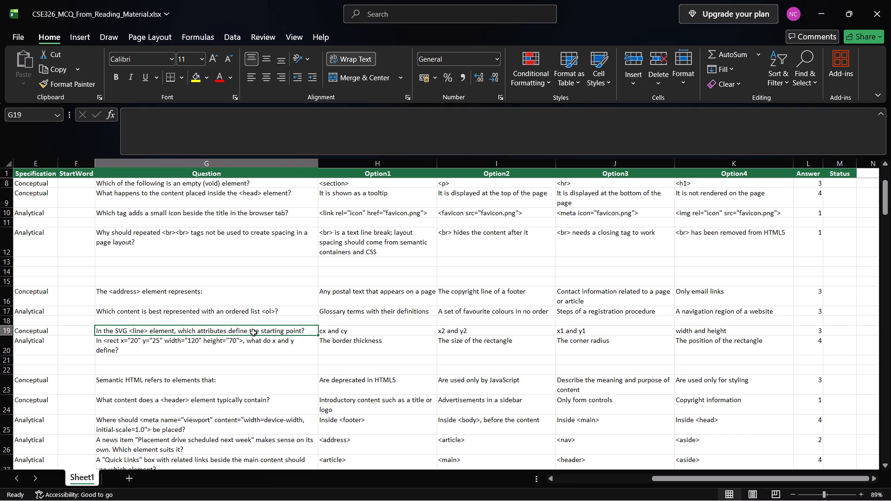
scroll(253, 333, right, 3)
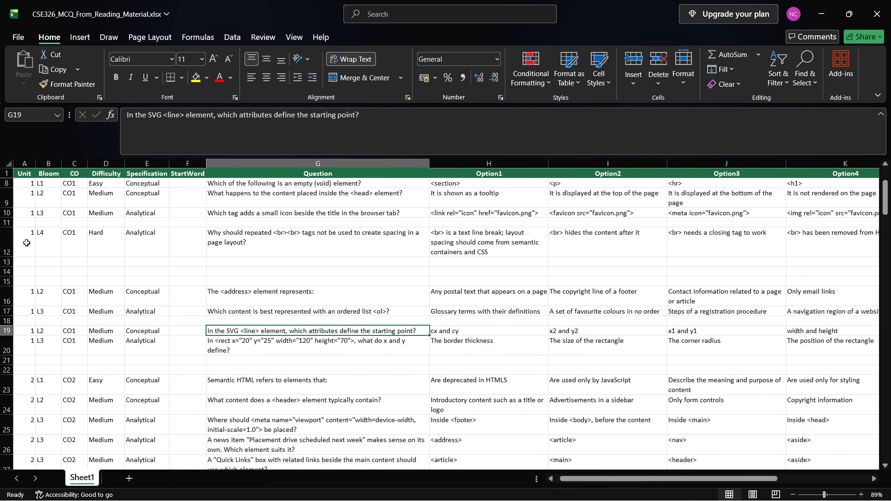
drag(5, 263, 17, 272)
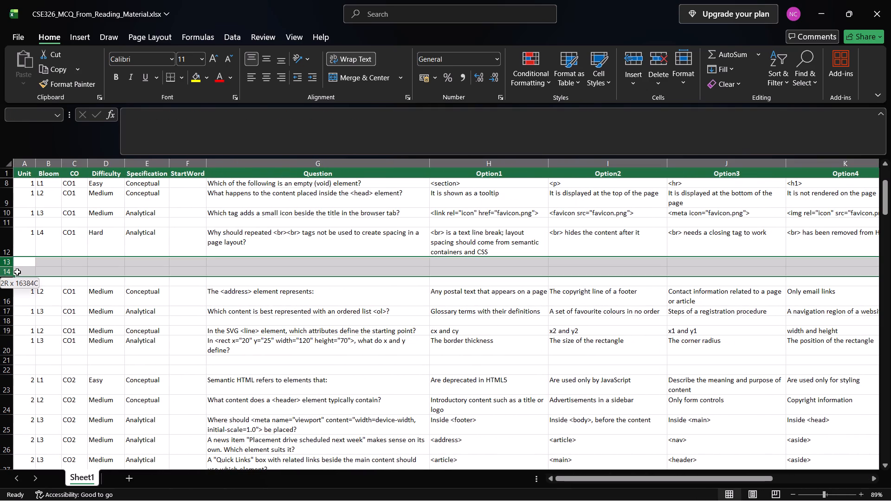
drag(17, 272, 27, 277)
right_click(56, 272)
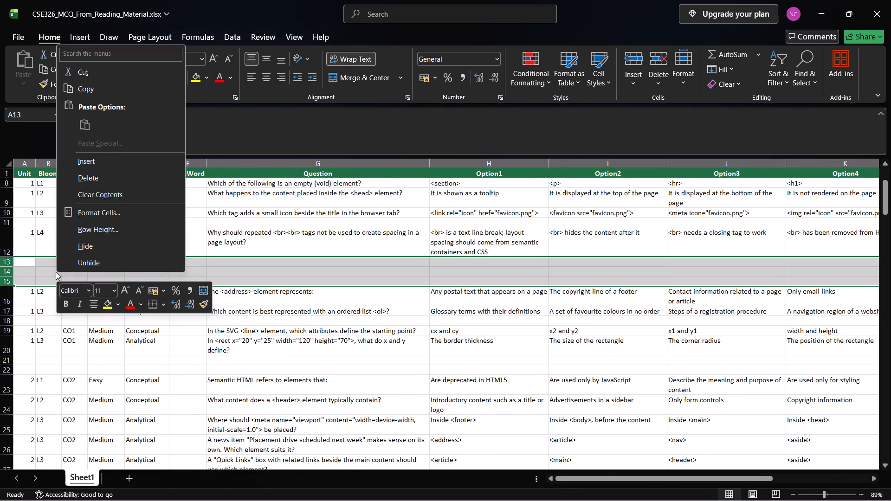
click(97, 175)
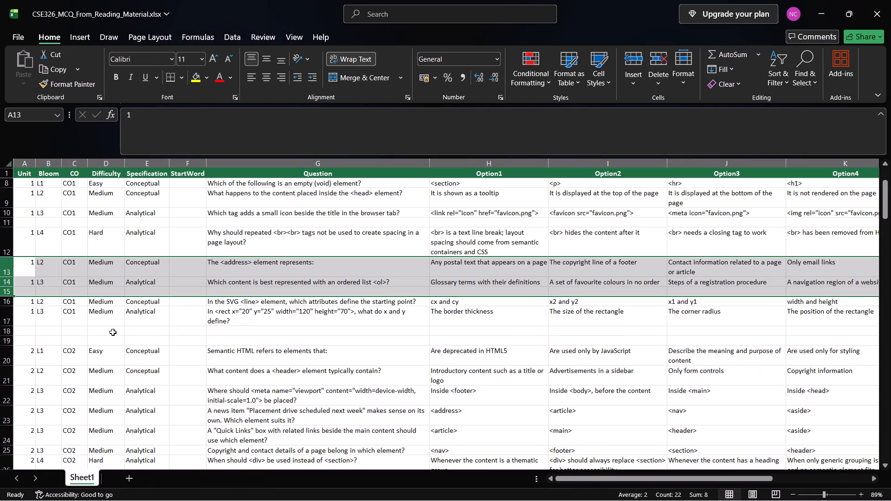
Delete the blank rows 18 and 19 entirely, between the last Unit 1 question and the first Unit 2 question.
drag(112, 332, 113, 338)
right_click(113, 338)
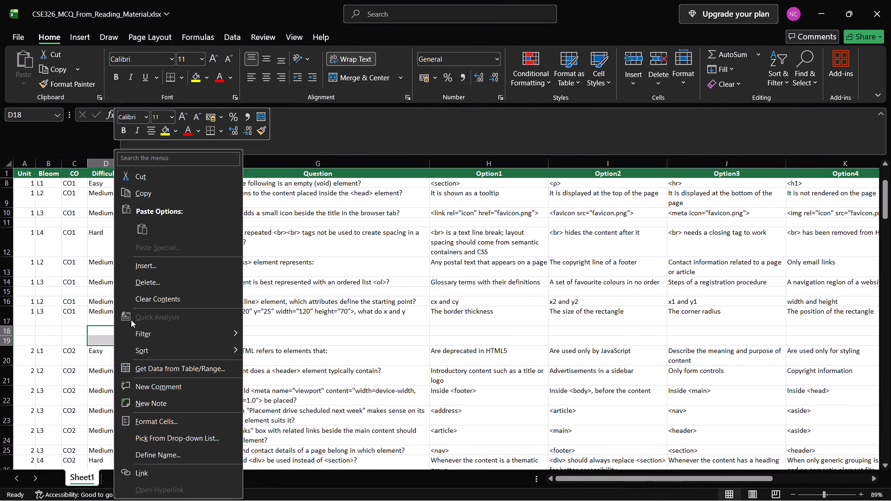
click(168, 282)
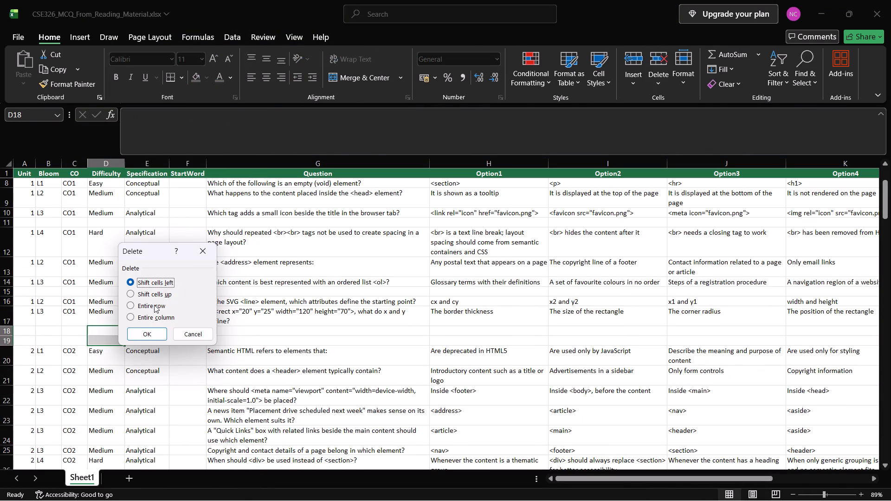
click(153, 306)
click(142, 330)
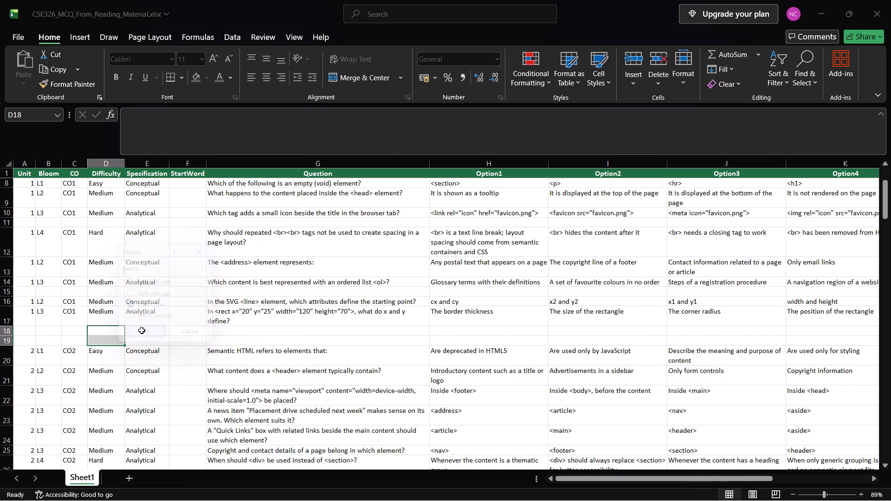
click(149, 304)
scroll(149, 304, right, 1)
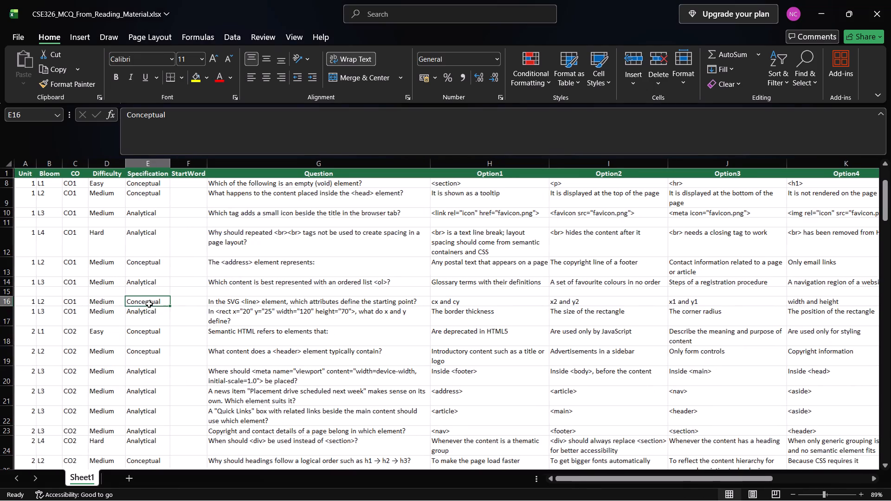
Count the remaining Unit 1 questions by selecting their Difficulty entries in rows 2 to 17.
scroll(149, 304, up, 1)
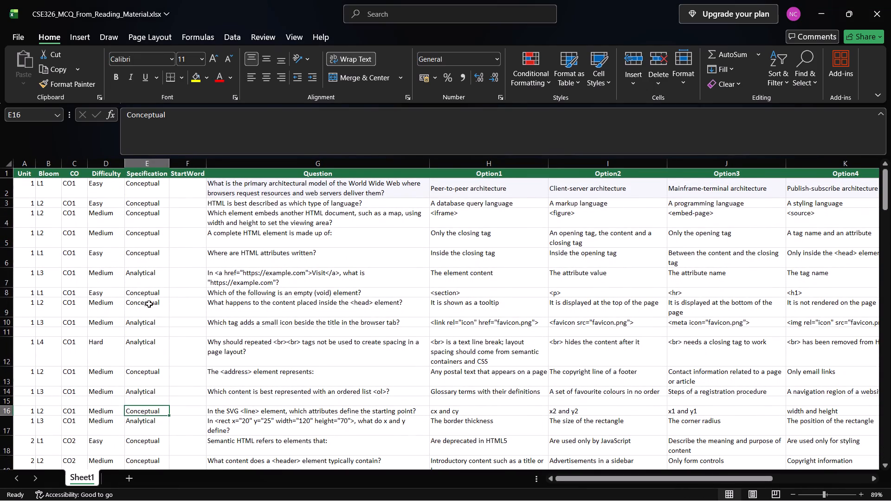
drag(103, 187, 112, 311)
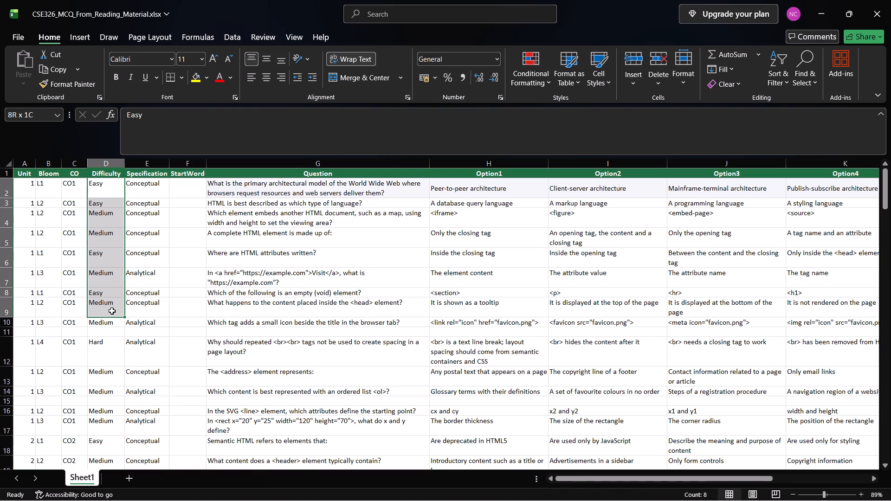
drag(112, 311, 103, 405)
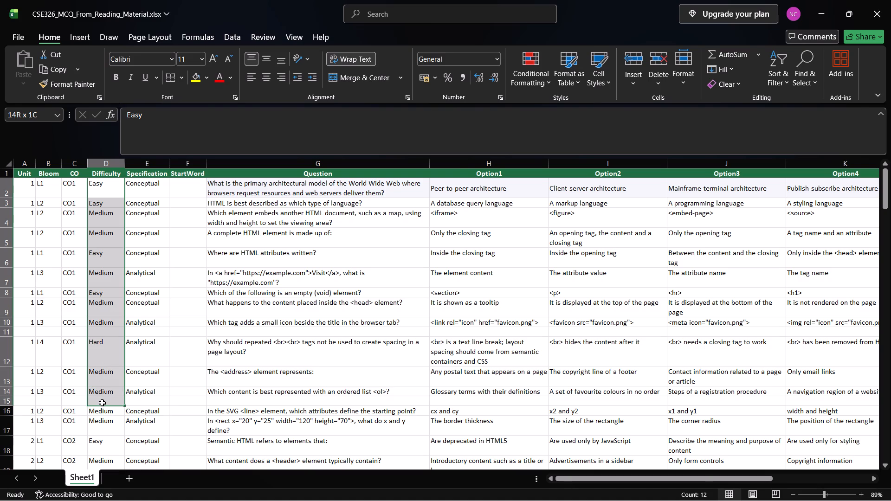
drag(103, 405, 106, 419)
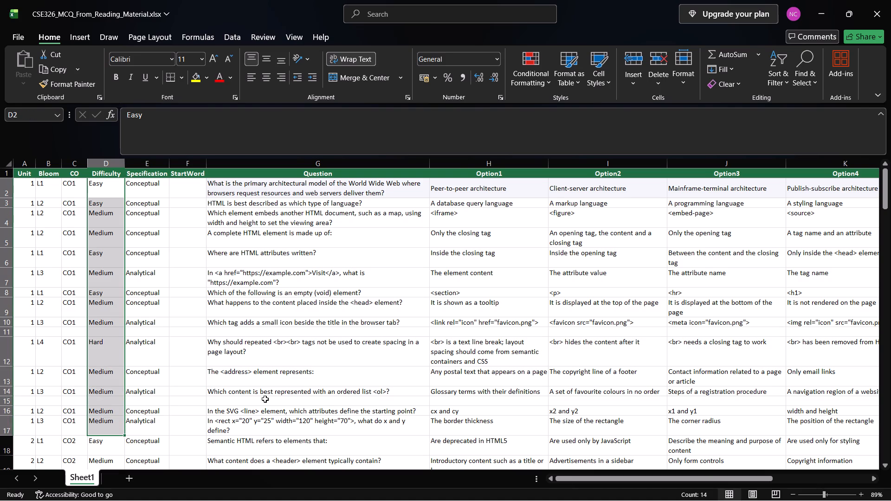
scroll(265, 398, down, 1)
scroll(265, 398, right, 1)
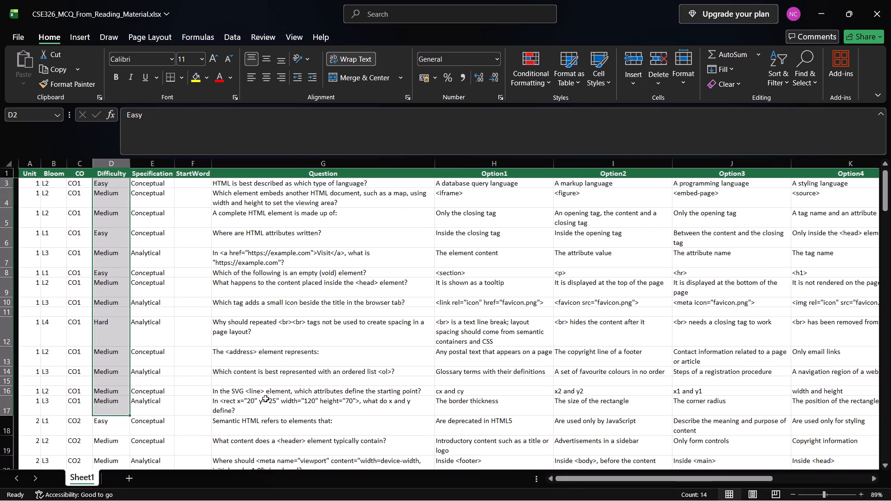
scroll(265, 398, right, 1)
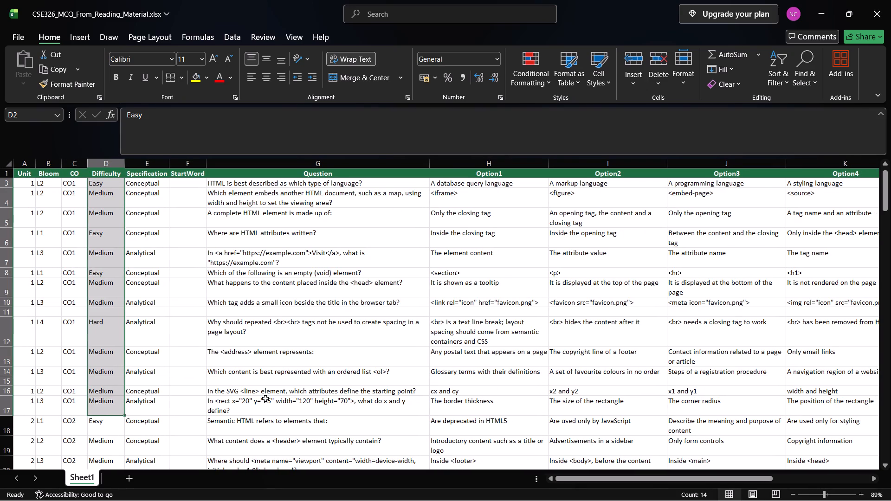
Review the Unit 1 questions in rows 8 to 12, from the empty (void) element to repeated <br><br> tags.
click(329, 354)
scroll(329, 354, right, 1)
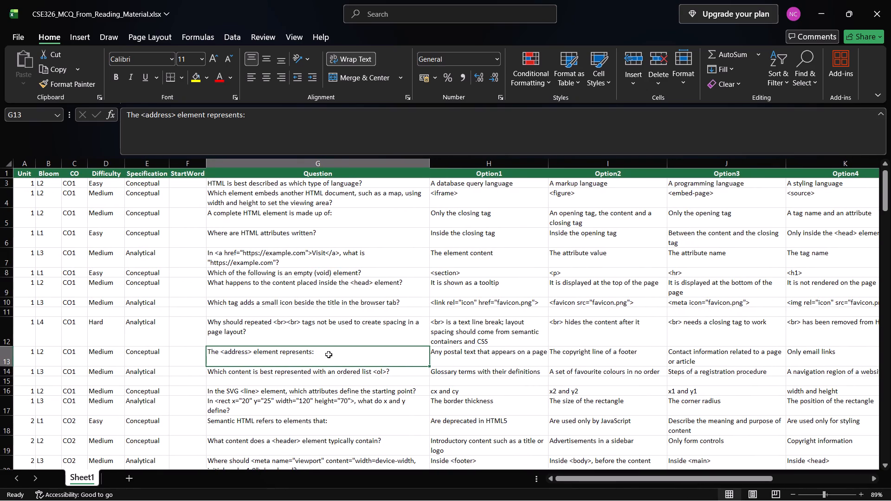
click(310, 272)
click(302, 298)
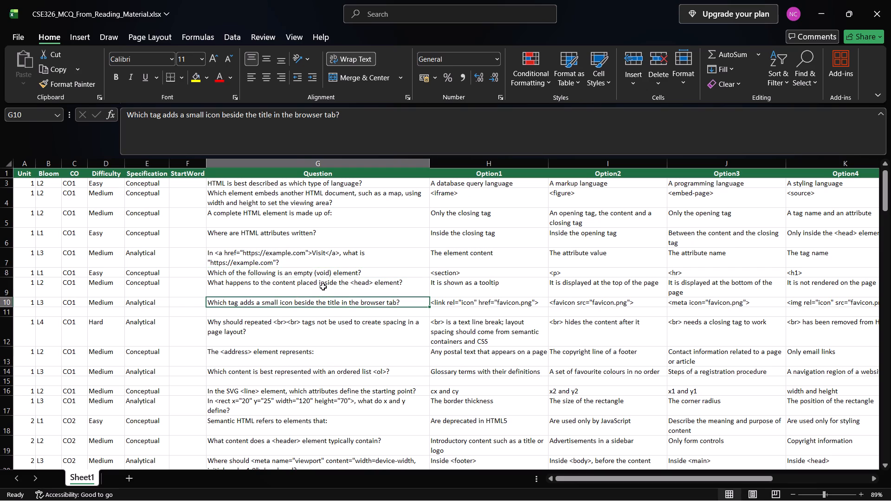
click(326, 286)
click(304, 276)
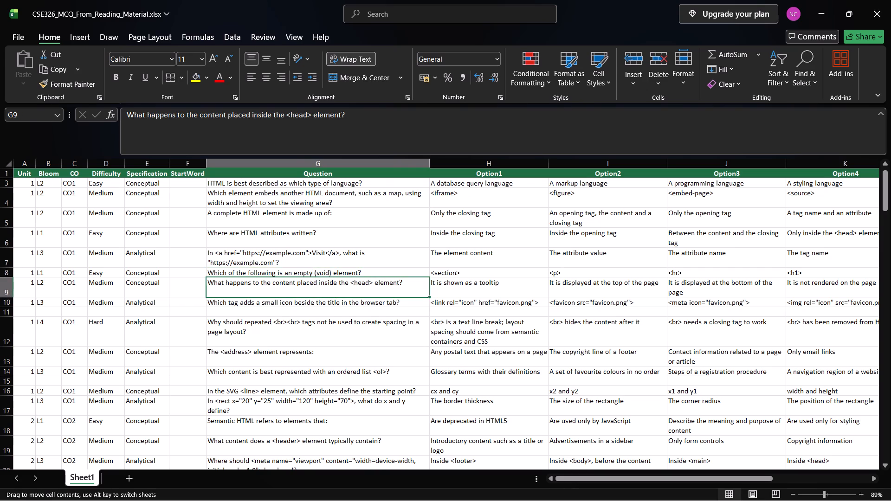
click(298, 293)
click(315, 306)
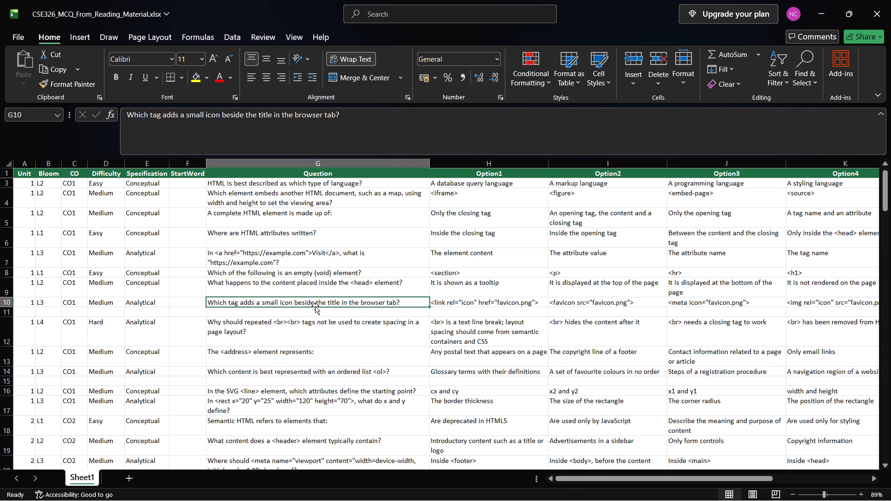
click(303, 317)
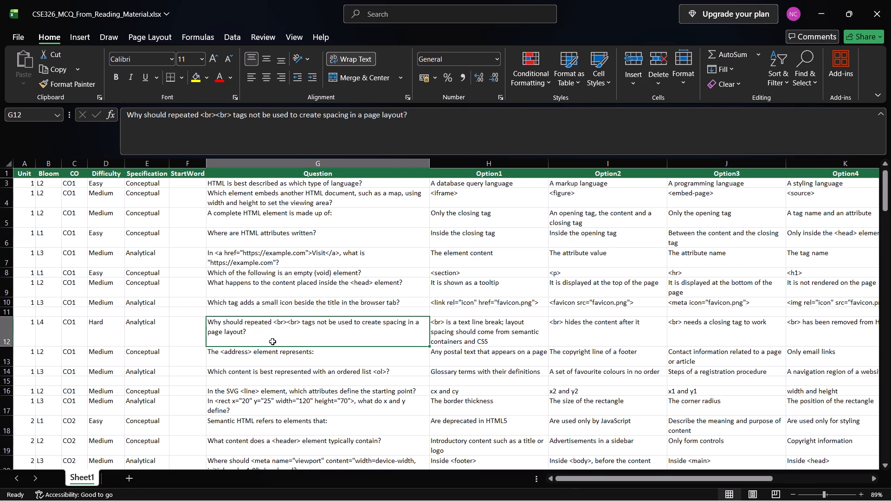
Delete the blank row 15 entirely, between the ordered list <ol> question and the SVG <line> question.
click(245, 408)
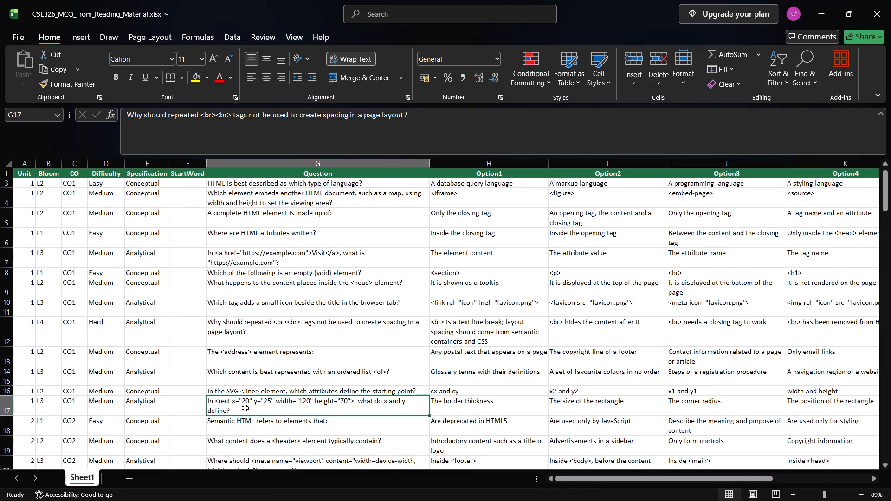
key(Up)
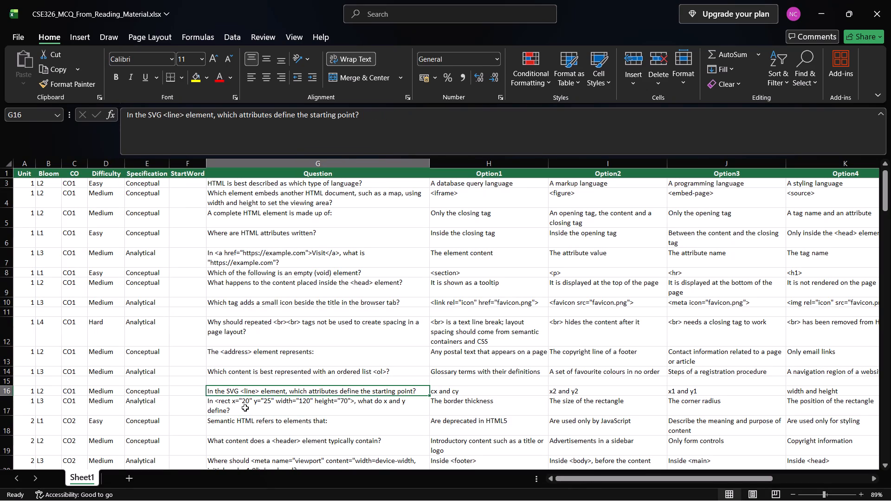
key(Up)
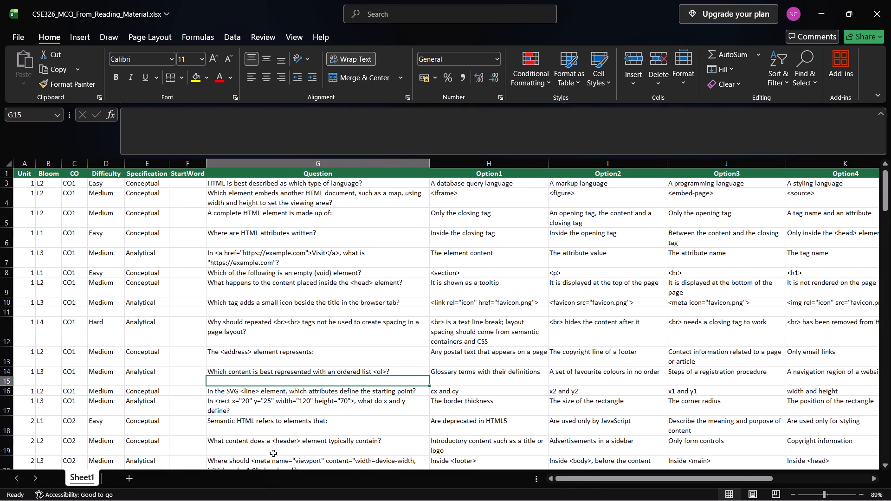
right_click(268, 380)
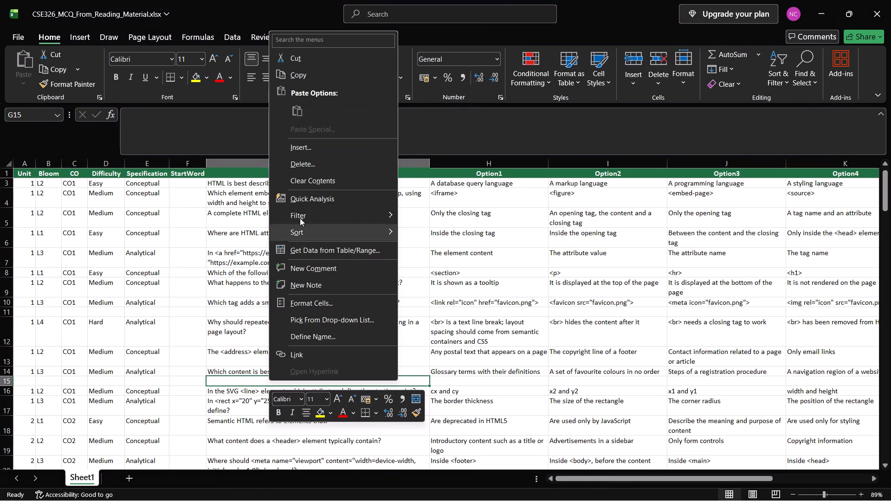
click(323, 163)
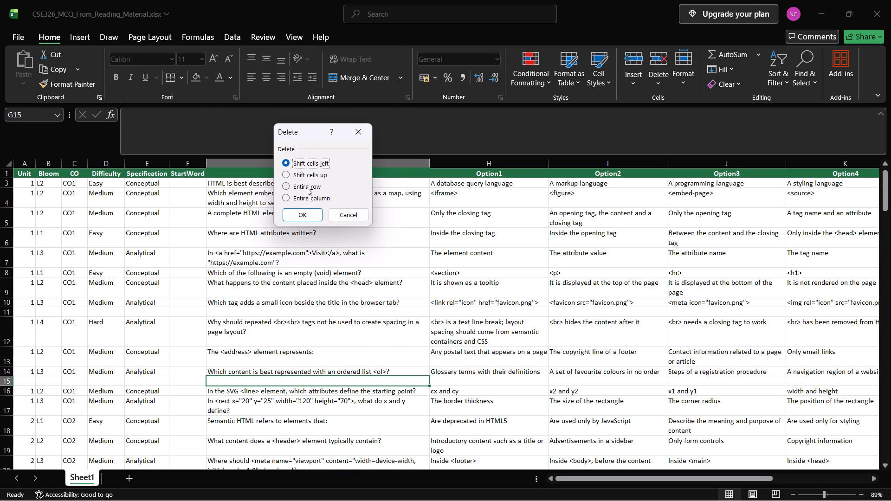
click(307, 187)
click(295, 211)
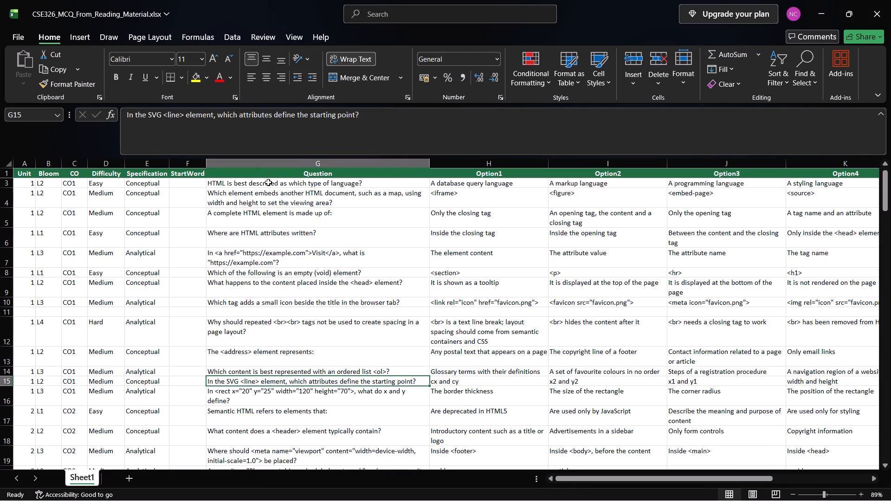
Recount the Unit 1 questions by selecting Question cells in rows 3 to 16, and CO cells in rows 2 to 16.
drag(268, 182, 277, 384)
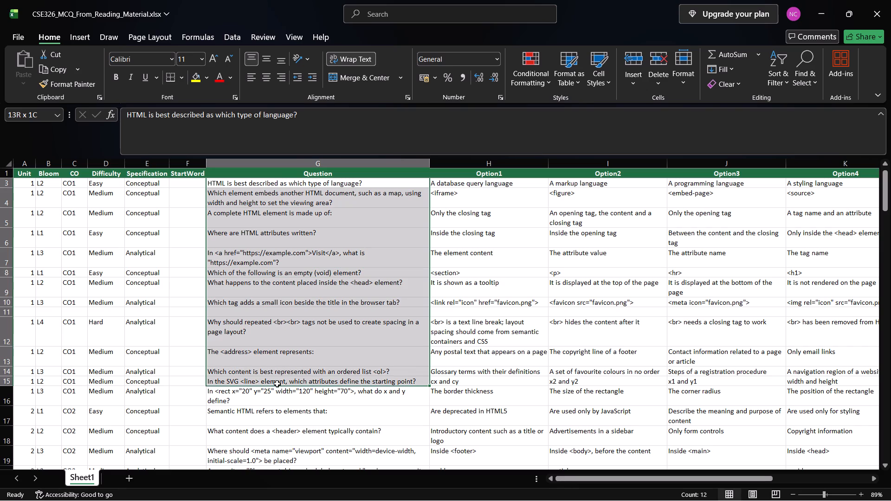
drag(277, 384, 277, 393)
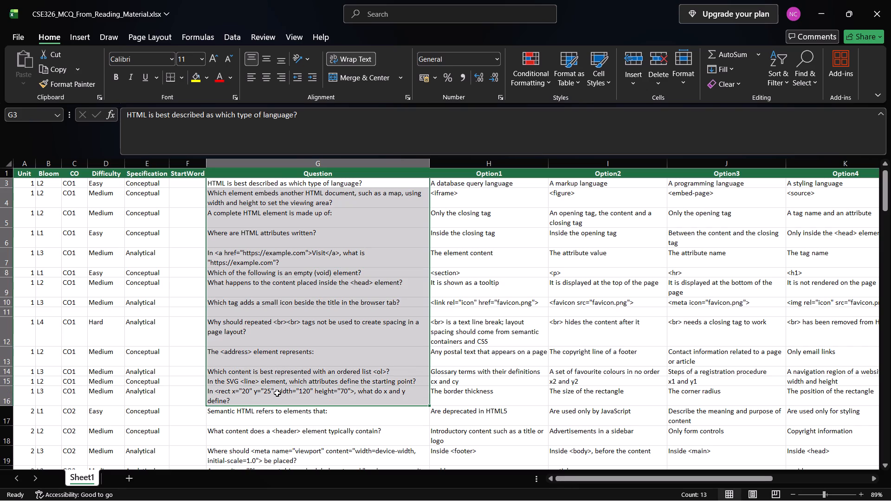
scroll(277, 393, right, 1)
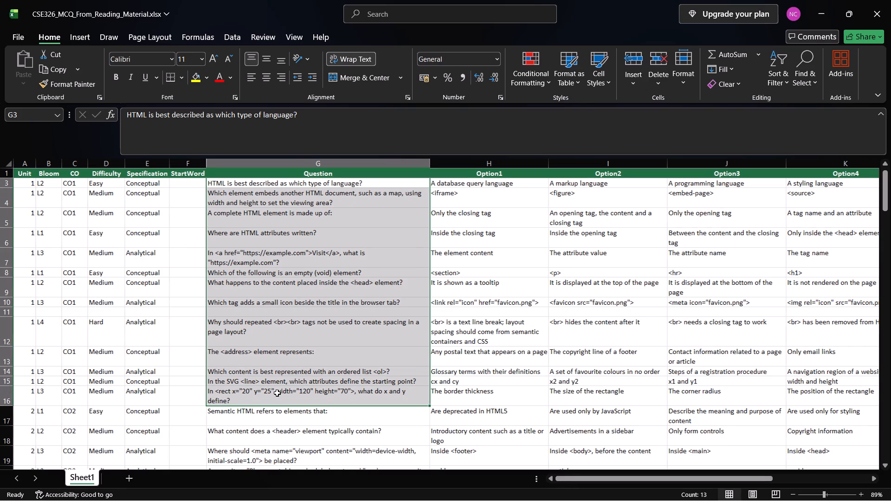
scroll(277, 393, right, 1)
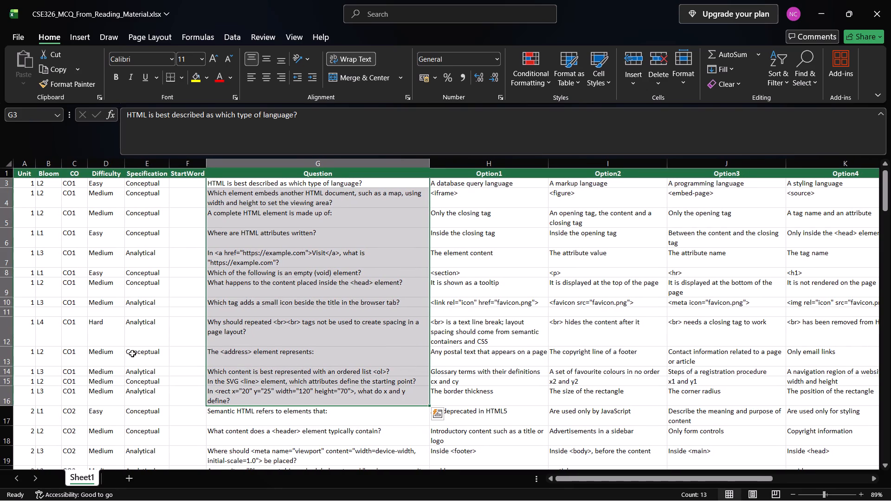
click(72, 256)
scroll(74, 239, up, 1)
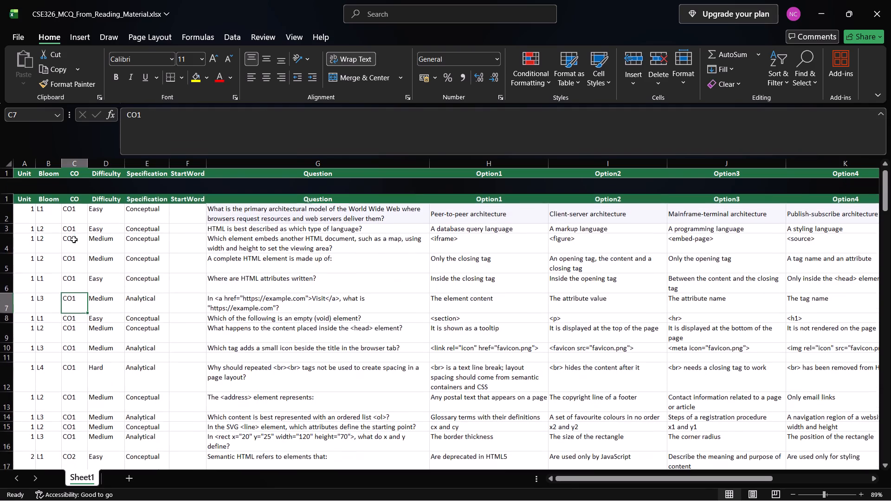
drag(70, 182, 68, 356)
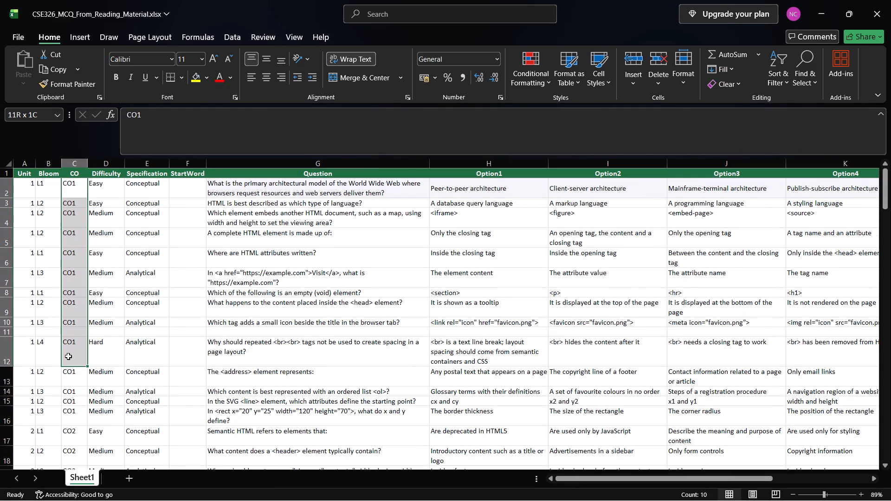
drag(68, 356, 73, 379)
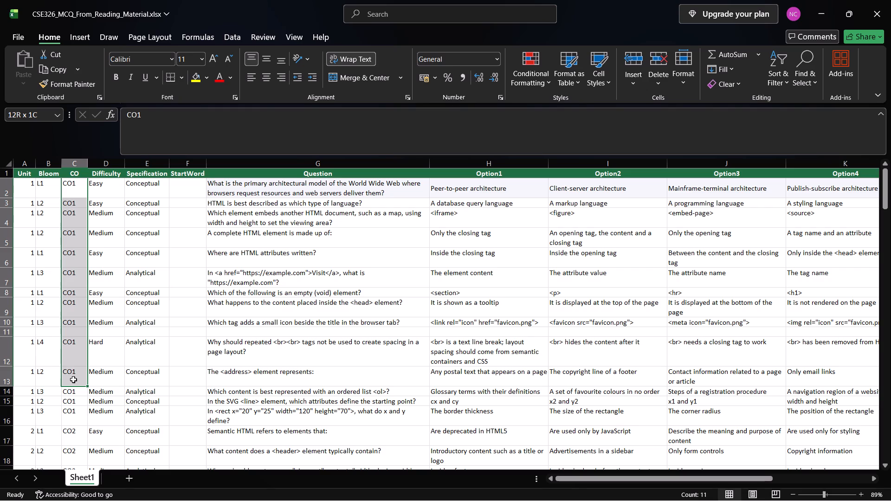
drag(73, 379, 70, 414)
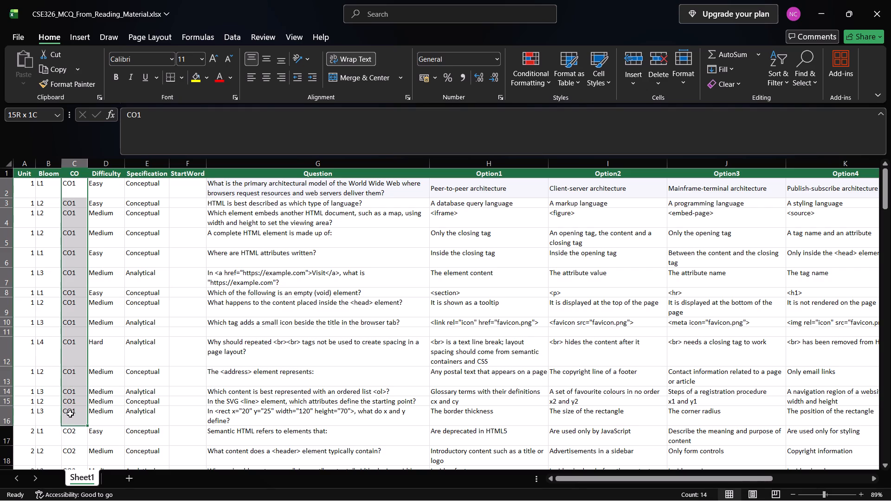
drag(70, 414, 71, 414)
Review the remaining Unit 1 questions in rows 12 to 16, from repeated <br><br> tags to the <rect> x and y attributes.
click(295, 360)
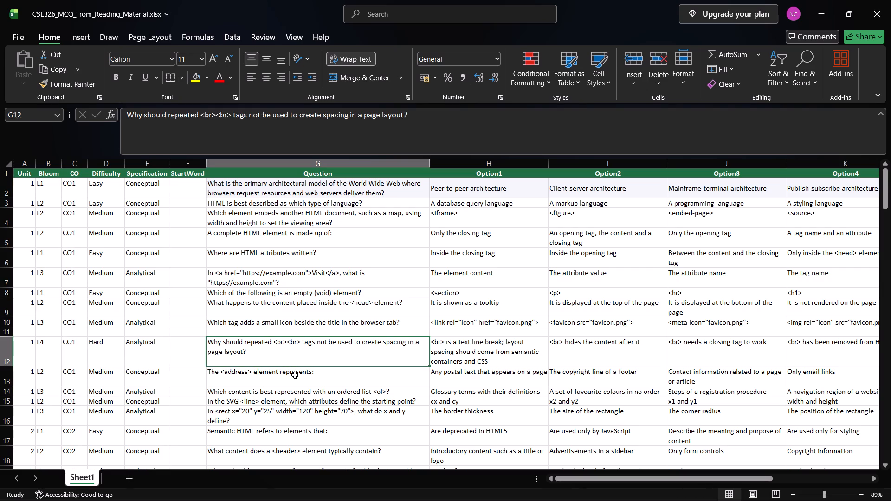
click(295, 375)
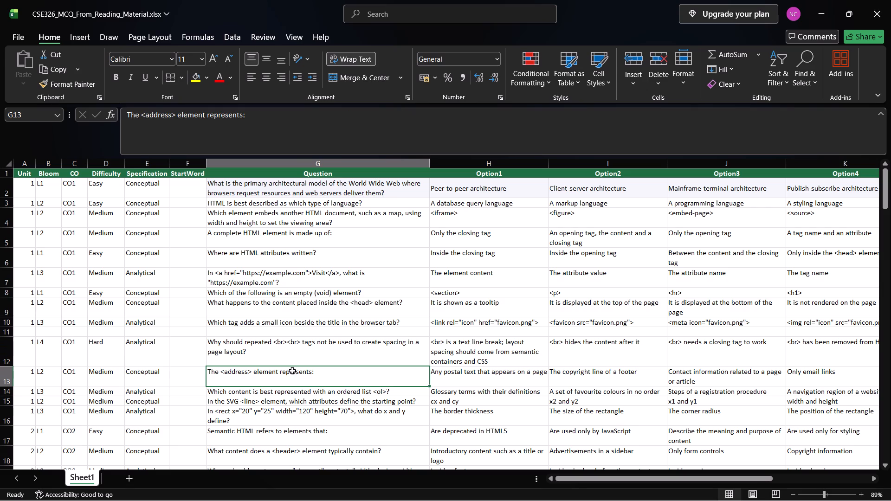
scroll(253, 335, down, 2)
scroll(253, 335, right, 1)
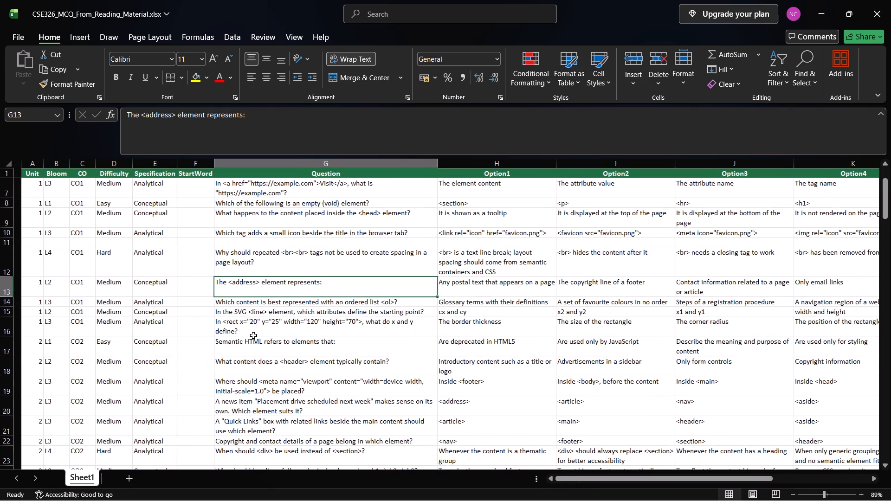
scroll(253, 335, right, 1)
click(253, 335)
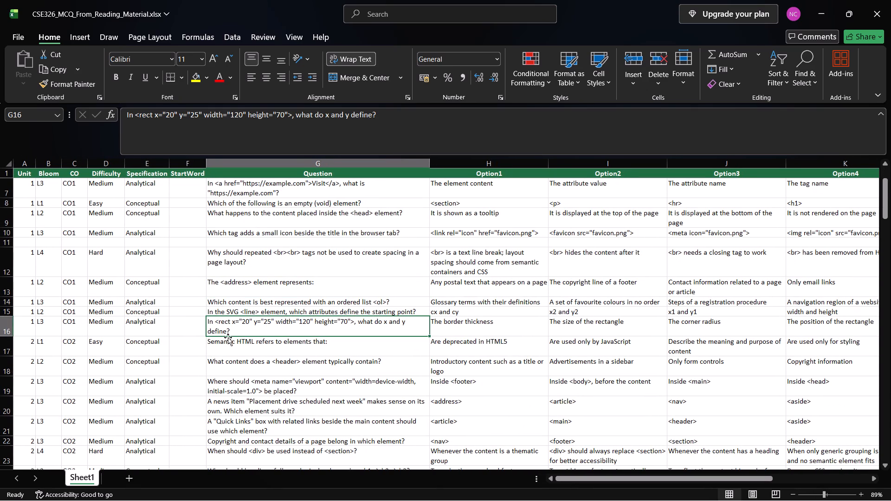
Clear the contents of row 17, the Unit 2 question on what semantic HTML refers to.
click(223, 338)
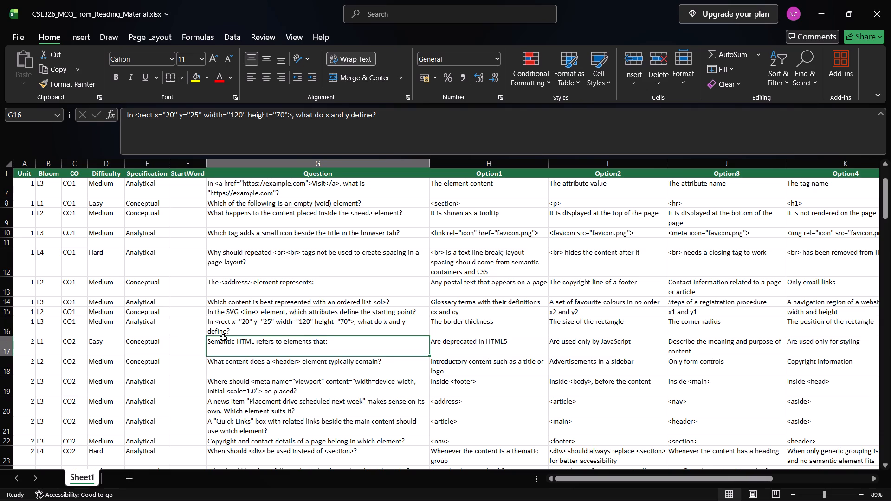
scroll(223, 338, left, 1)
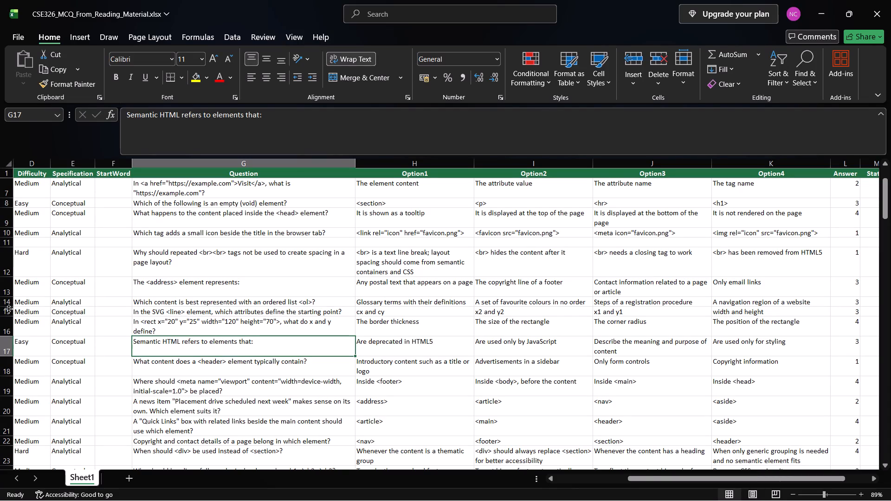
click(9, 346)
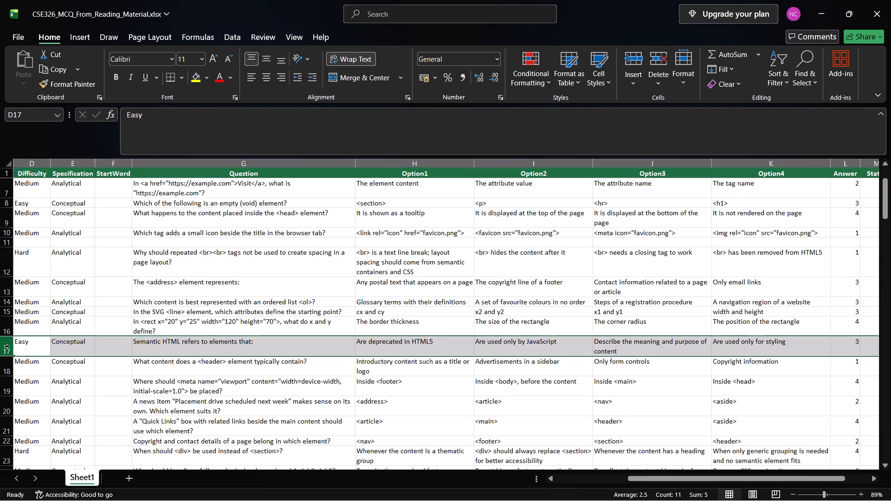
key(Delete)
Review the Unit 2 questions in rows 18 to 22, from <header> content to the element for copyright and contact details.
scroll(172, 377, right, 1)
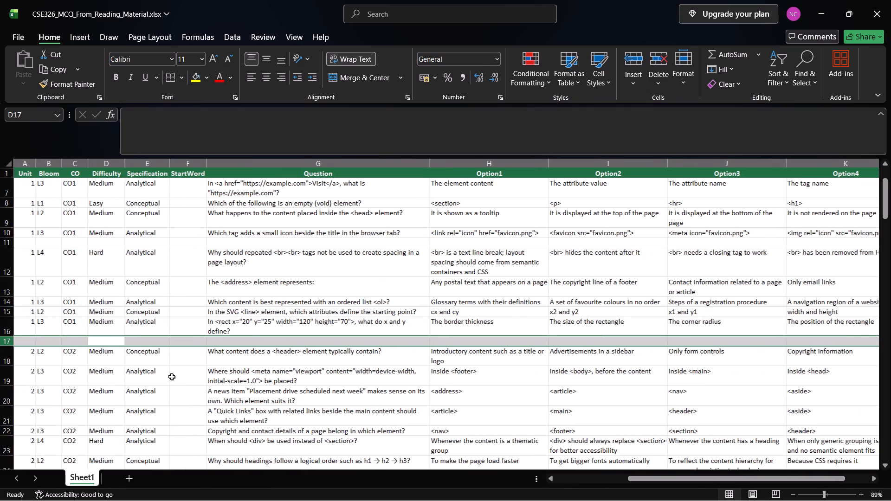
click(239, 356)
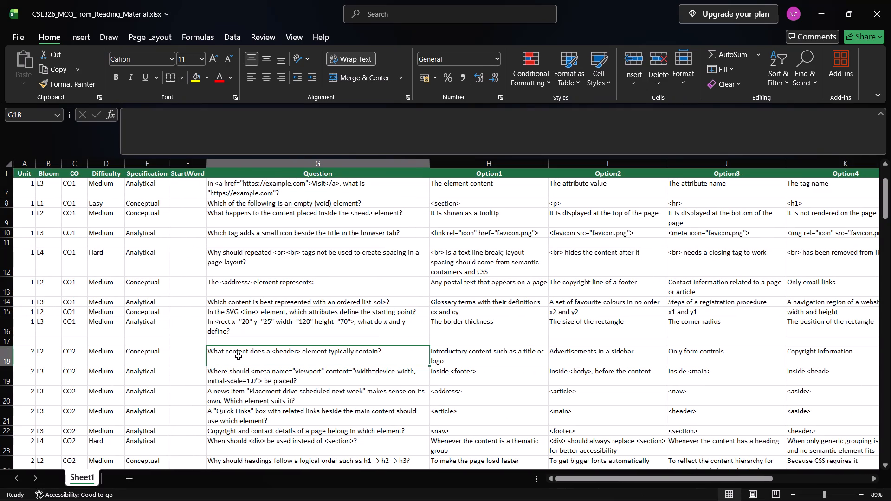
click(313, 376)
scroll(313, 376, down, 1)
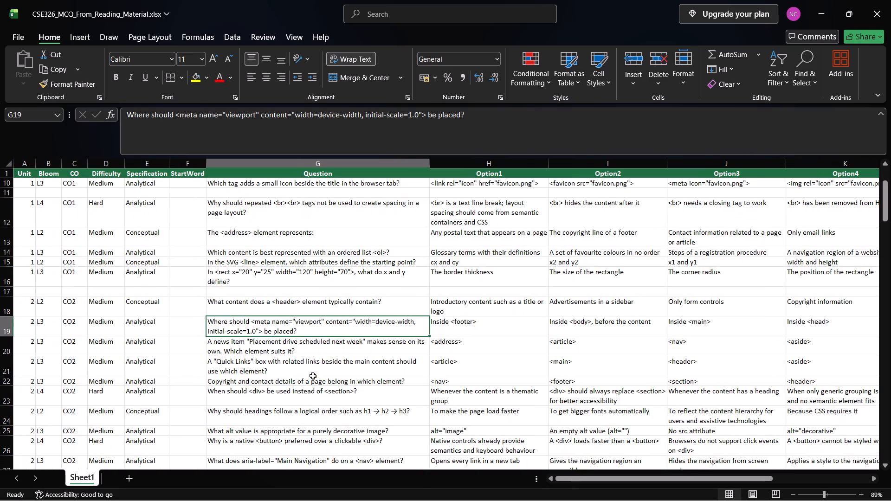
scroll(313, 376, left, 1)
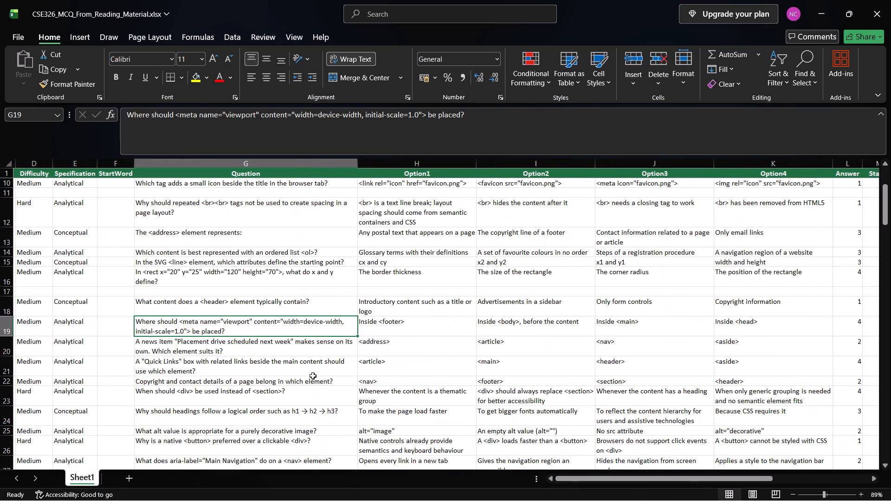
scroll(313, 376, left, 3)
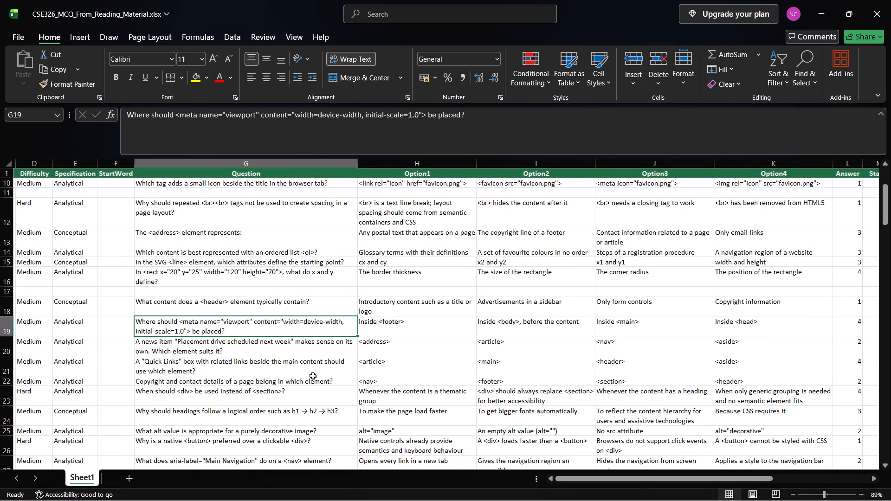
scroll(313, 376, left, 1)
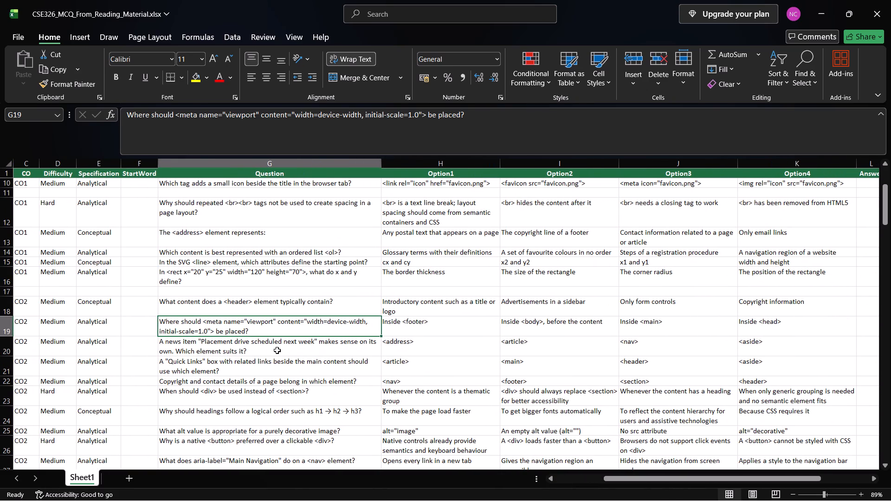
click(277, 350)
scroll(277, 350, left, 1)
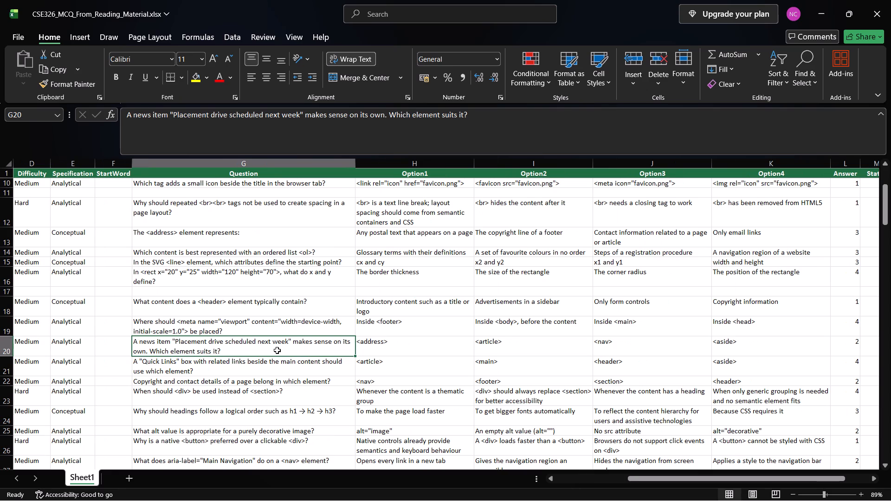
click(258, 364)
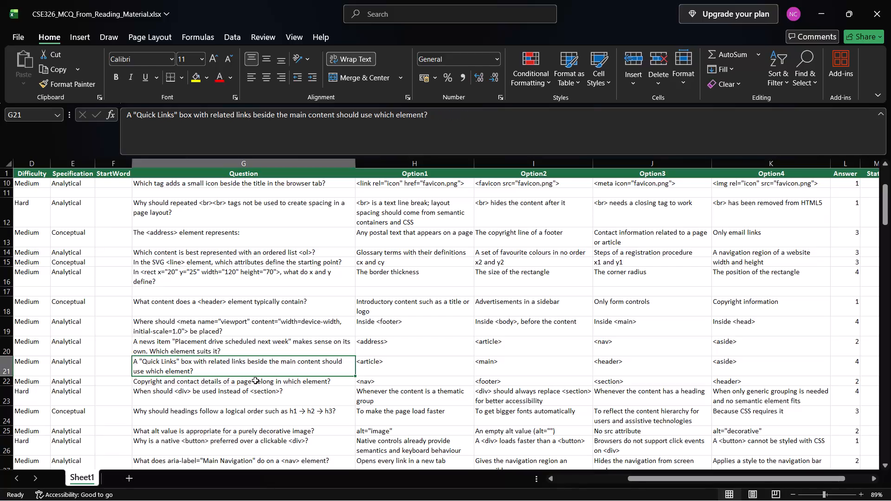
click(254, 385)
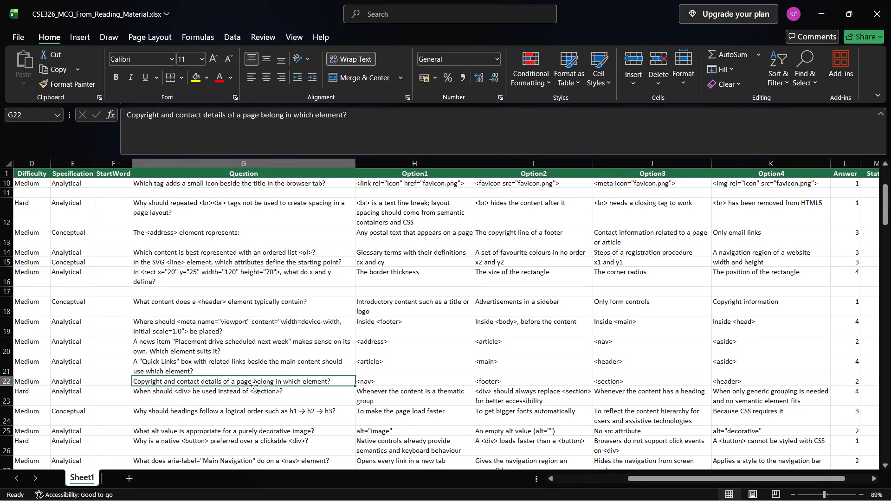
scroll(254, 385, down, 1)
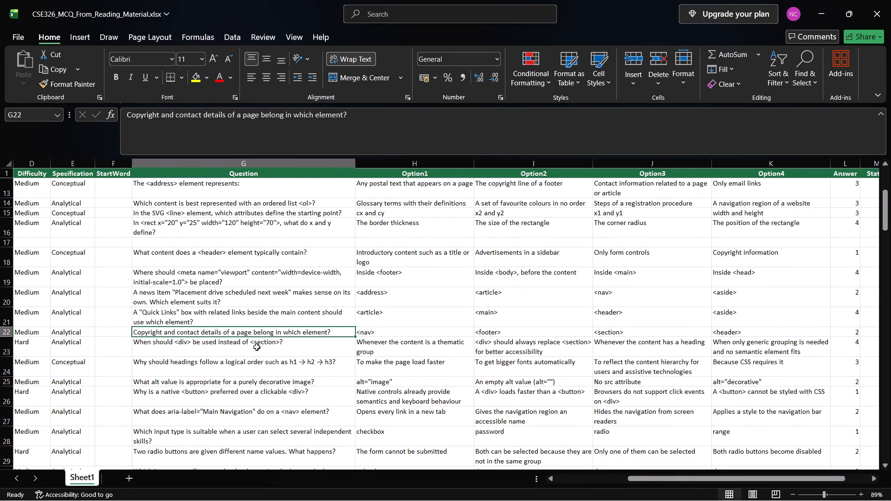
Clear the contents of rows 23 and 24, the questions on <div> instead of <section> and logical heading order.
click(258, 346)
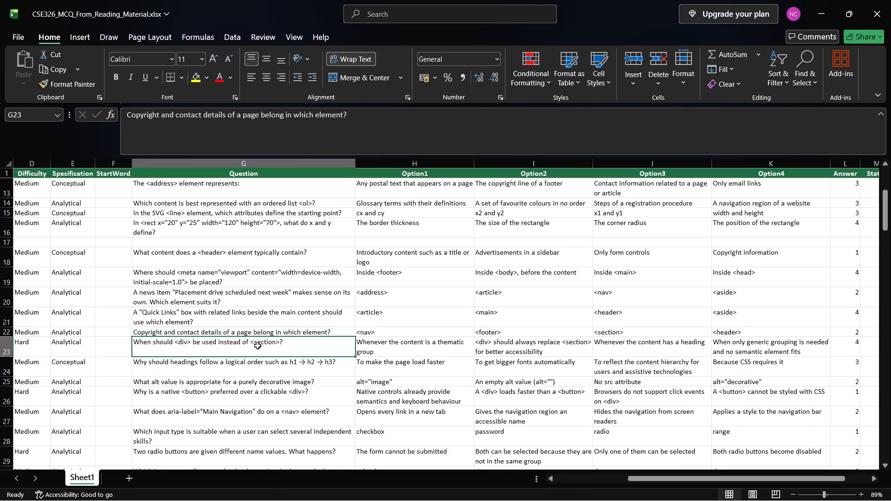
click(6, 345)
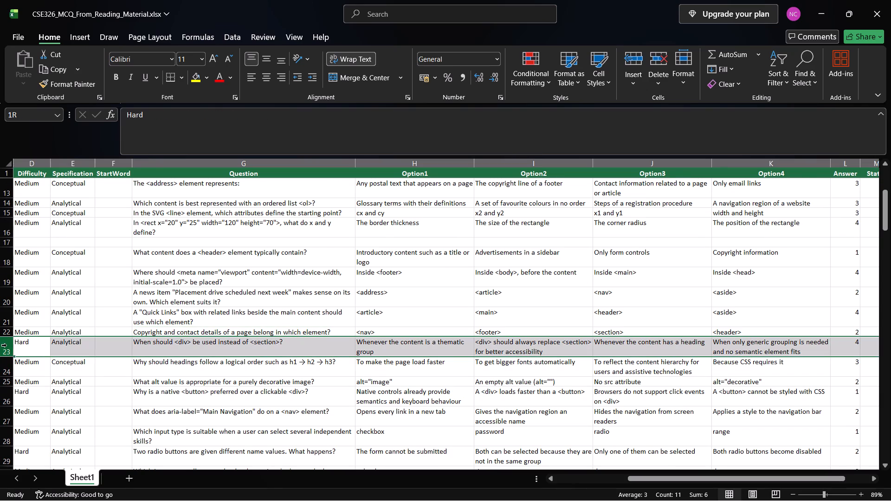
key(Delete)
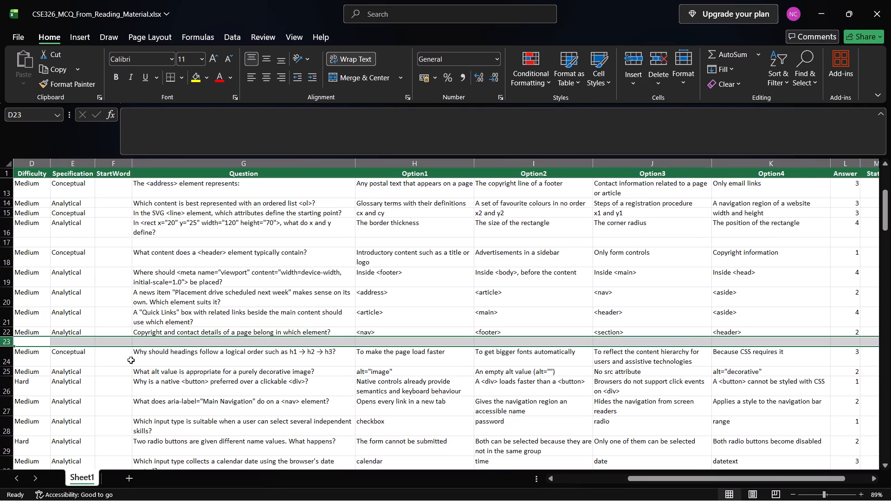
click(181, 355)
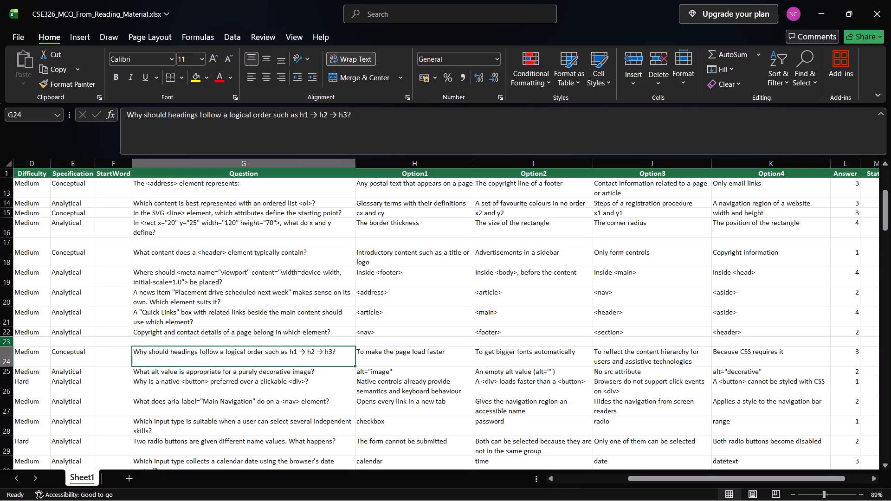
click(5, 353)
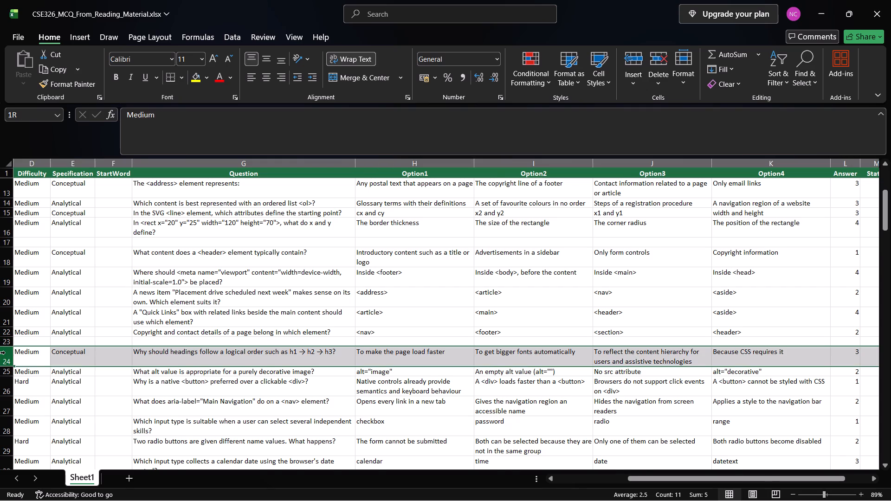
key(Delete)
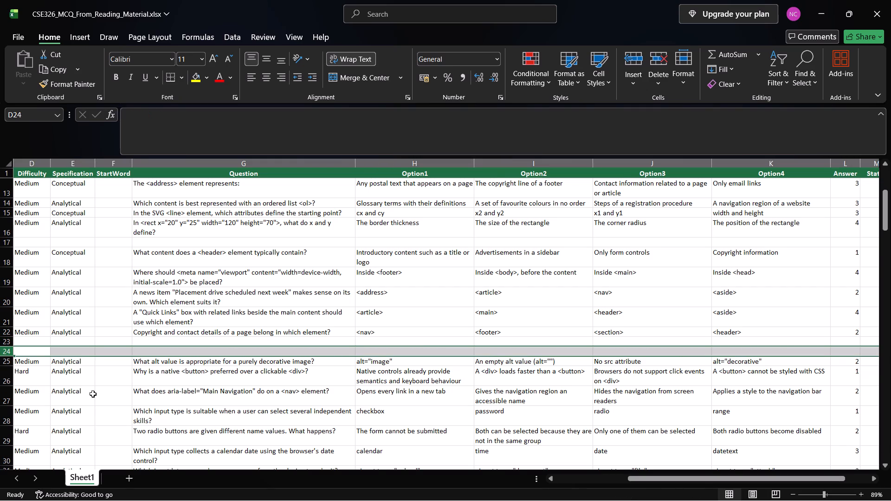
Clear the contents of rows 26 and 27, the questions on native <button> versus clickable <div> and aria-label on <nav>.
click(177, 376)
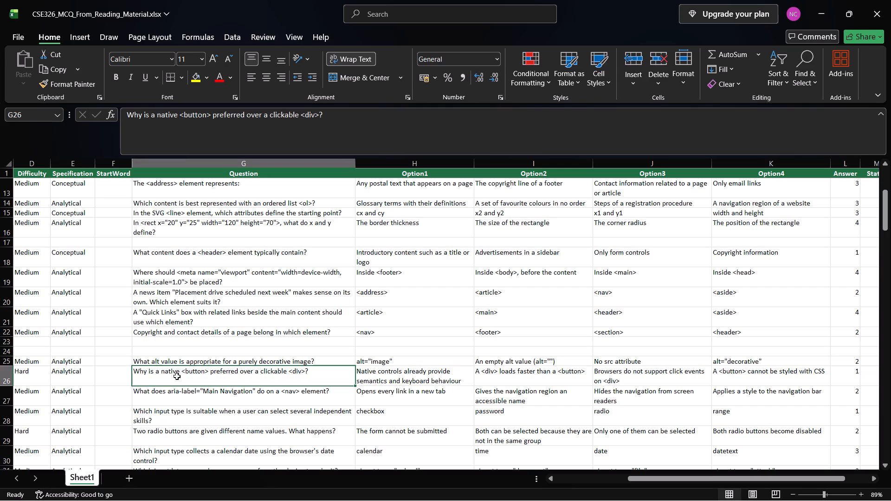
click(6, 374)
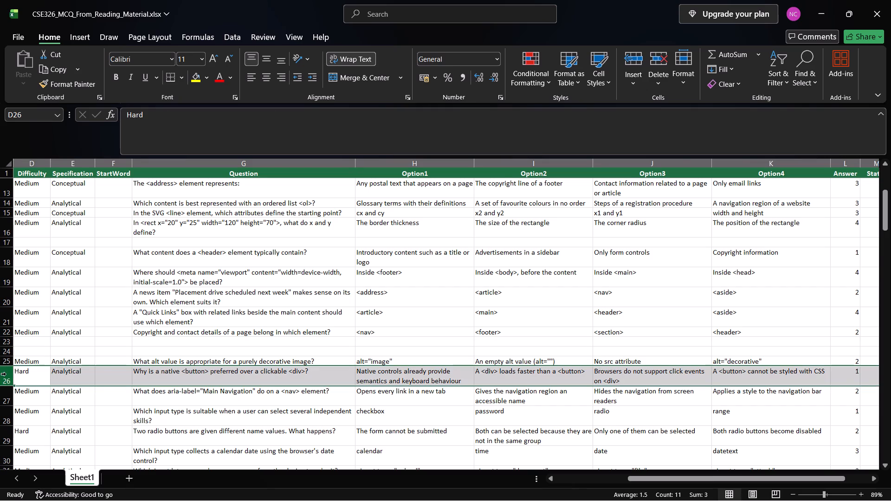
key(Delete)
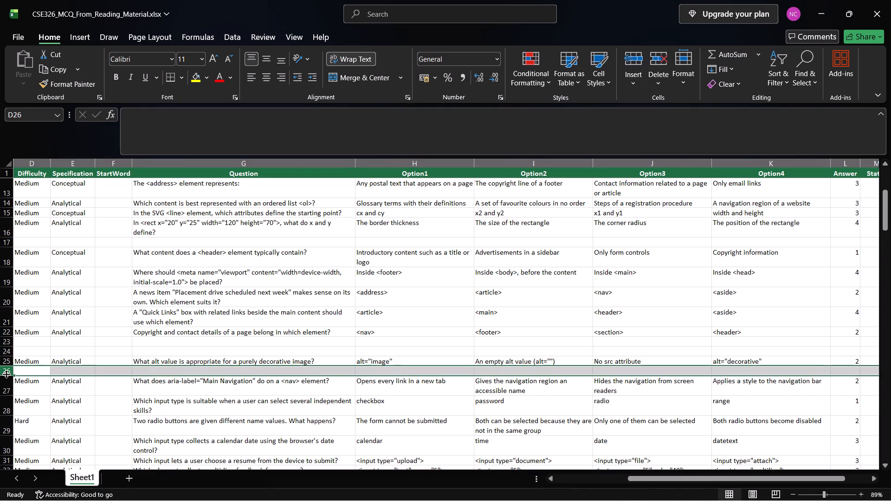
click(177, 380)
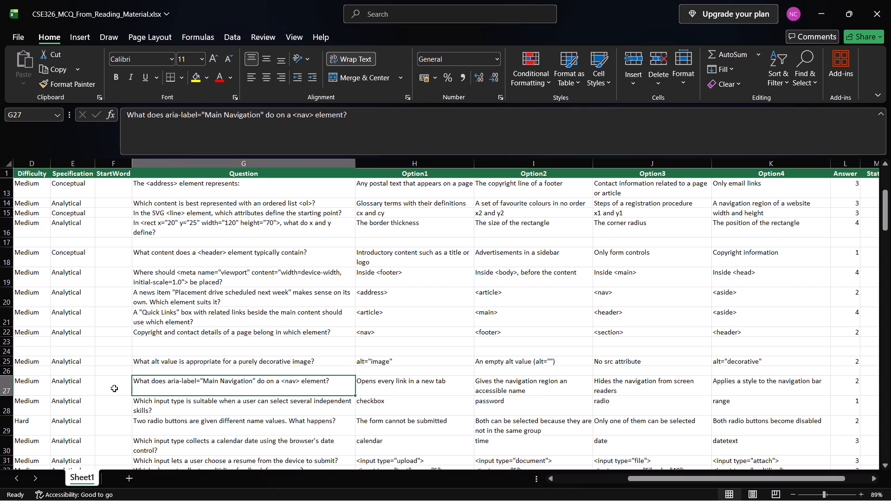
click(8, 384)
key(Delete)
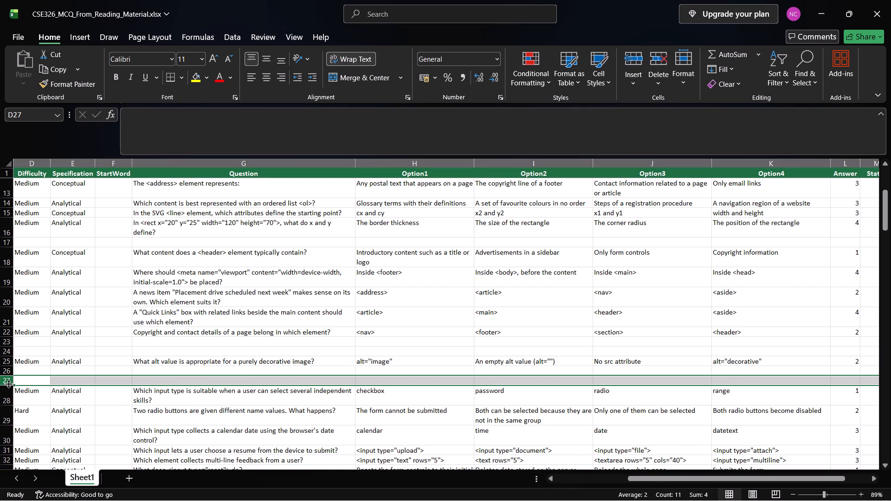
Review the Unit 2 form questions in rows 28 to 32, from selecting several independent skills to collecting multi-line feedback.
scroll(169, 424, down, 1)
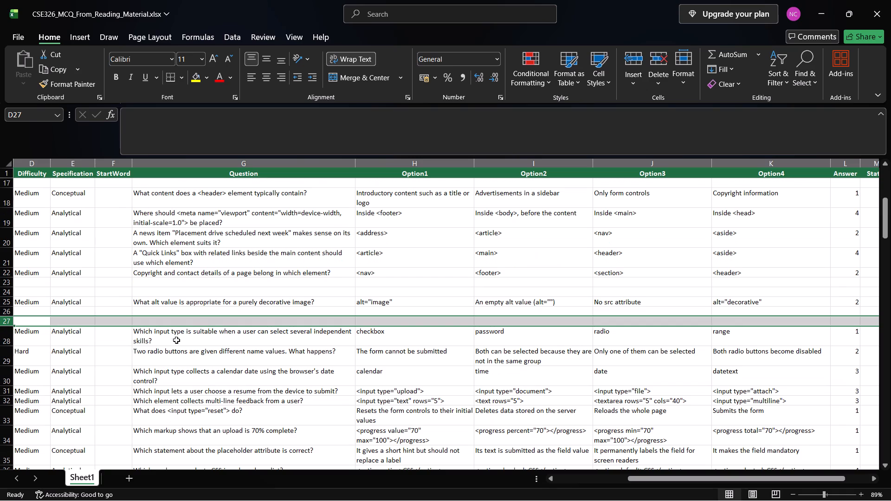
click(183, 333)
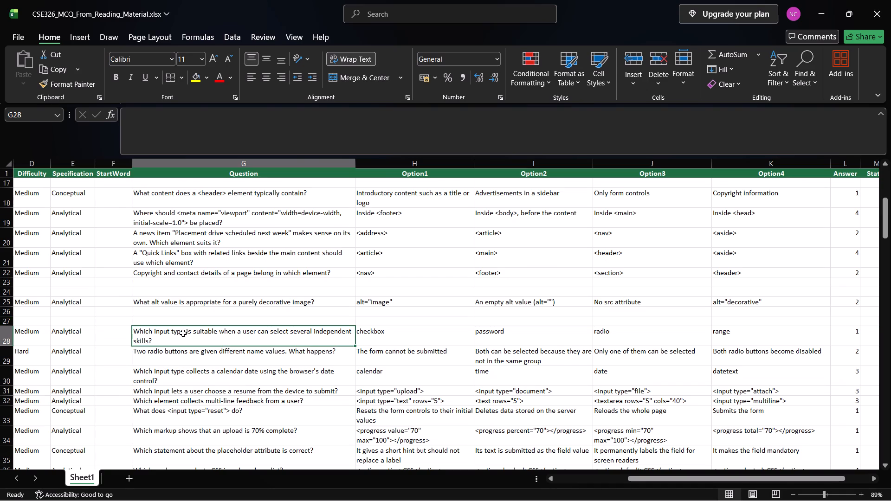
click(198, 355)
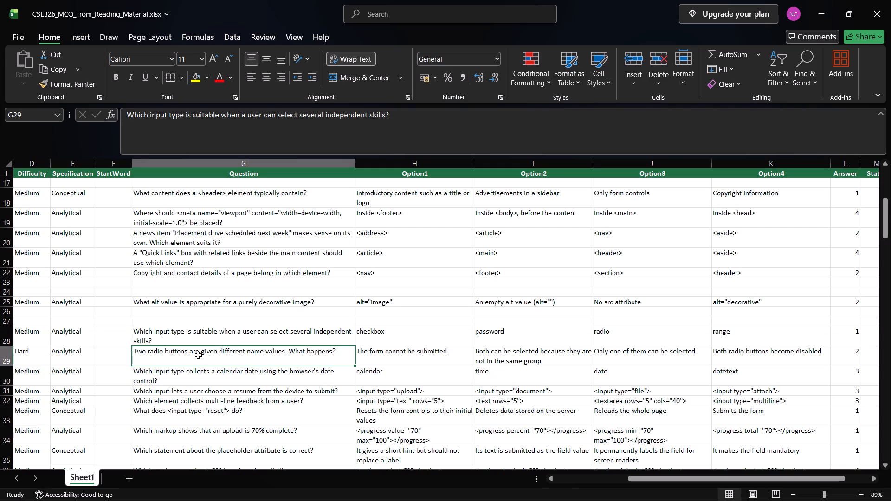
click(237, 376)
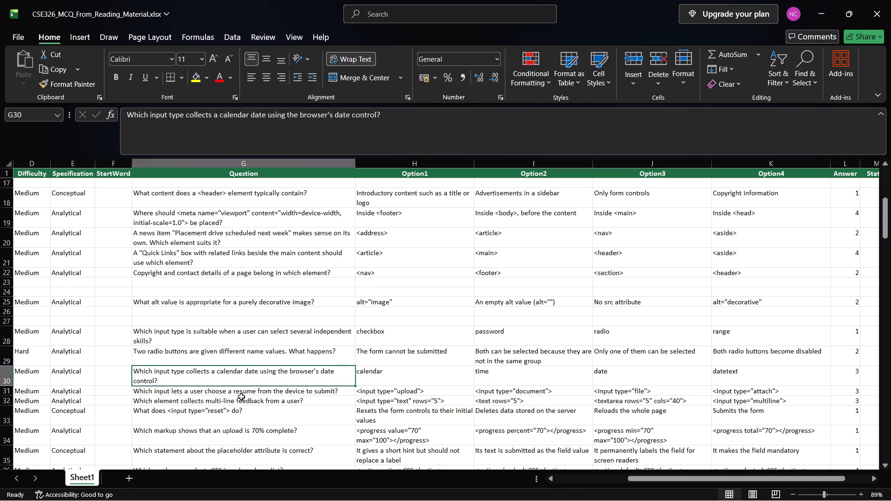
click(245, 393)
scroll(245, 393, down, 1)
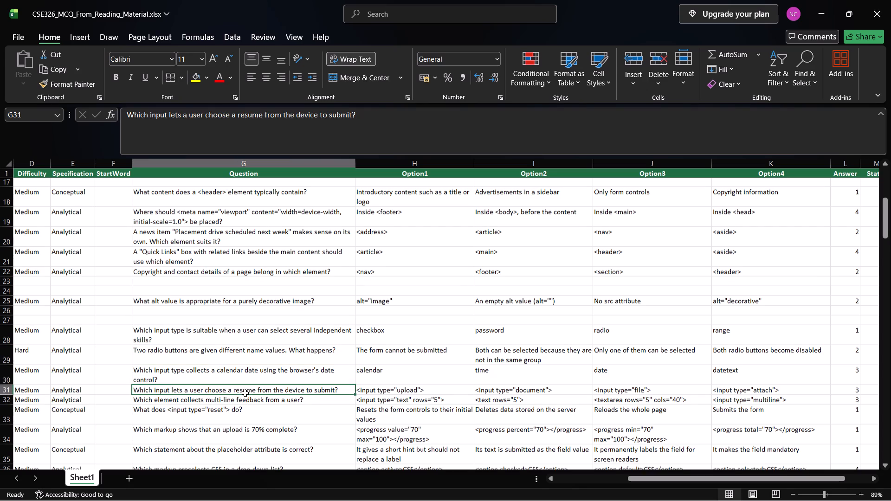
scroll(245, 393, down, 1)
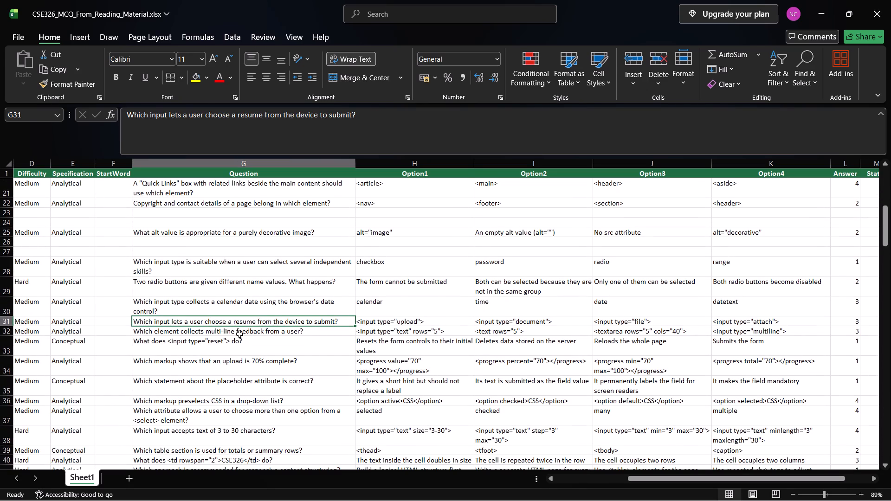
click(240, 333)
scroll(240, 333, right, 1)
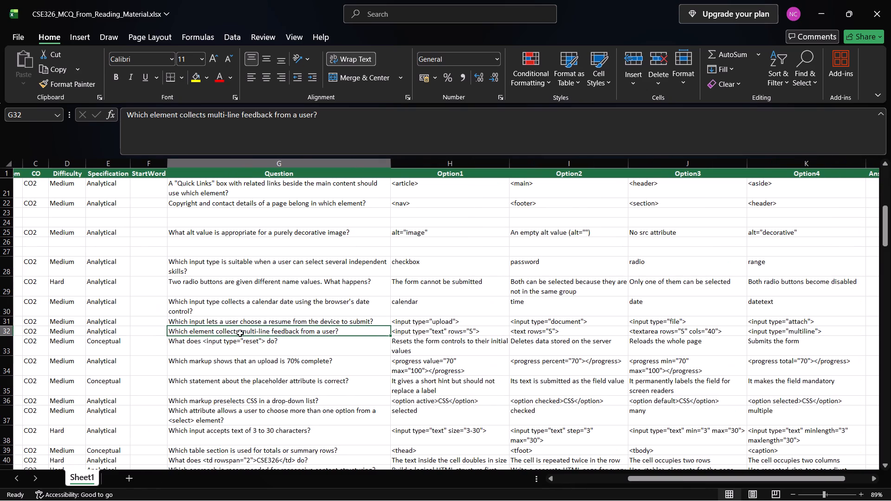
Review the options and answer column for the Unit 2 form questions, up to the row 33 question on <input type="reset">.
scroll(240, 333, right, 1)
scroll(240, 333, left, 1)
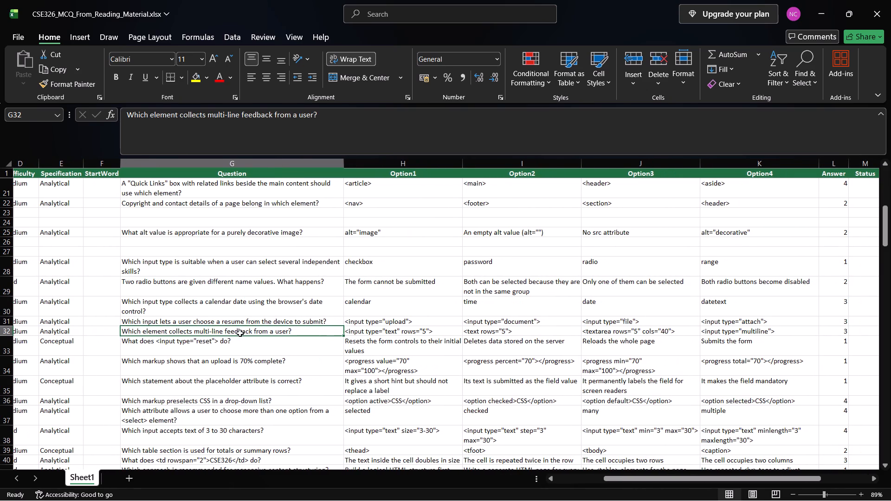
scroll(240, 333, left, 3)
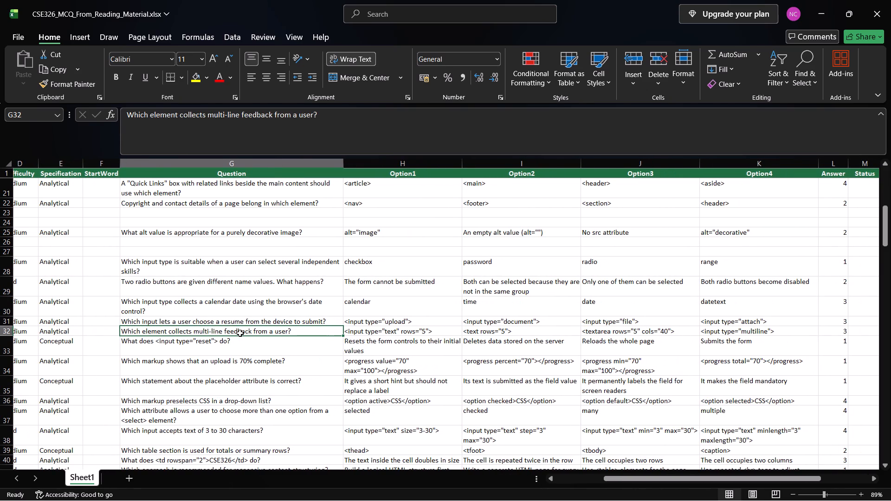
scroll(240, 333, left, 2)
click(236, 340)
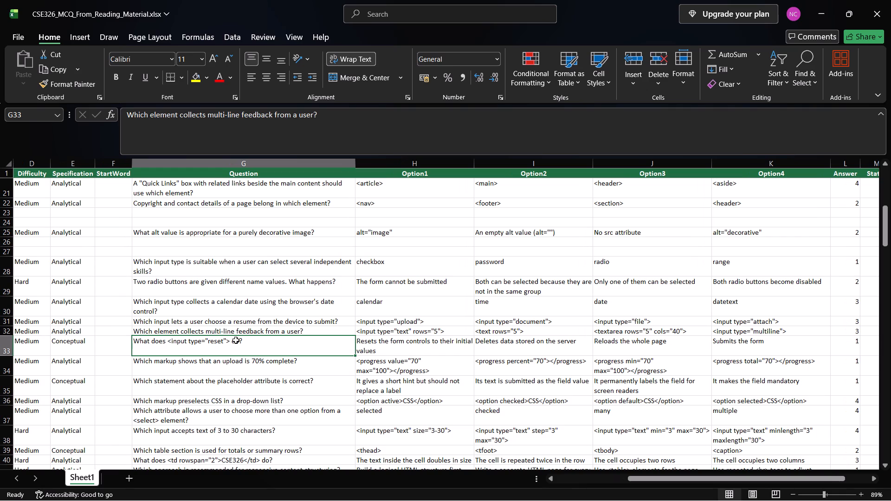
Clear the contents of row 34, the question on markup showing that an upload is 70% complete.
click(252, 366)
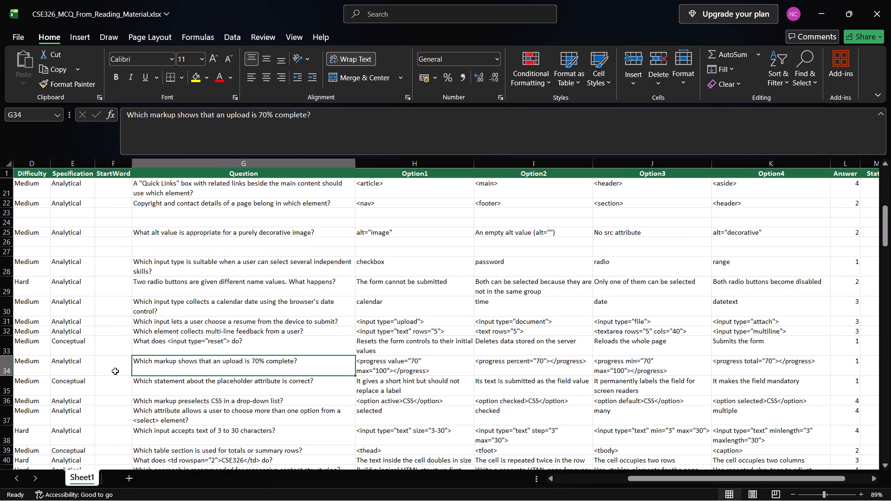
click(4, 366)
key(Delete)
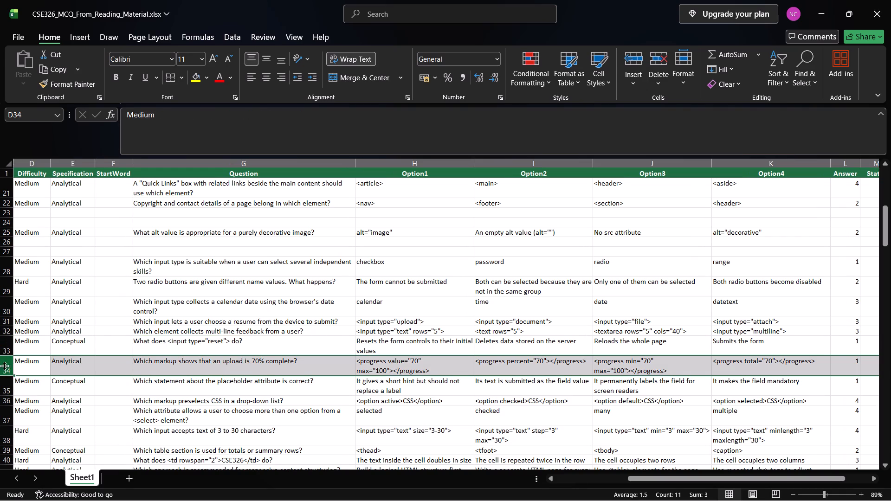
Check the placeholder question in row 35 and clear row 36, the question on preselecting CSS in a drop-down list.
click(191, 377)
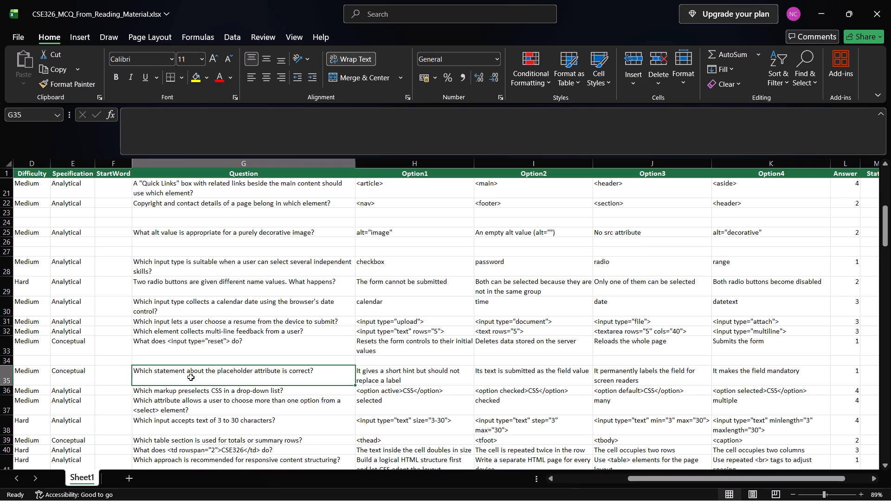
scroll(191, 377, down, 2)
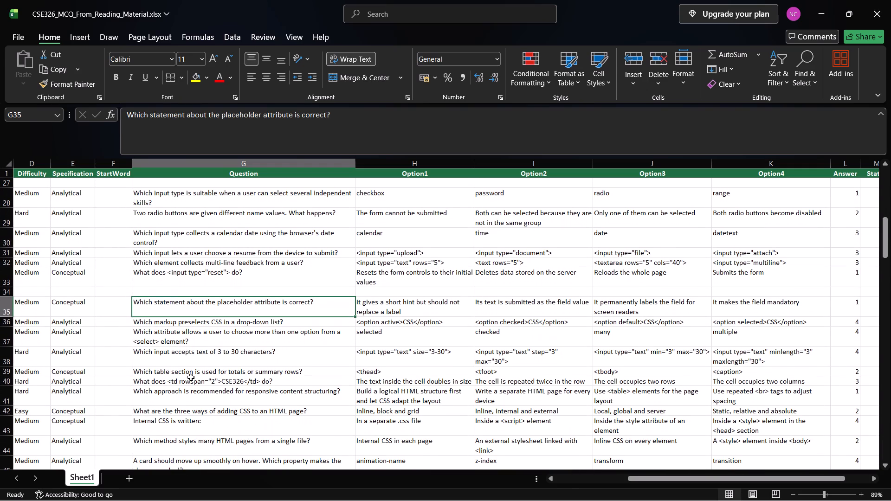
click(189, 324)
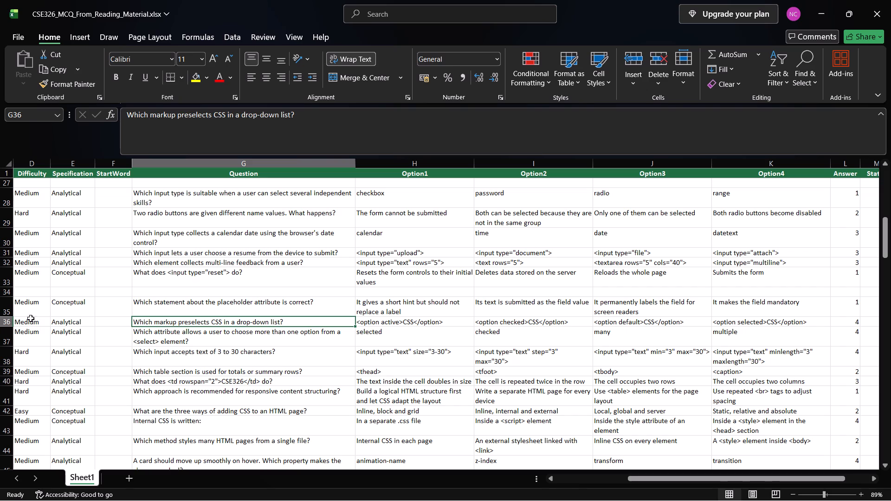
click(7, 321)
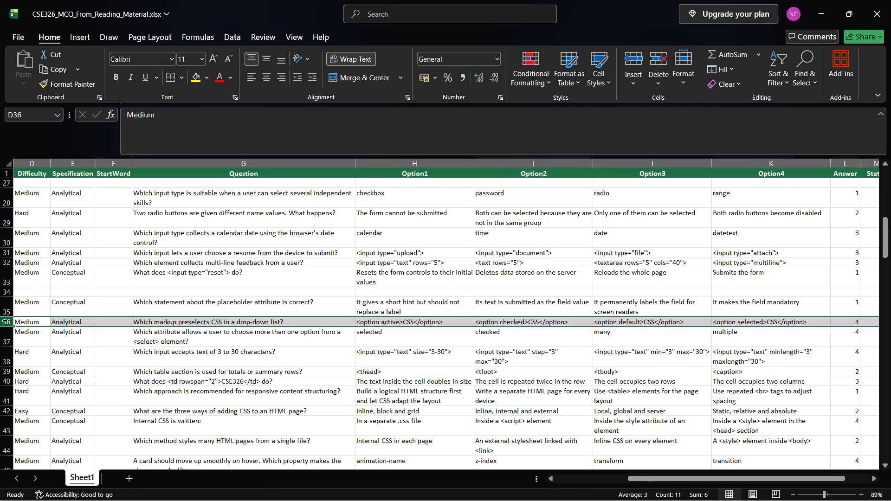
key(Delete)
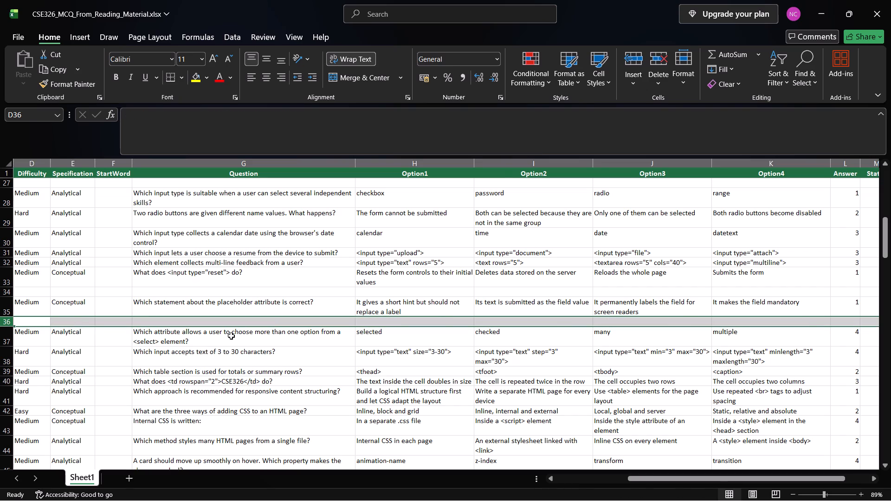
Check the questions in rows 37 and 38, and clear row 39, the question on the table section for totals or summary rows.
click(231, 336)
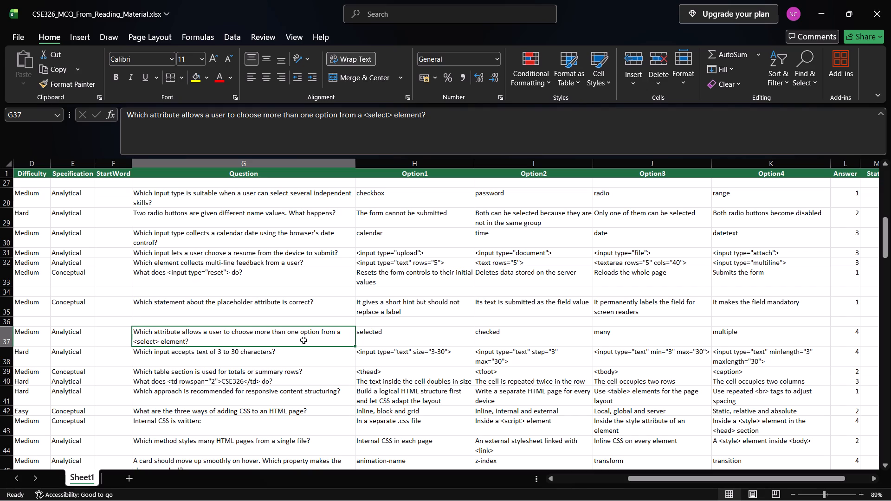
click(277, 358)
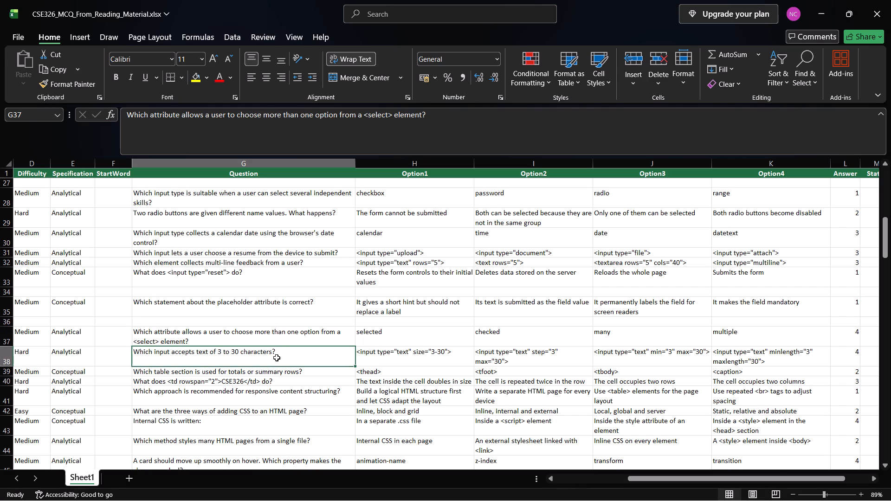
click(172, 373)
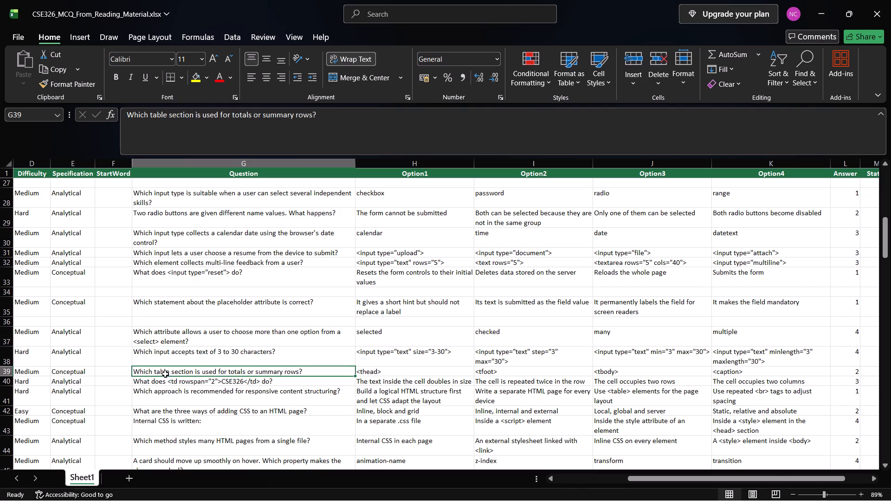
click(6, 373)
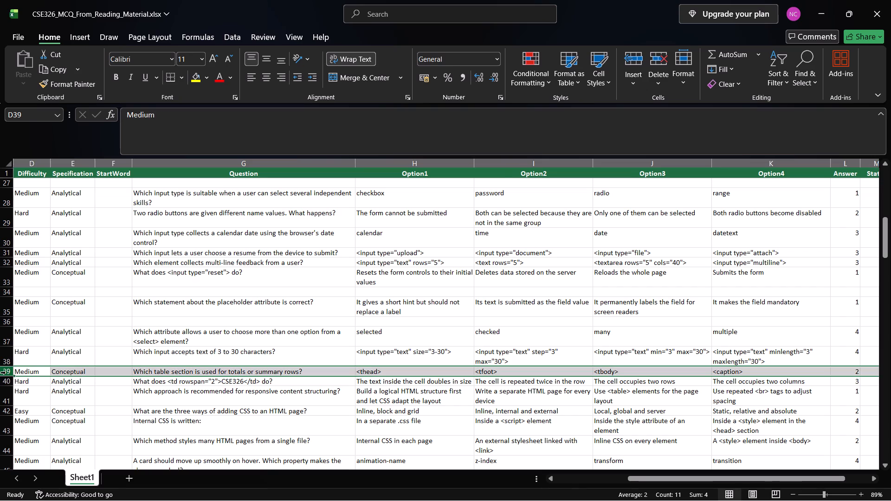
key(Delete)
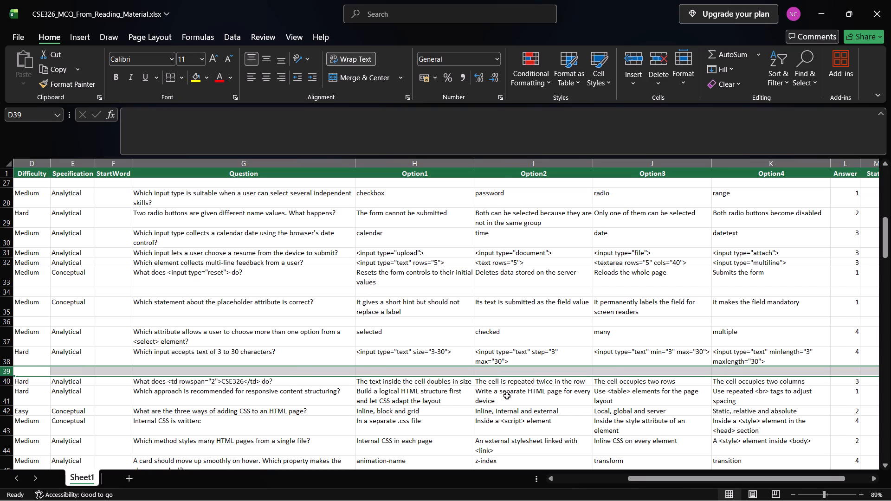
Check the responsive content structuring question in row 41 and clear row 42, the question on three ways of adding CSS.
scroll(318, 397, down, 2)
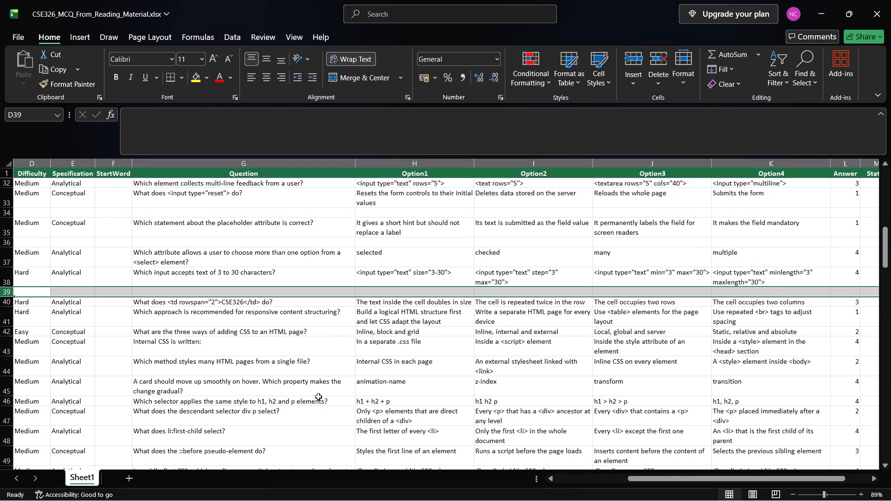
click(168, 314)
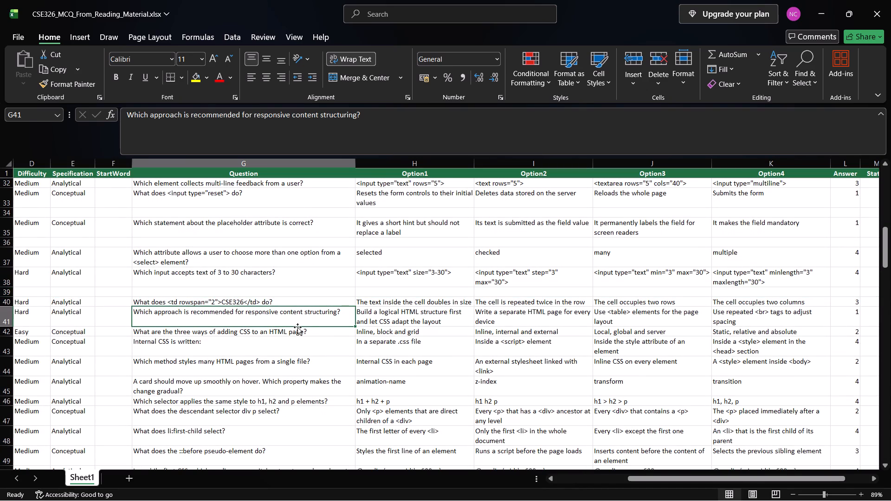
click(395, 323)
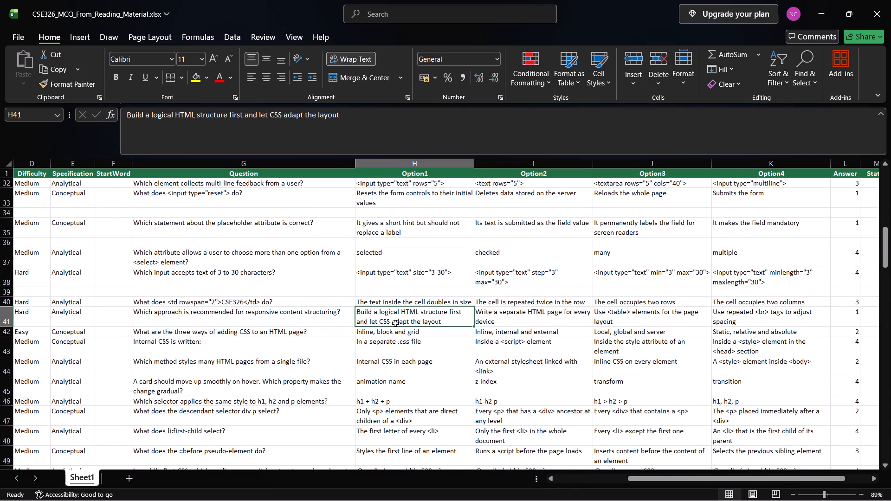
click(284, 334)
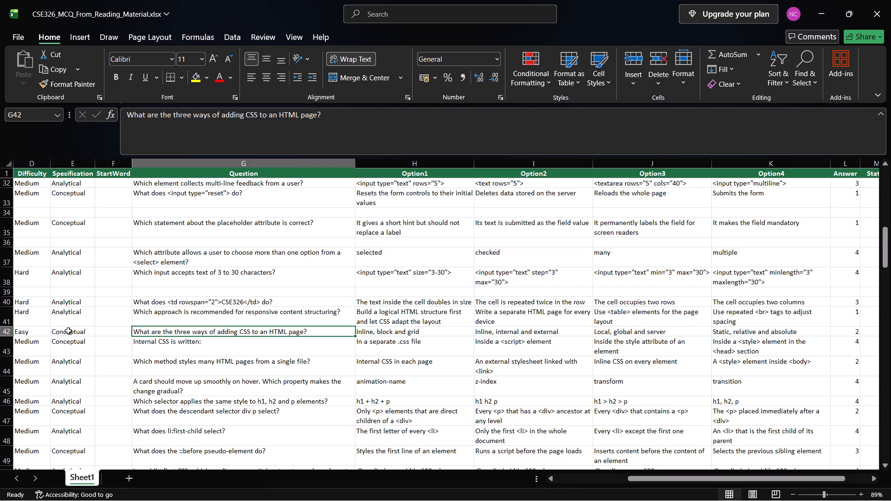
click(5, 332)
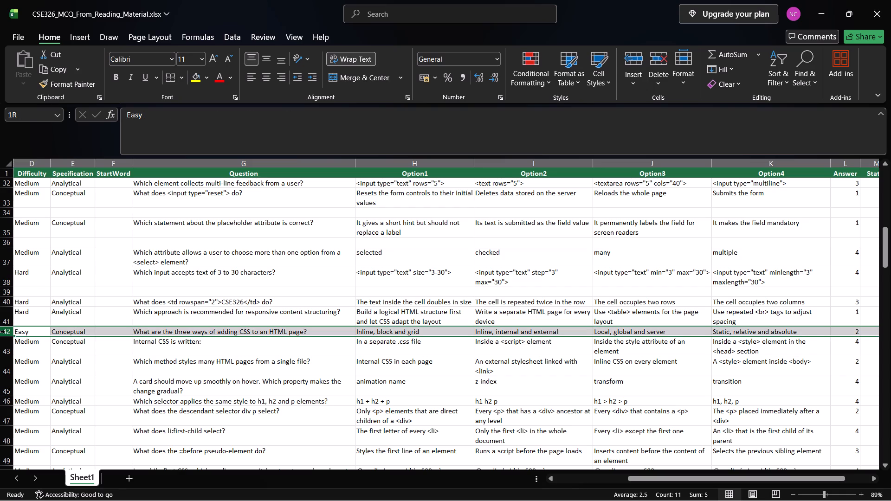
key(Delete)
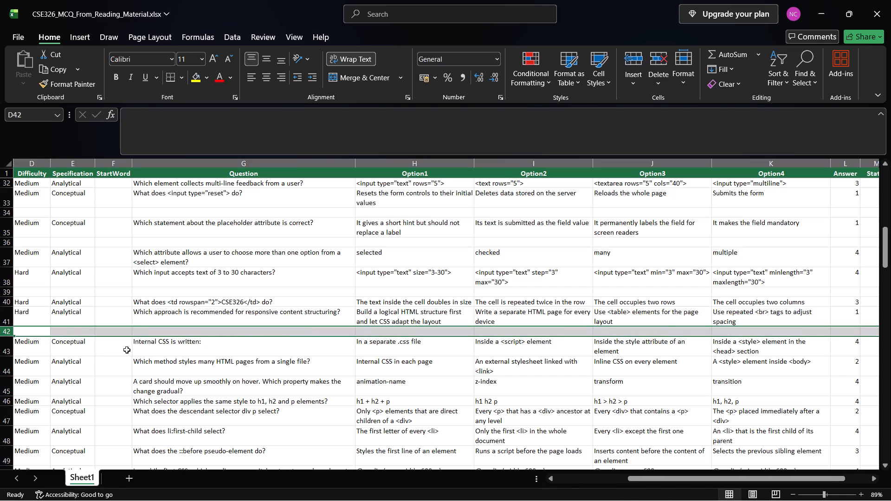
Review the CSS questions from row 43 onward, starting with internal CSS and styling many HTML pages from a single file.
click(179, 344)
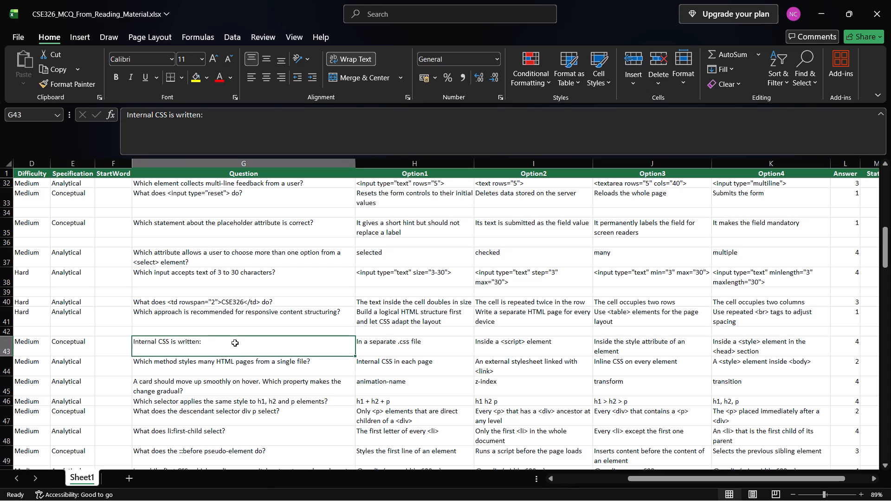
click(194, 365)
scroll(194, 365, down, 1)
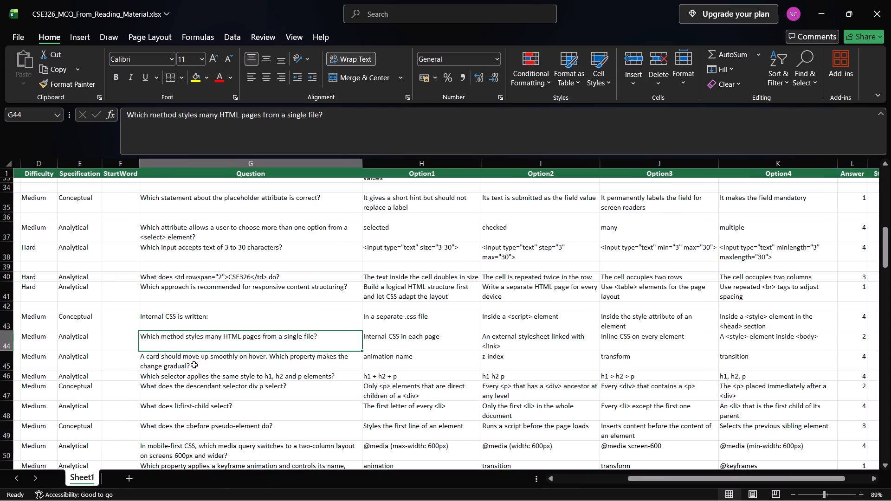
scroll(194, 365, down, 1)
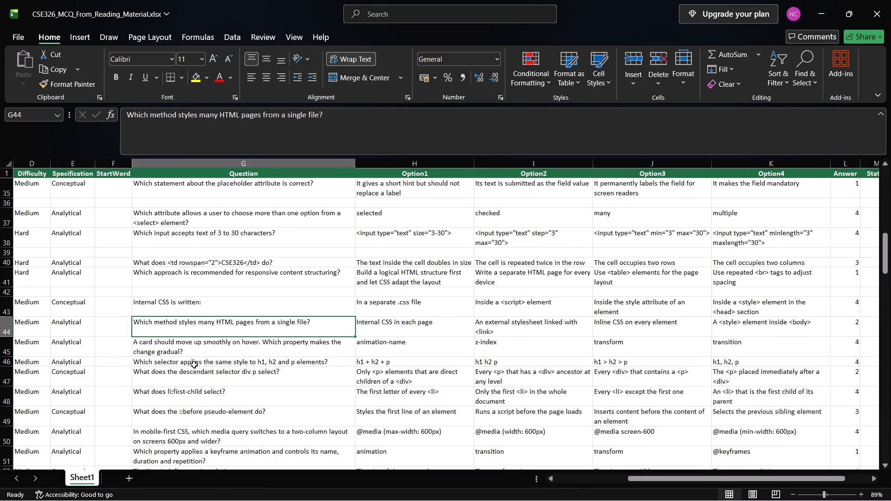
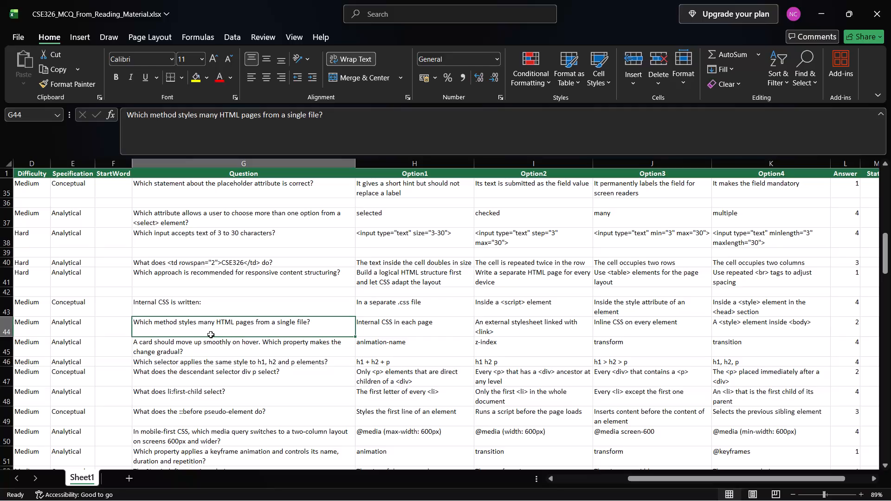
Review the CSS questions in rows 43 to 49, from internal CSS through selectors to the ::before pseudo-element.
click(233, 308)
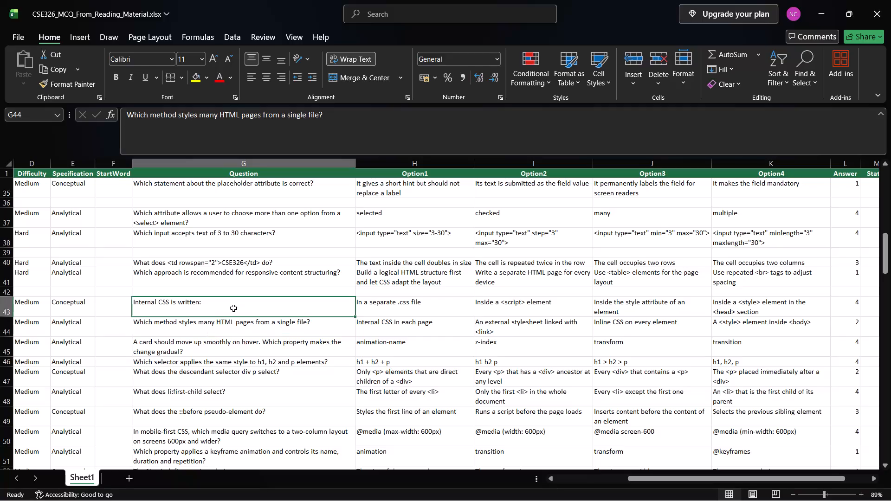
click(213, 326)
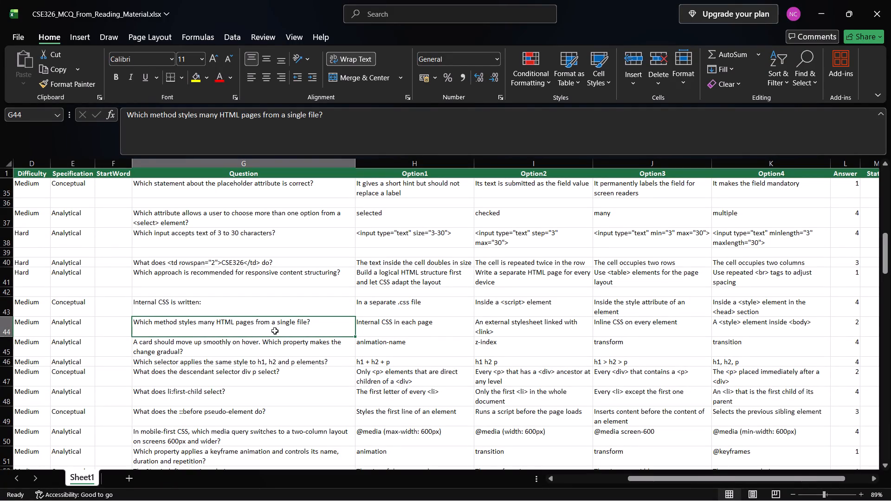
click(224, 348)
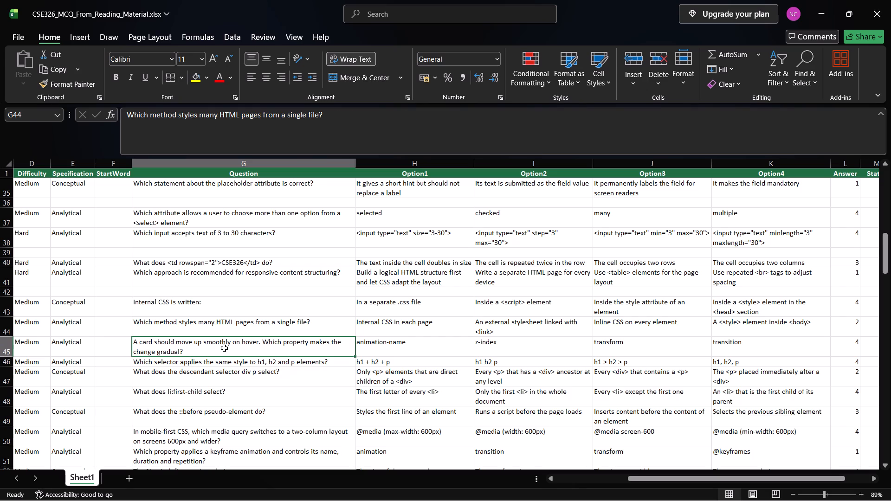
click(222, 361)
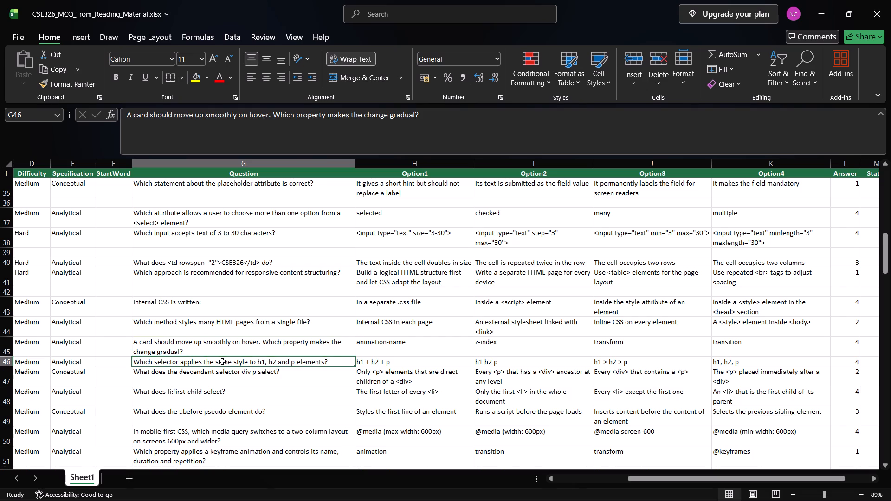
click(207, 374)
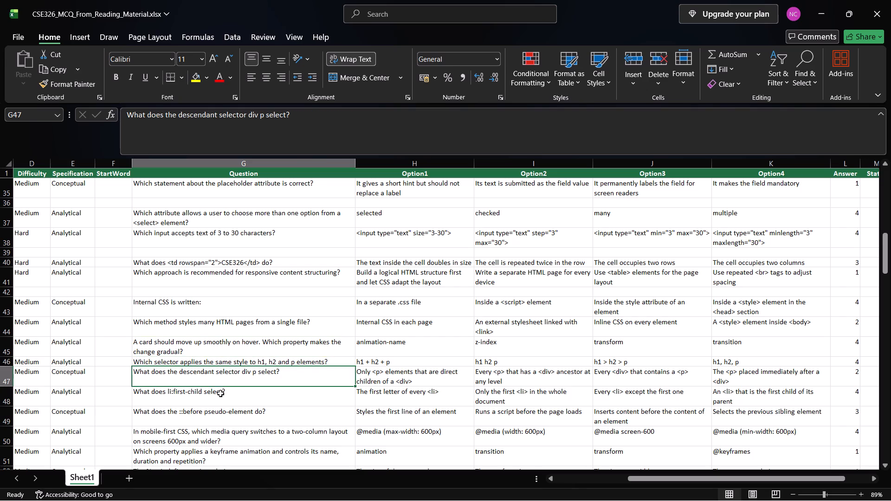
click(218, 395)
scroll(218, 395, down, 1)
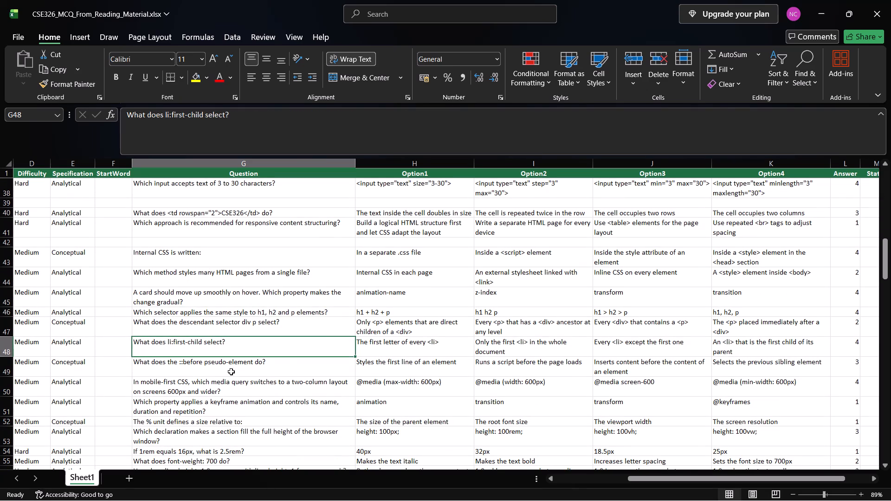
click(235, 367)
scroll(235, 367, down, 1)
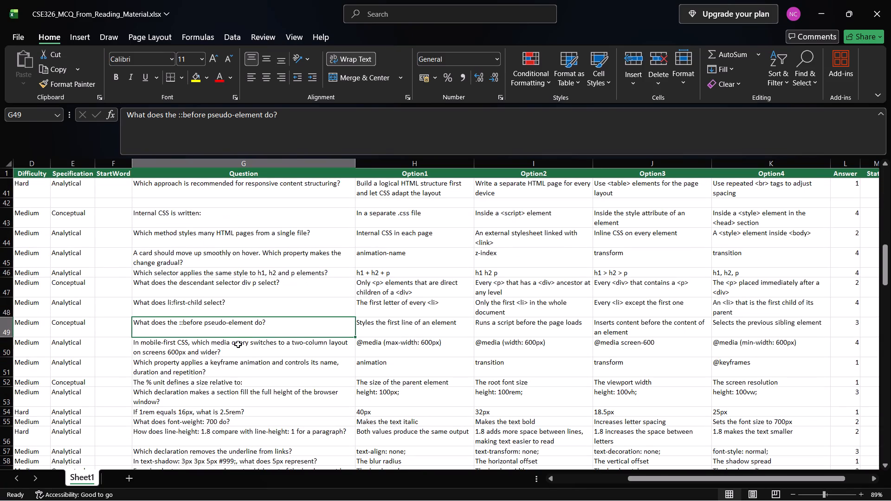
Clear row 50, the question on the mobile-first media query for a two-column layout.
click(238, 344)
click(3, 347)
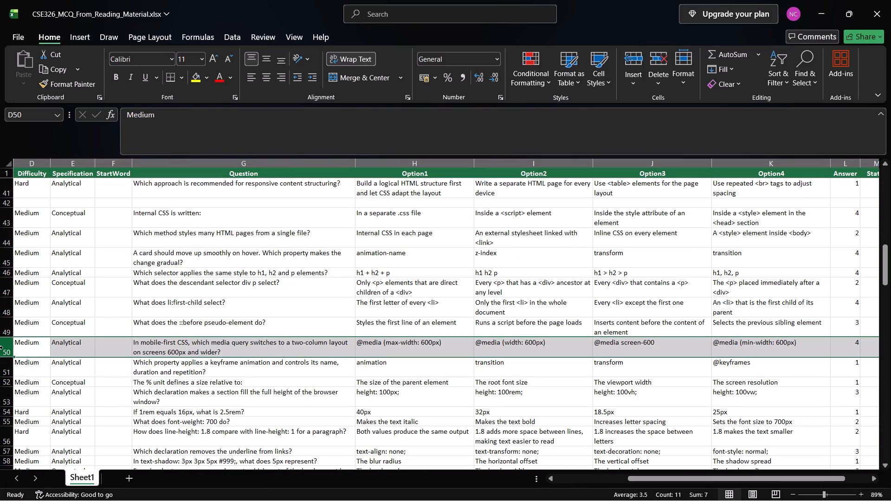
key(Delete)
Check the % unit question in row 52 and clear row 53, the question on filling the browser window's full height.
click(155, 373)
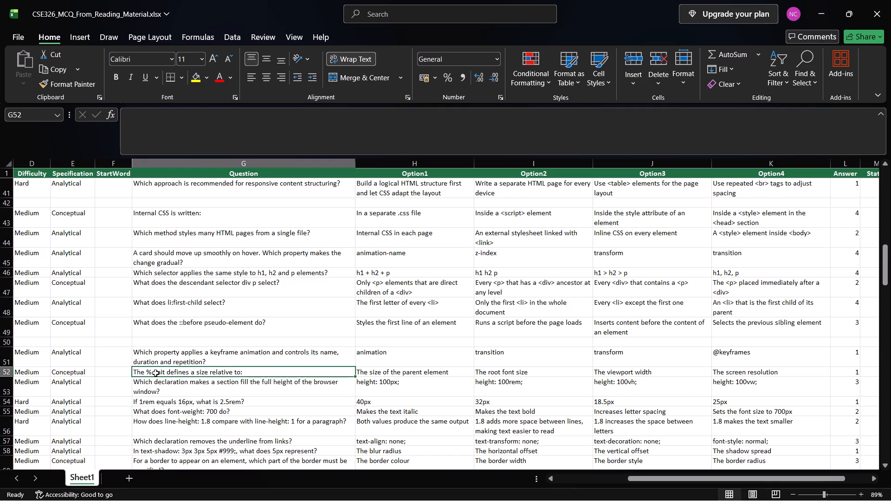
click(161, 384)
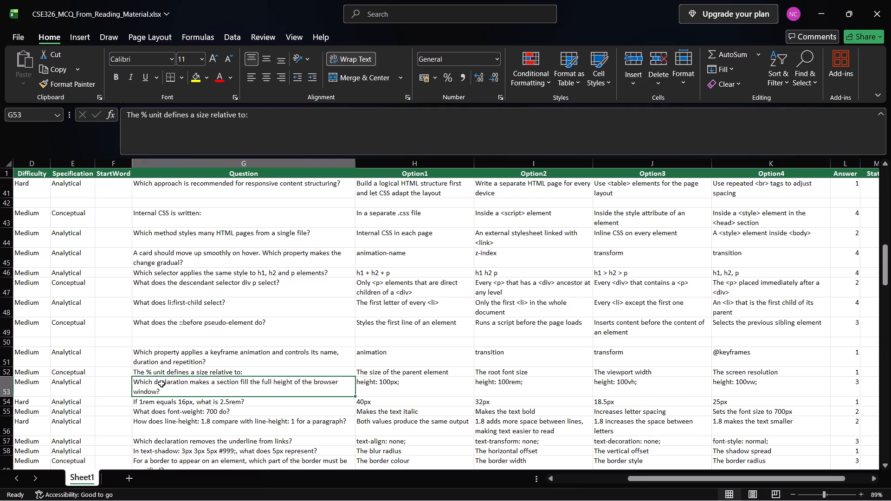
click(3, 385)
key(Delete)
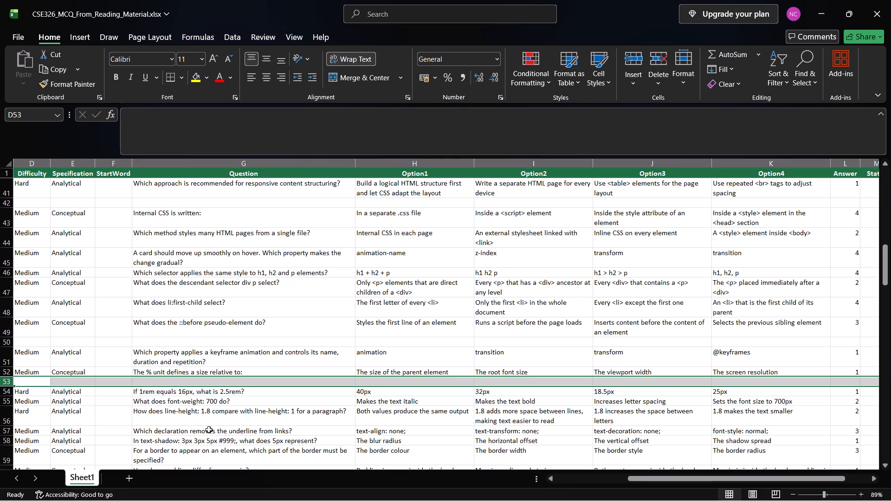
Check the font-weight, line-height and link underline questions in rows 55 to 57, and clear row 58, the text-shadow question.
scroll(210, 435, down, 1)
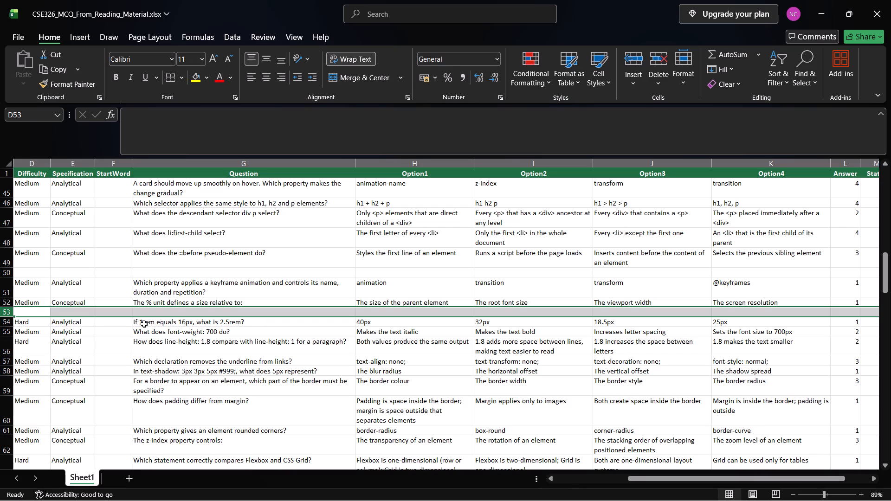
click(154, 334)
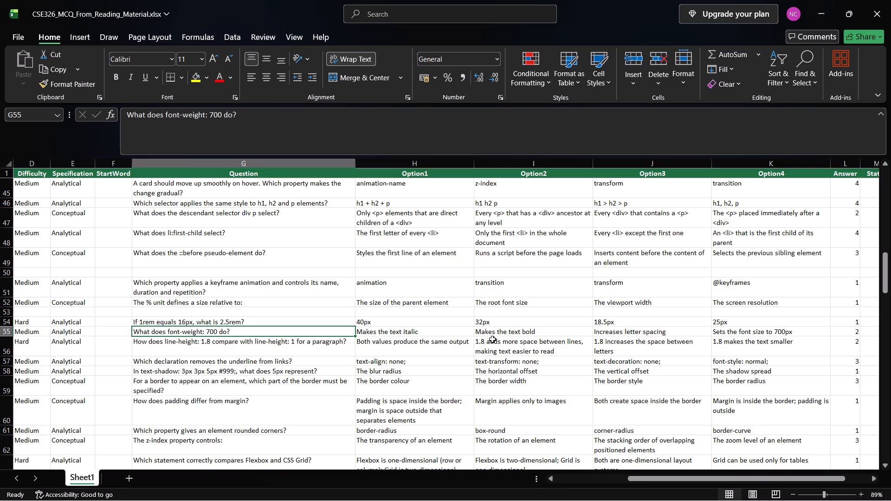
click(247, 348)
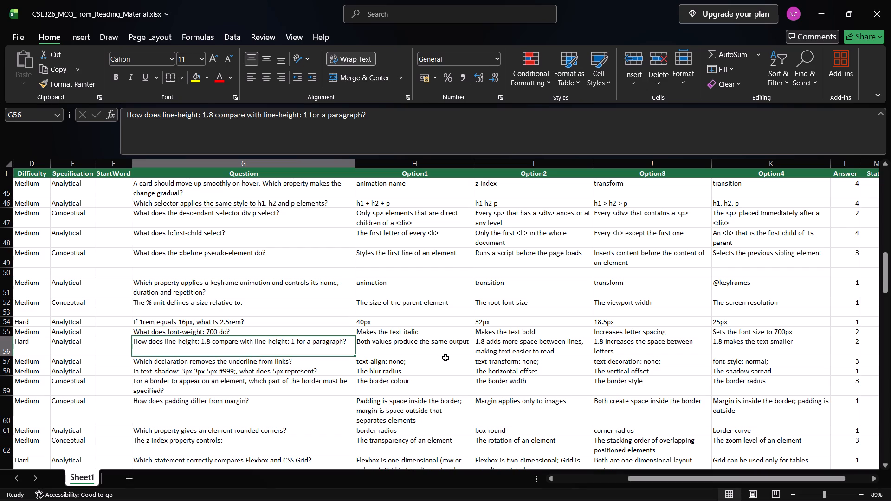
click(455, 349)
click(494, 351)
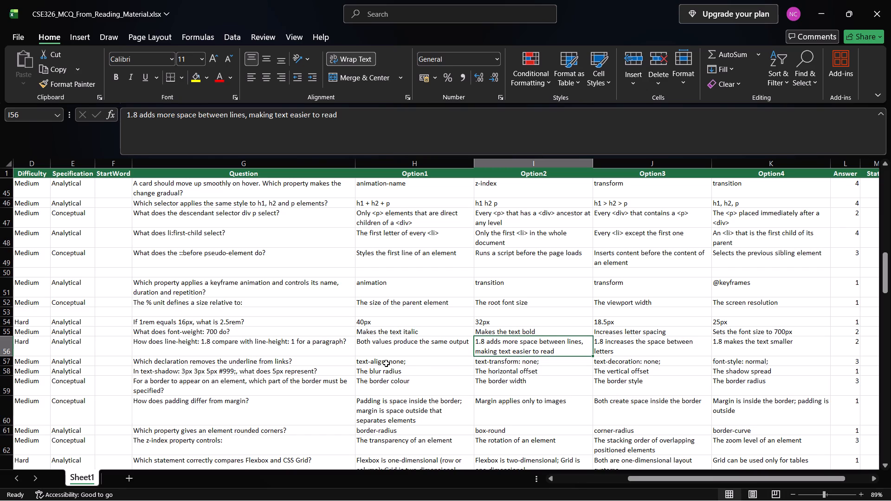
click(300, 365)
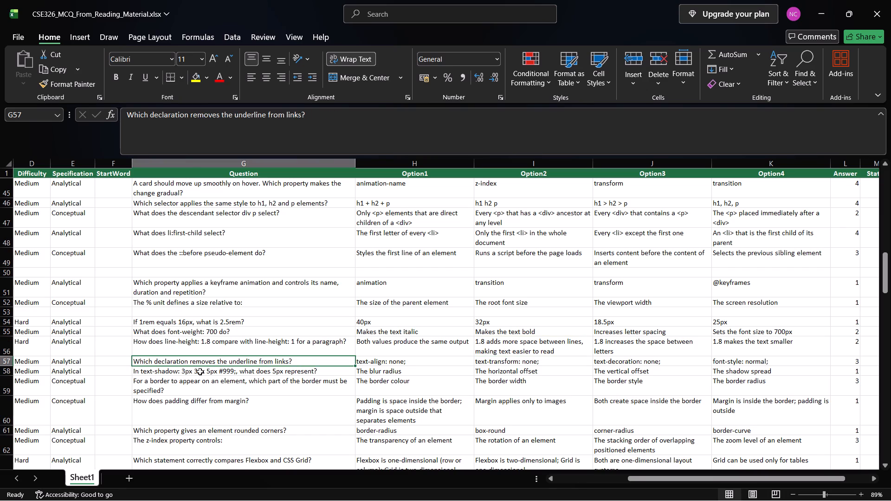
click(215, 373)
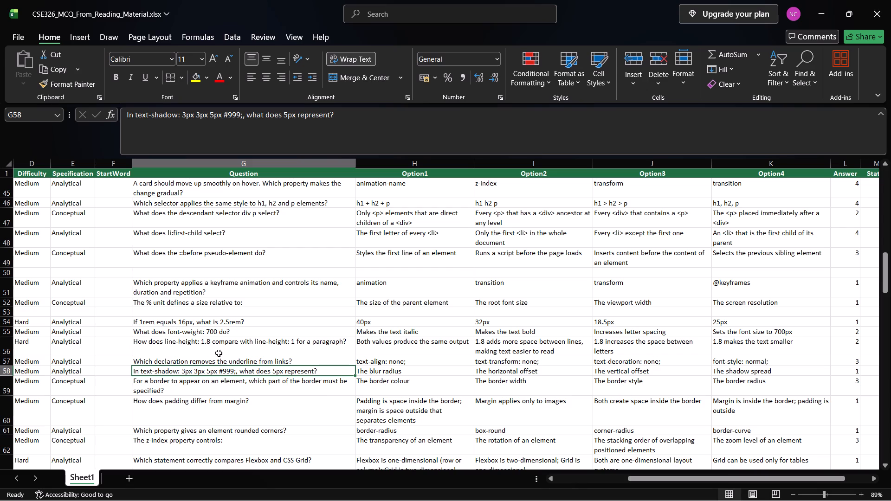
click(6, 371)
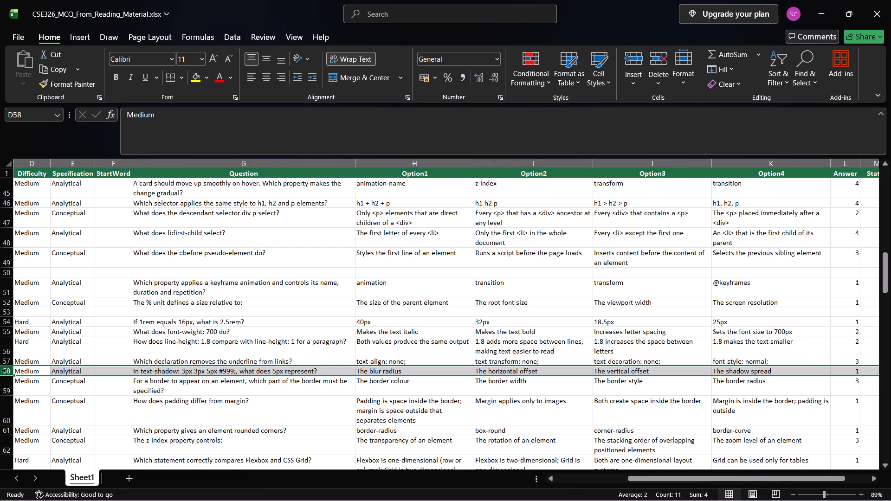
key(Delete)
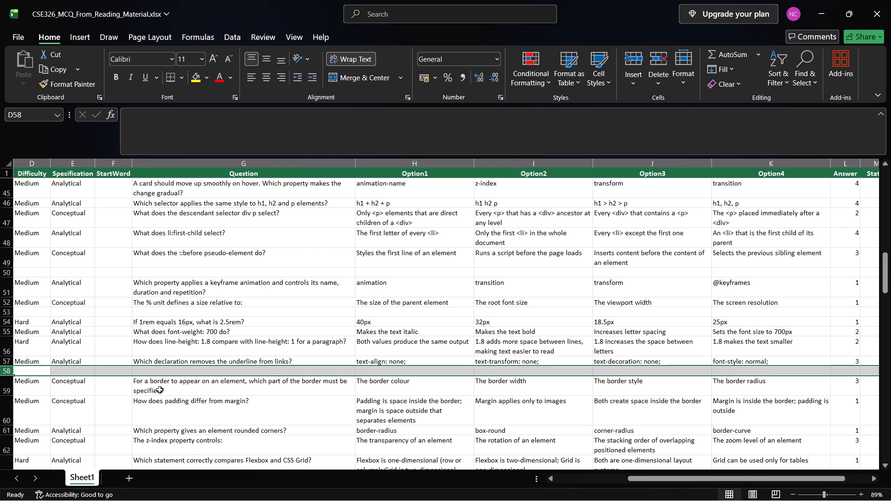
Check the border and padding questions in rows 59 and 60, and clear row 61, the question on rounded corners.
click(212, 388)
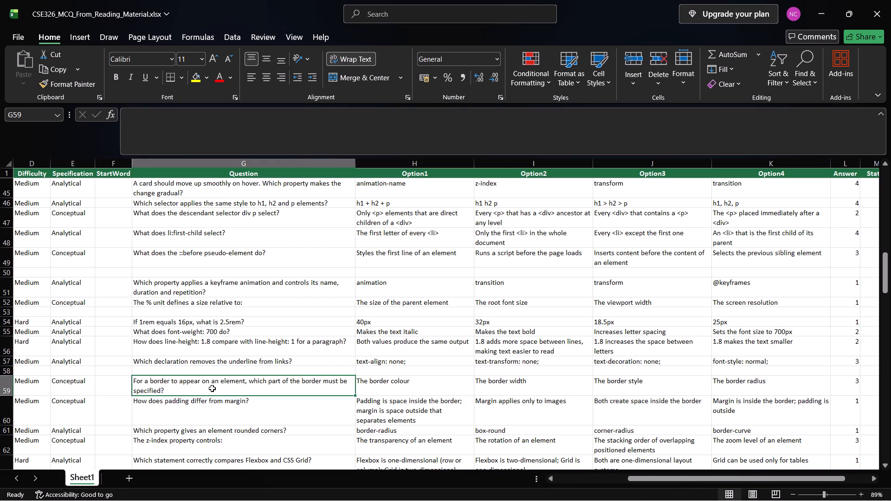
scroll(212, 388, down, 1)
scroll(200, 364, right, 1)
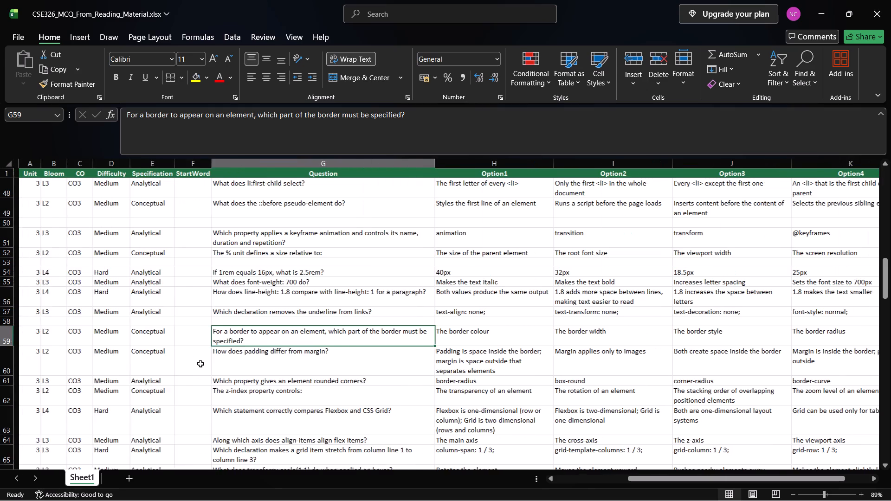
scroll(200, 364, right, 1)
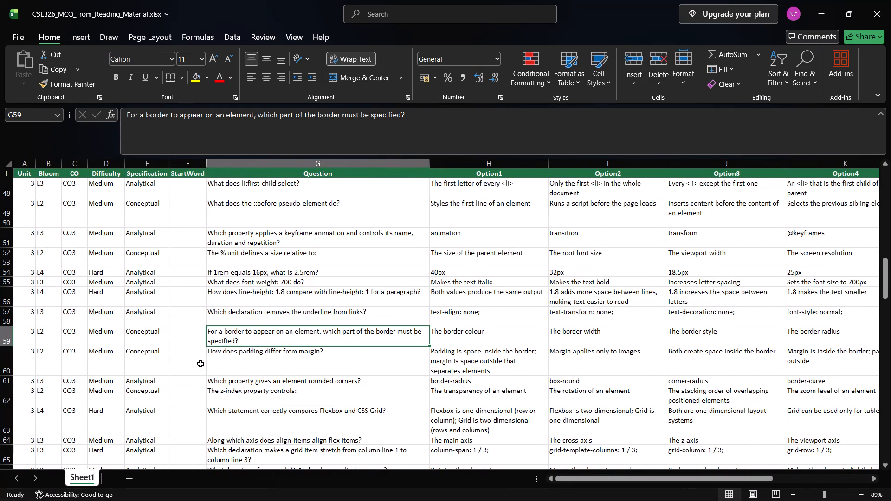
click(276, 353)
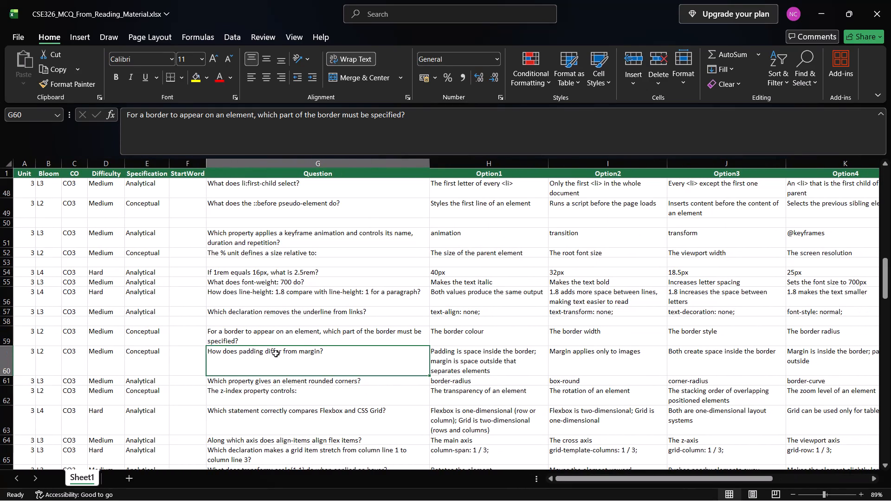
click(283, 384)
scroll(283, 384, down, 1)
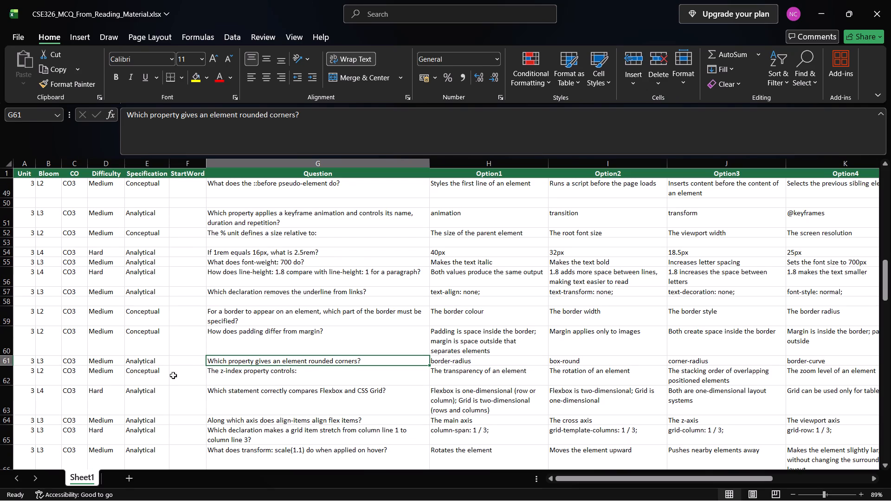
click(6, 361)
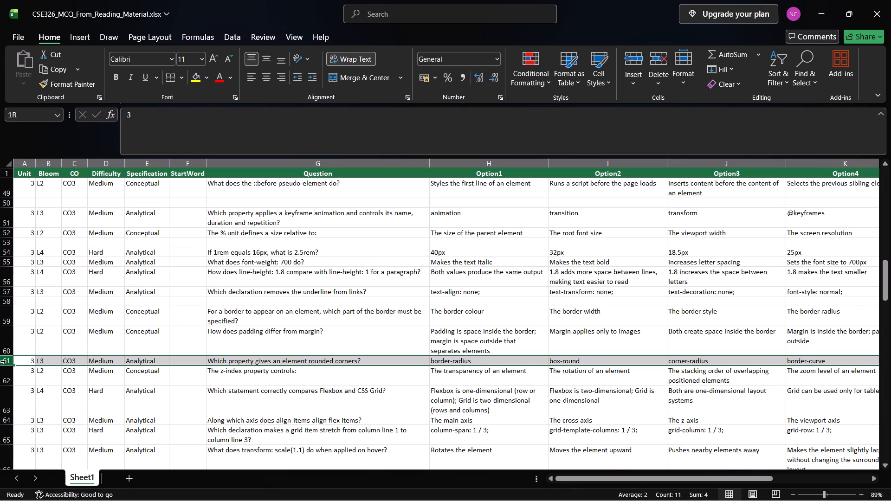
key(Delete)
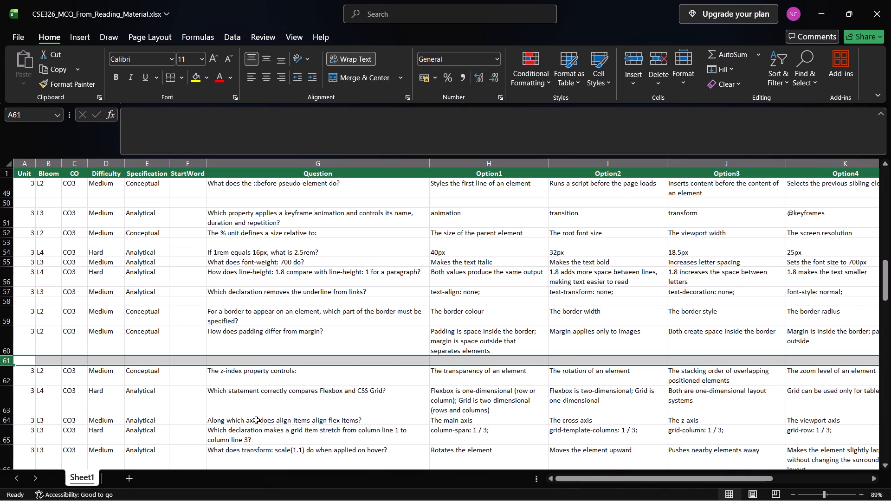
Check the Flexbox and CSS Grid comparison in row 63, and clear rows 64 and 65, the align-items and grid column stretching questions.
click(272, 407)
scroll(275, 379, down, 1)
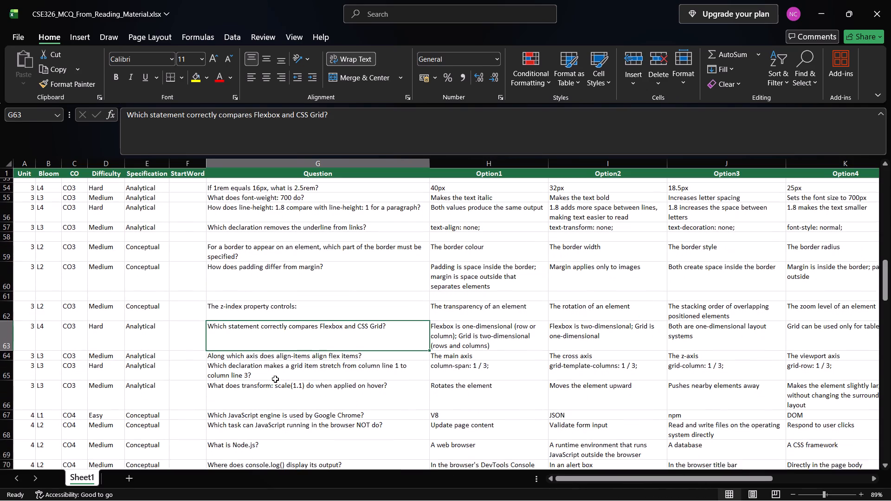
scroll(275, 379, down, 1)
click(268, 354)
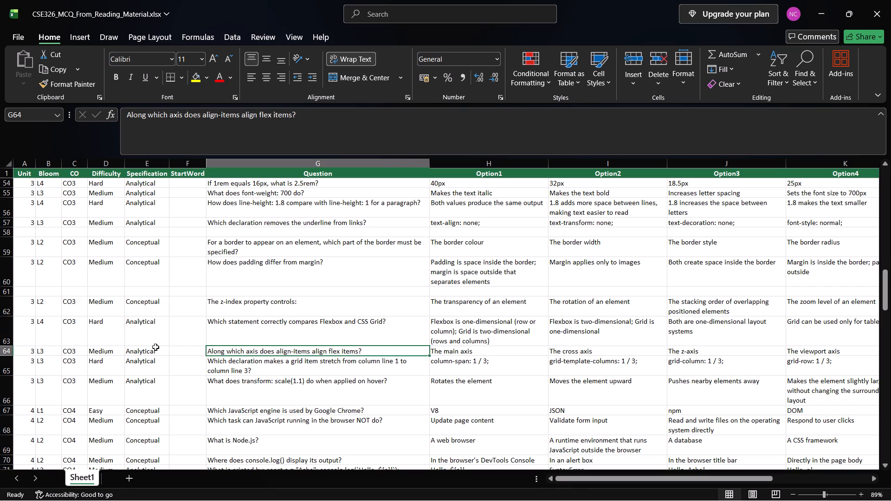
click(5, 352)
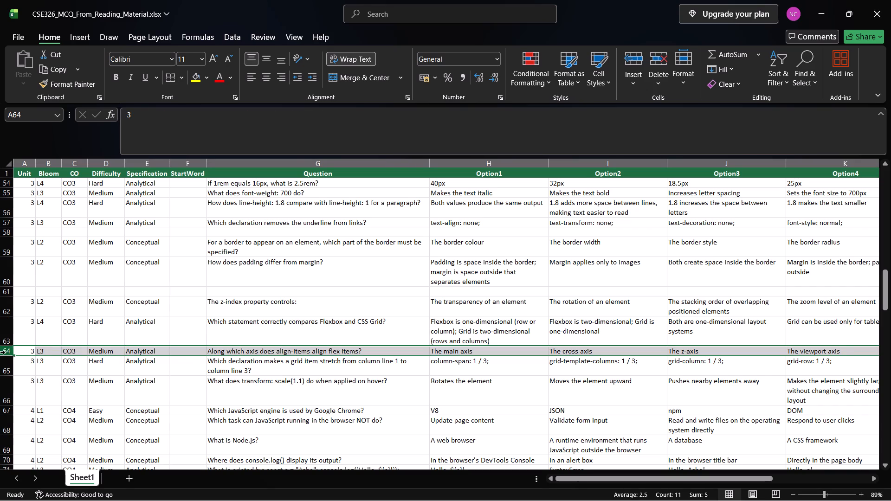
key(shift+Down)
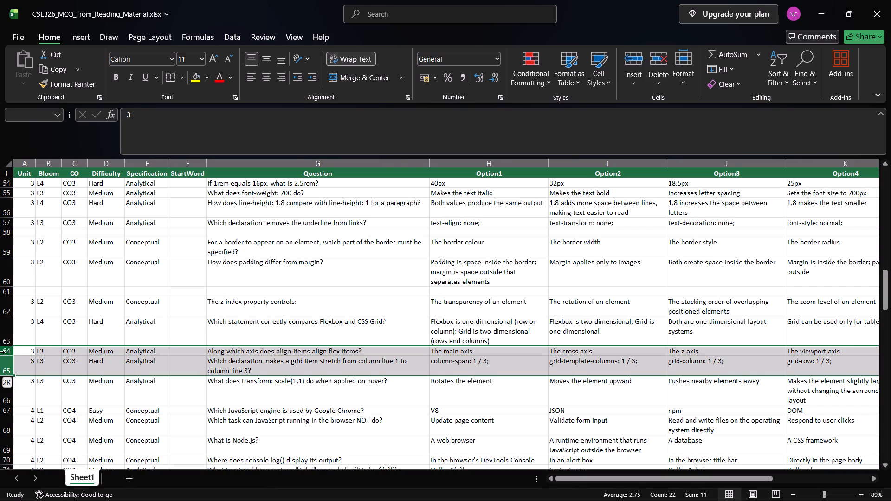
key(Delete)
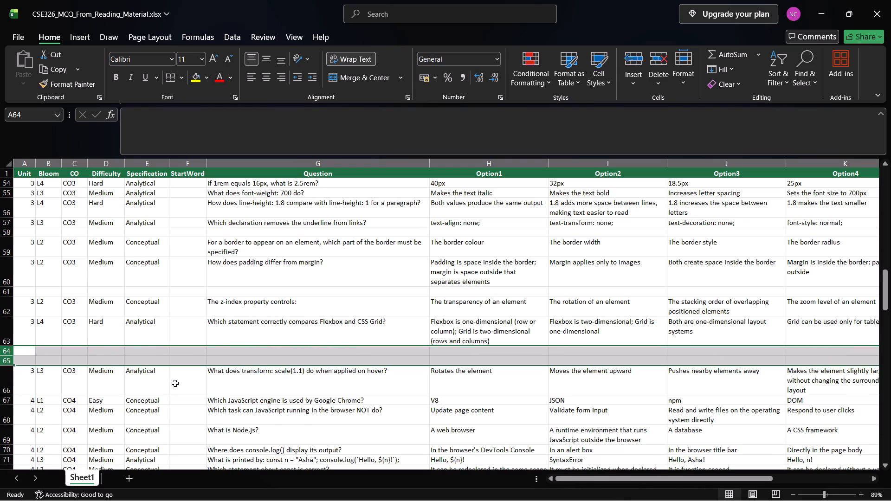
Check the JavaScript engine and browser task questions in rows 67 and 68, and clear row 69, the Node.js question.
scroll(317, 398, left, 1)
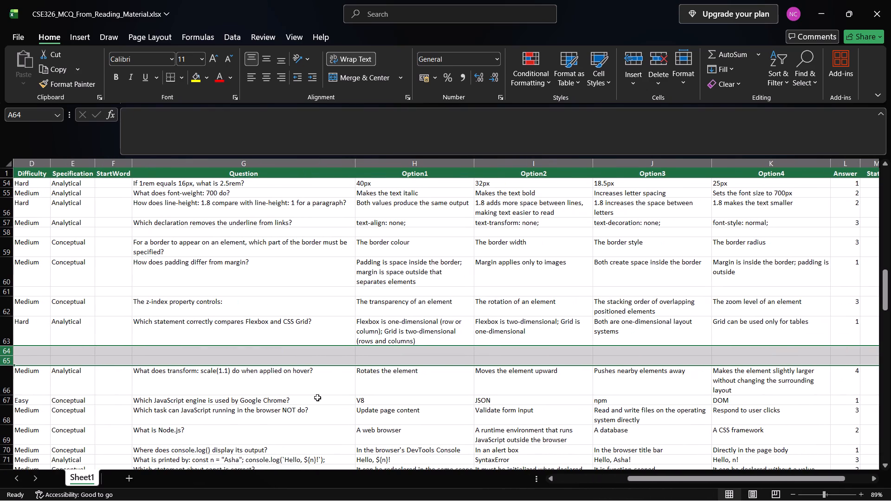
scroll(317, 398, right, 1)
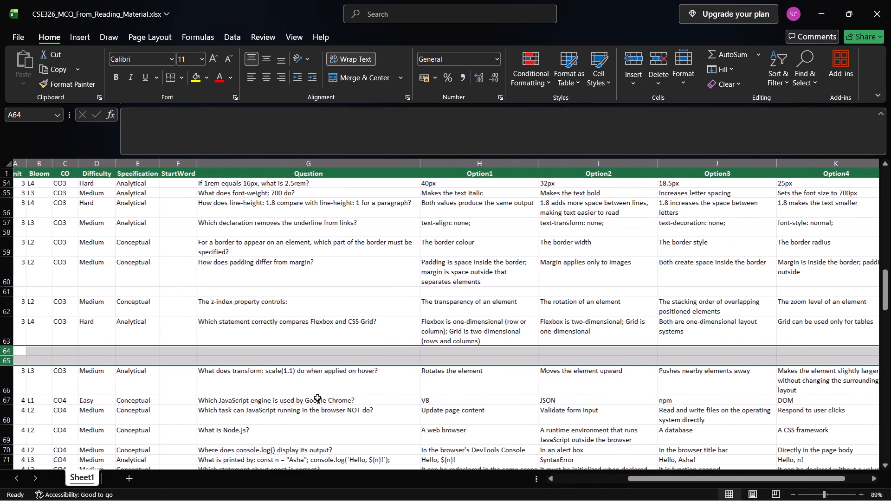
scroll(317, 398, down, 2)
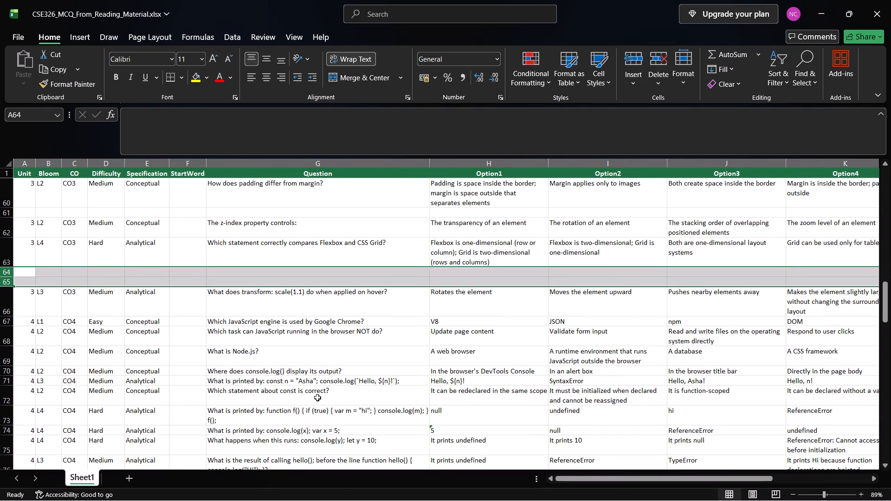
click(290, 324)
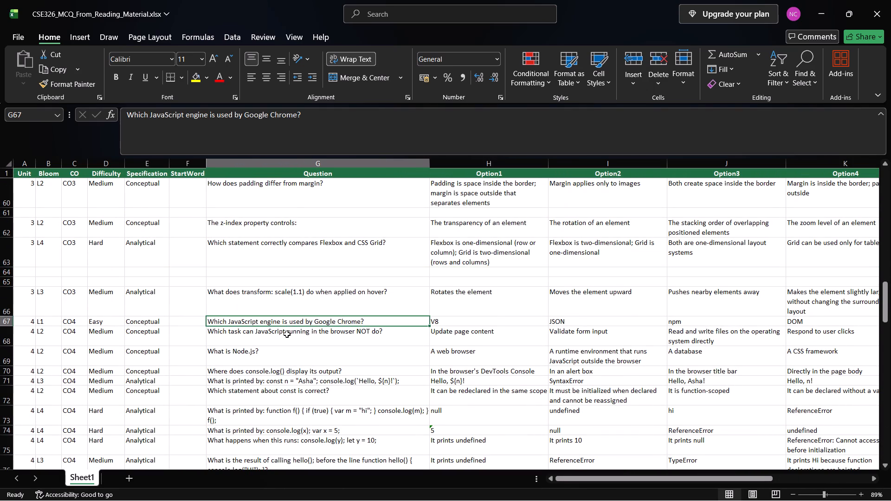
click(286, 334)
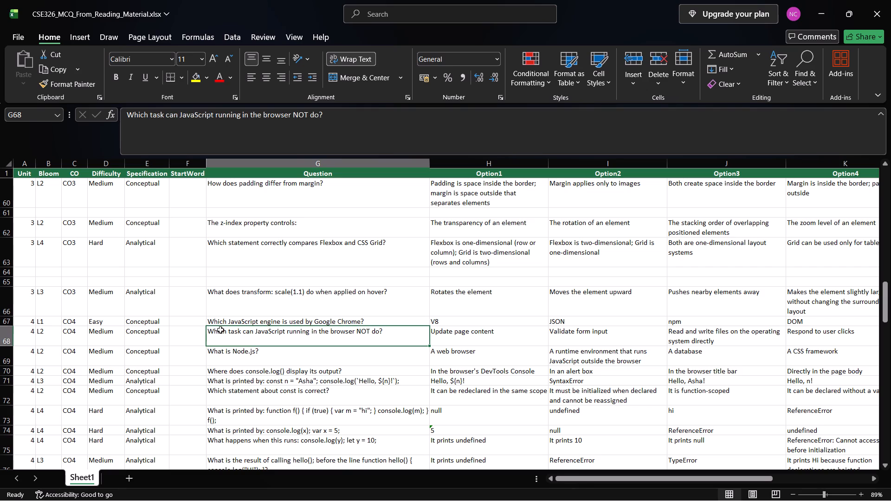
click(284, 361)
click(276, 335)
click(3, 357)
key(Delete)
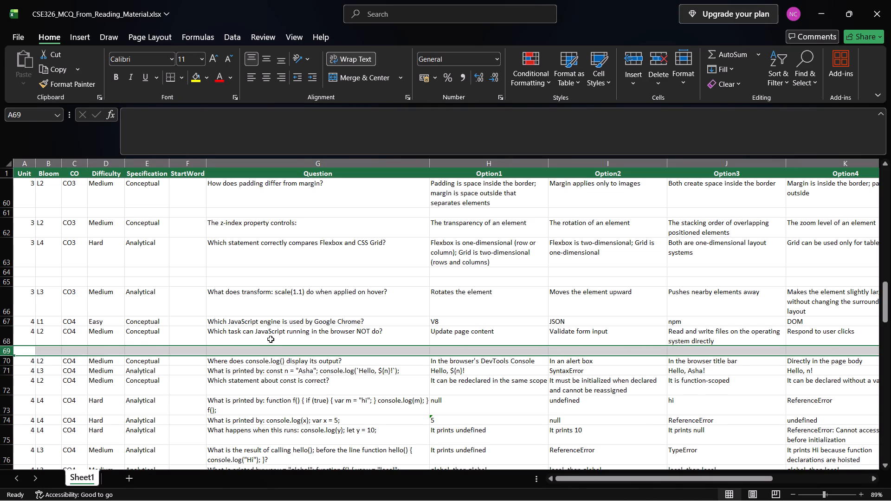
Check the template string, const and hoisting questions in rows 71 to 75, and clear row 78, the question on what null represents.
click(251, 370)
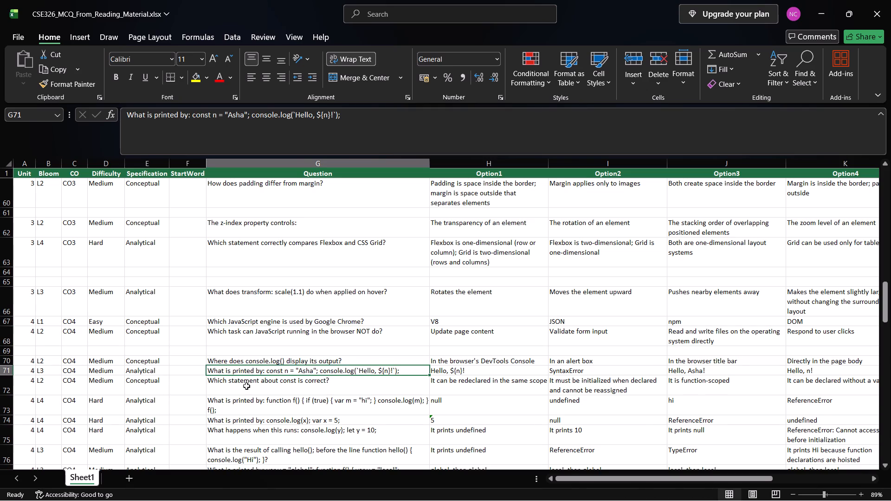
click(244, 389)
scroll(244, 389, down, 1)
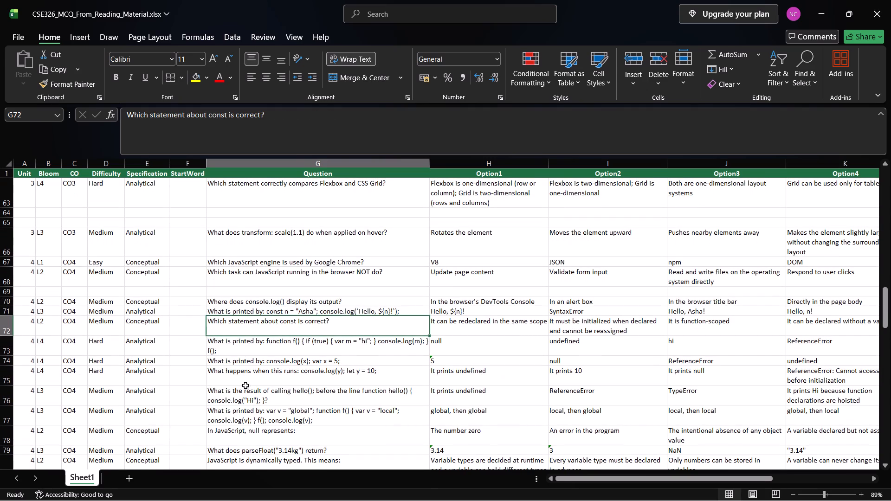
right_click(283, 348)
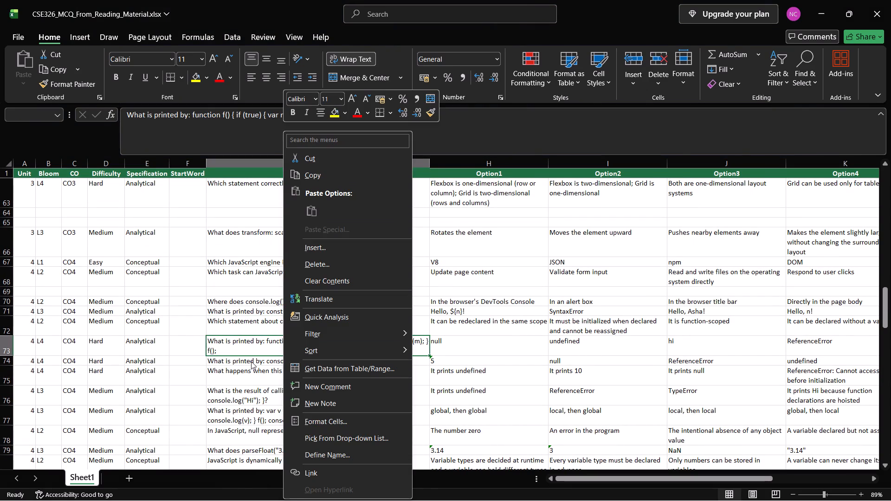
click(251, 361)
click(252, 368)
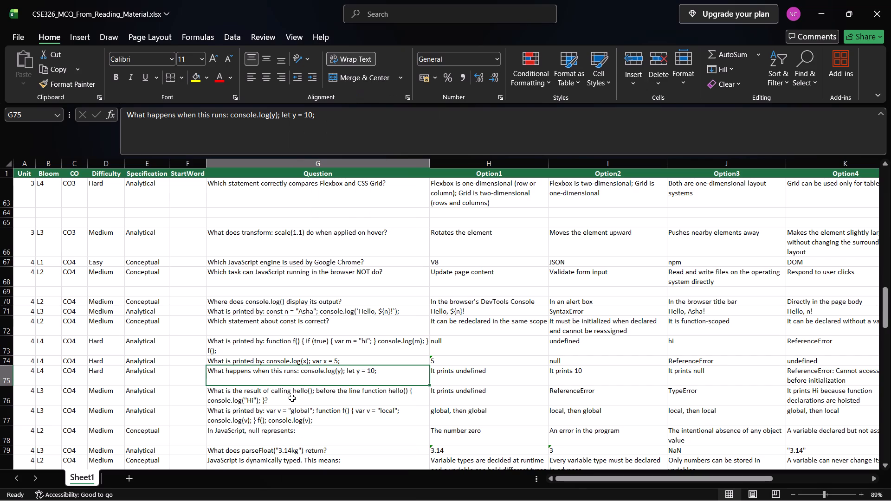
scroll(292, 399, down, 1)
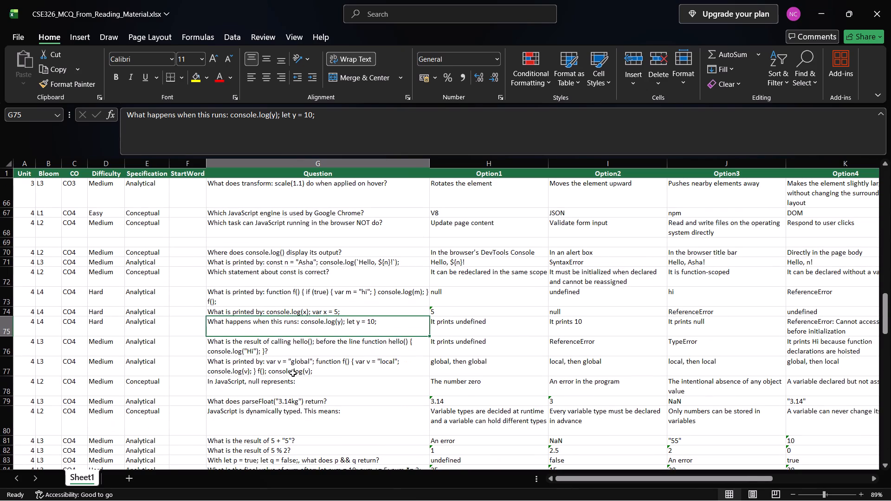
click(284, 387)
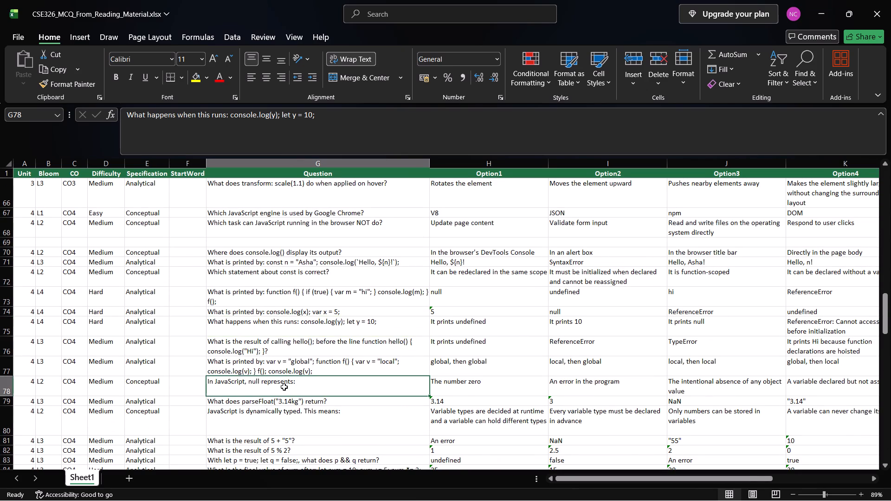
scroll(284, 387, left, 3)
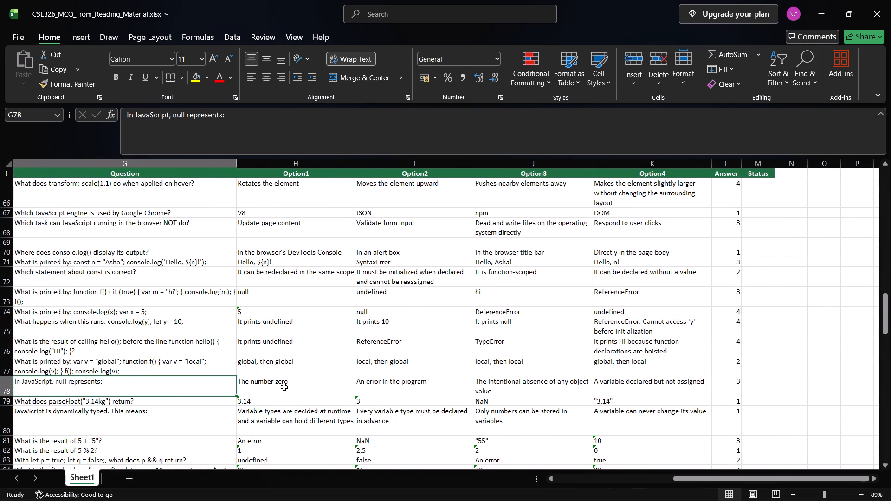
scroll(284, 387, right, 3)
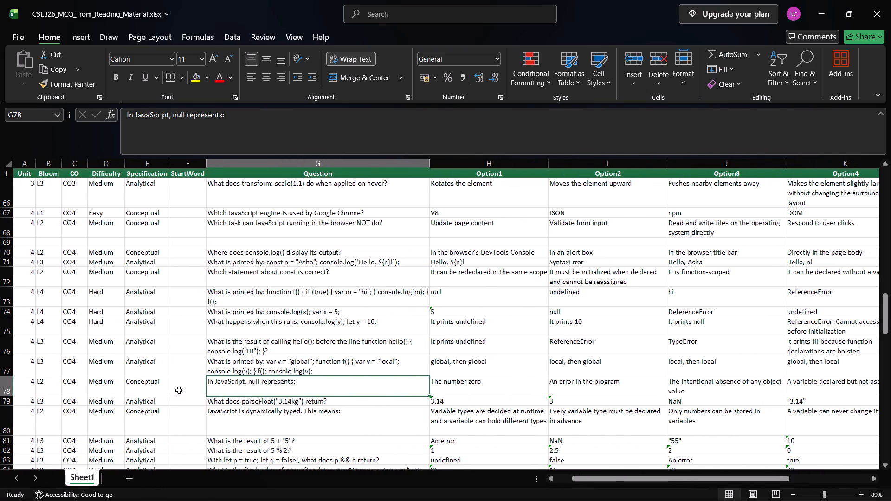
click(9, 386)
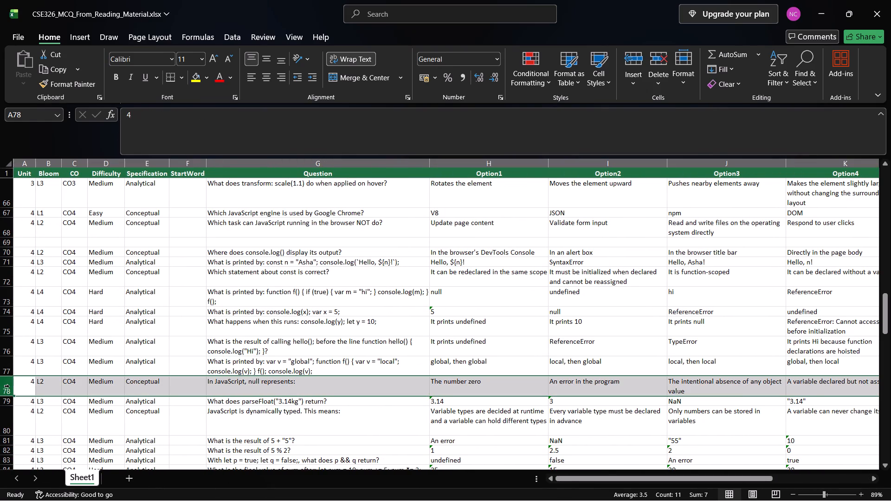
key(Delete)
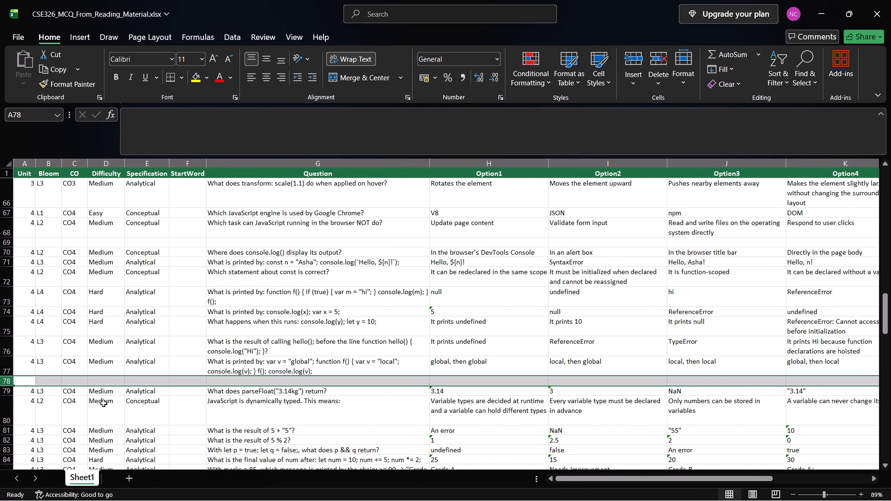
Clear rows 79 and 80, the parseFloat("3.14kg") and dynamically typed JavaScript questions.
click(7, 391)
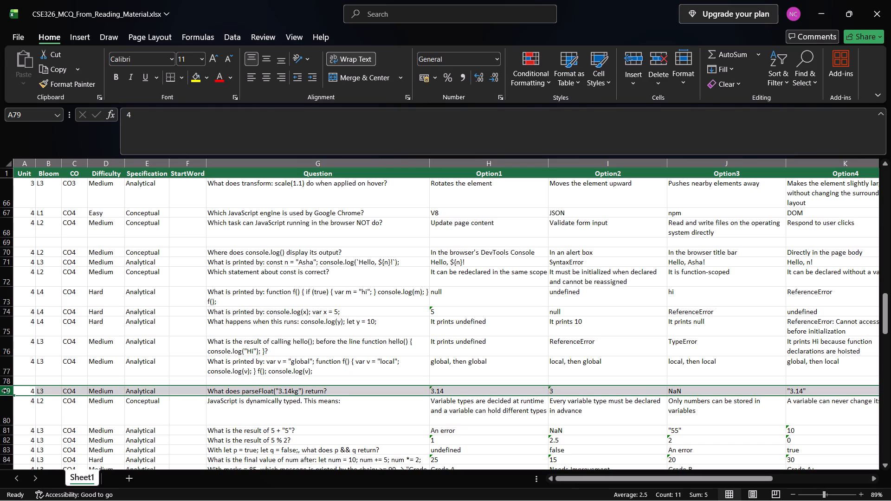
key(shift+Down)
key(Delete)
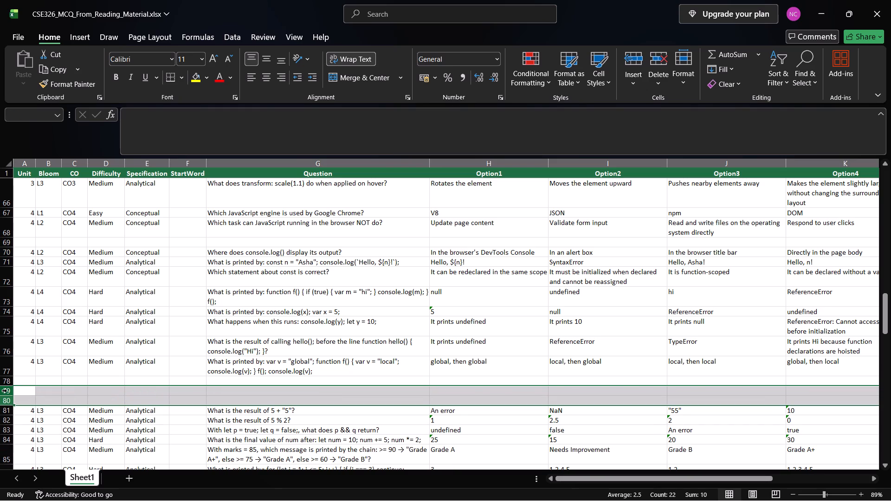
Check the logical AND and final num value questions in rows 83 and 84, and clear row 85, the marks grading chain question.
scroll(233, 420, down, 3)
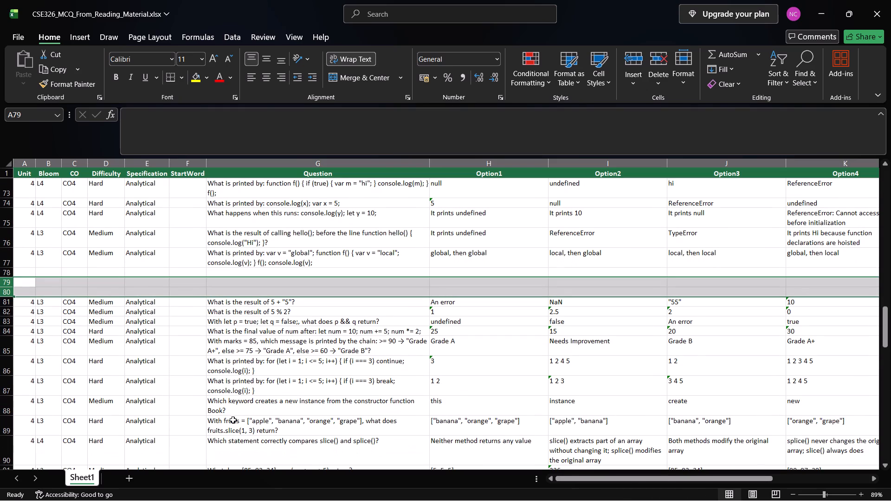
click(287, 322)
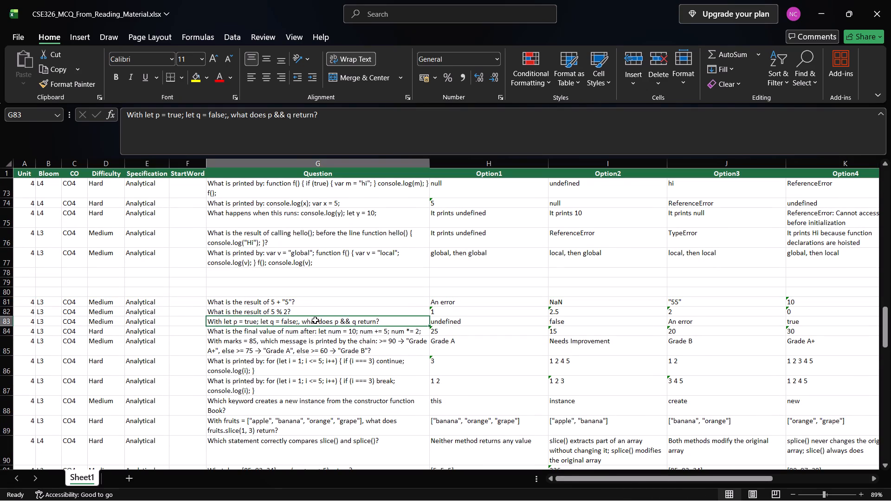
click(330, 332)
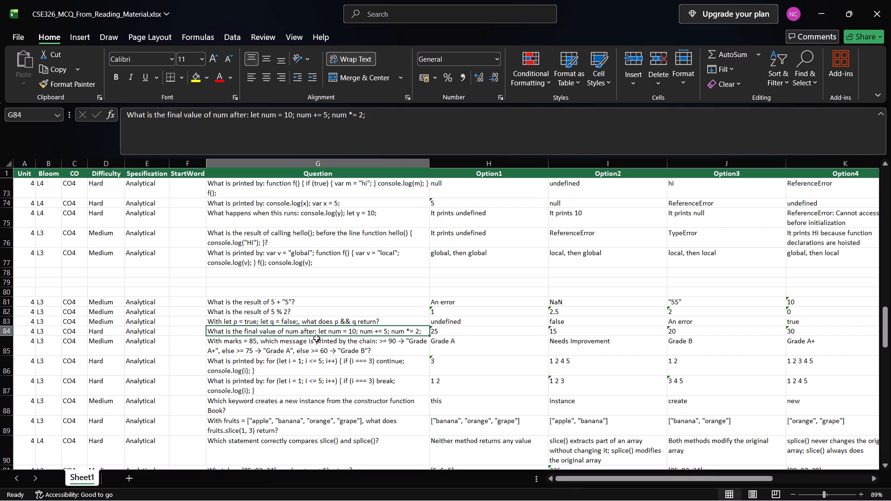
click(310, 342)
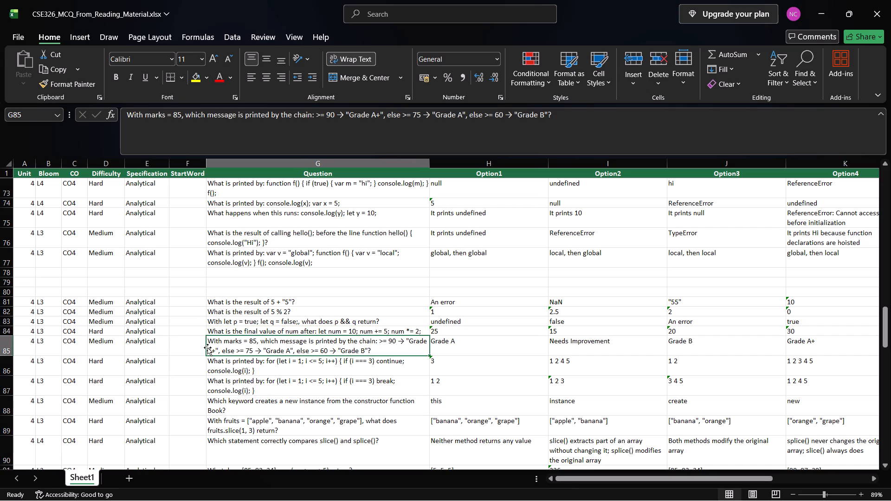
click(1, 347)
key(Delete)
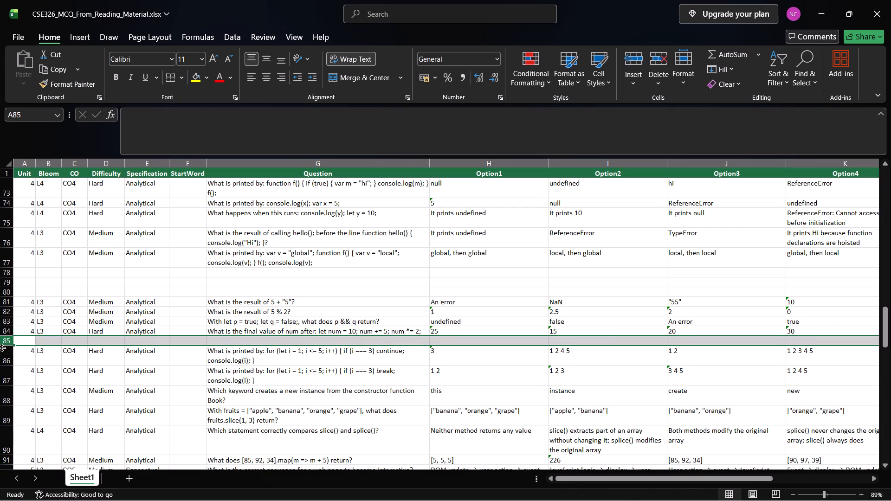
Check the loop break and constructor keyword questions in rows 87 and 88, and clear row 90, the slice() and splice() comparison.
click(307, 379)
click(291, 386)
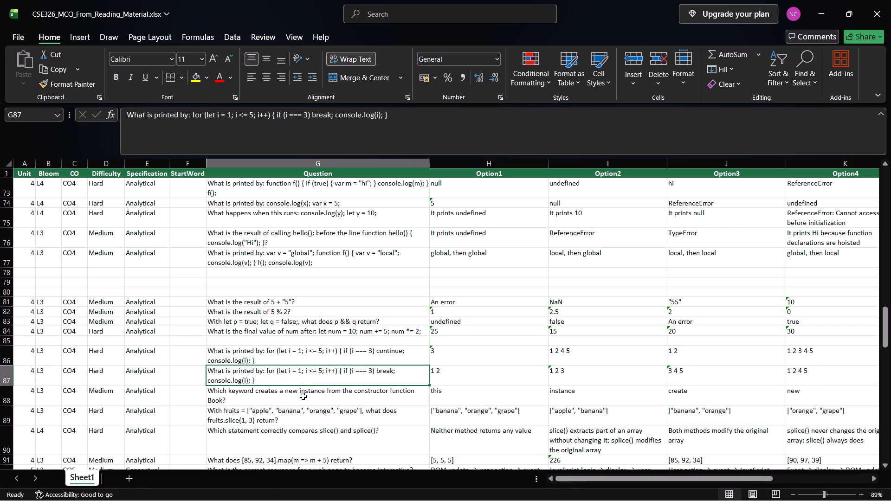
click(302, 397)
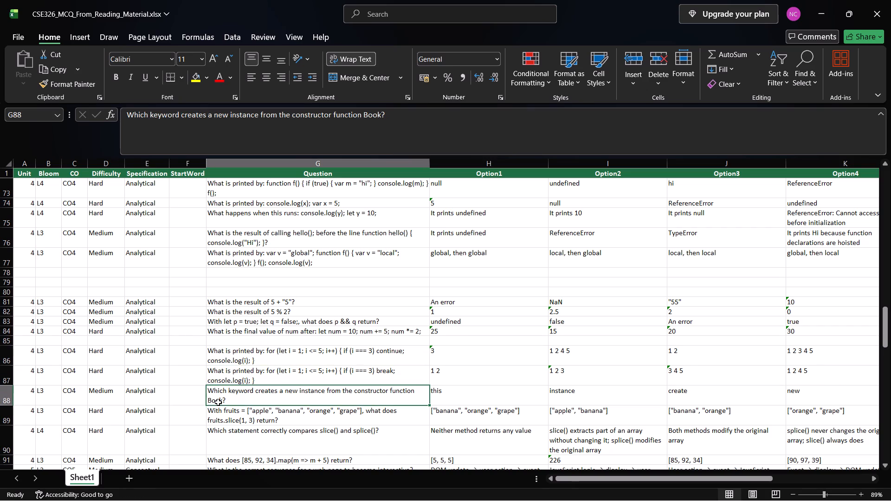
scroll(218, 402, down, 1)
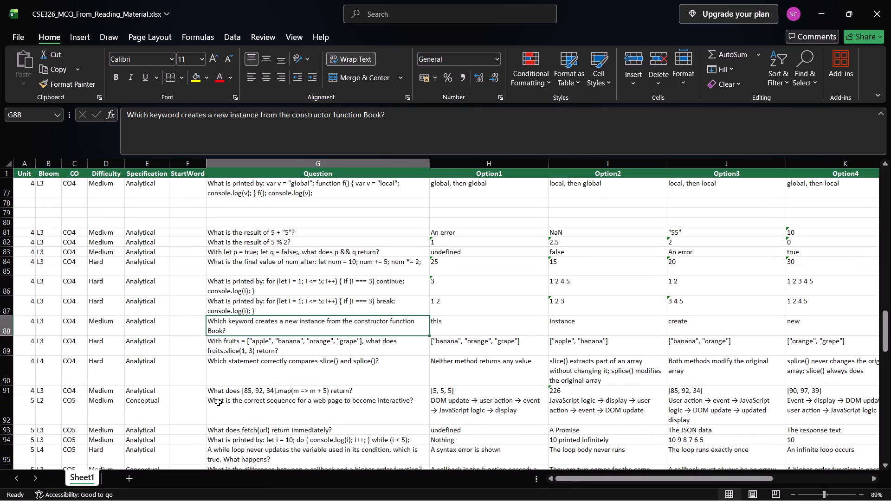
scroll(218, 402, right, 1)
click(230, 363)
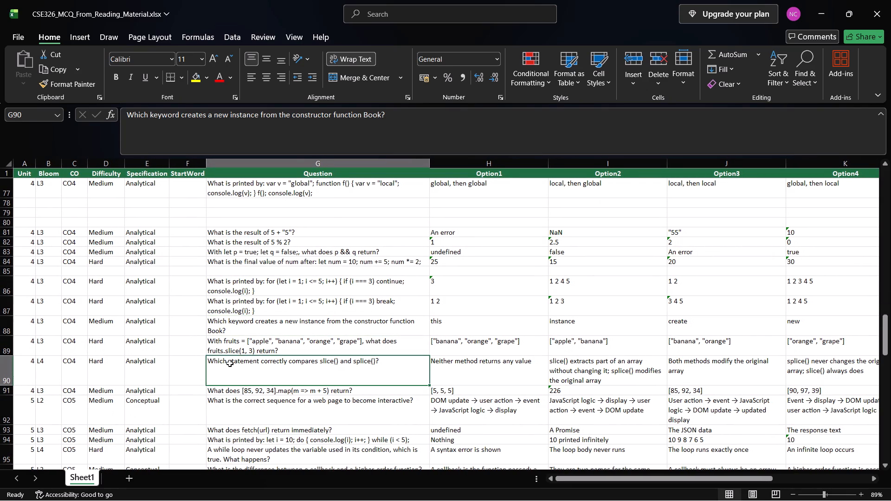
click(11, 372)
key(Delete)
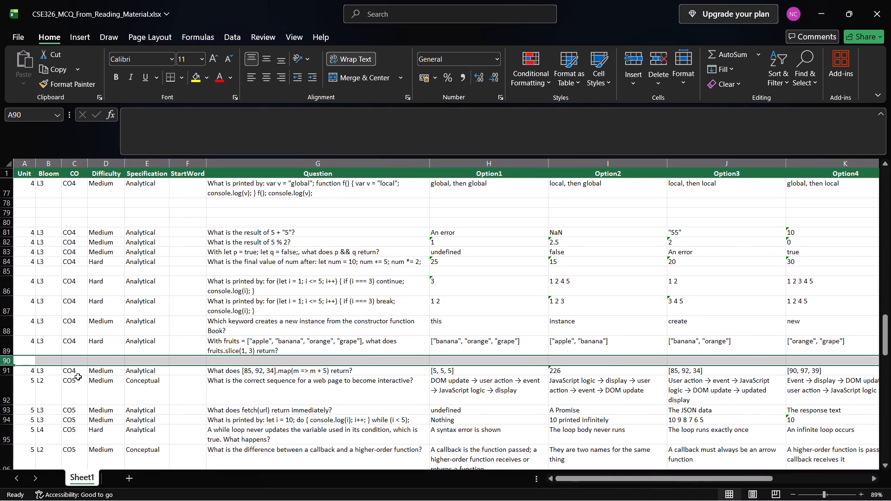
Review the Unit 5 questions in rows 92 to 96, from the interactive page sequence to callback versus higher-order function, with their options and answers.
click(249, 398)
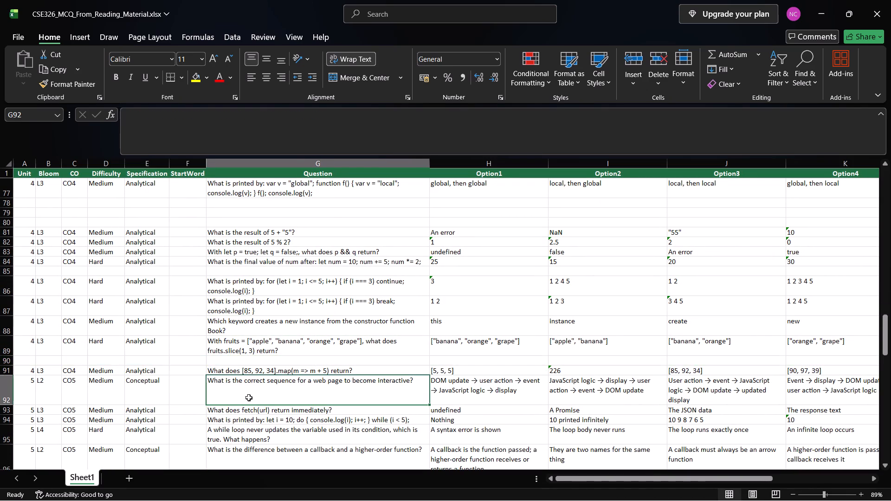
scroll(249, 398, down, 2)
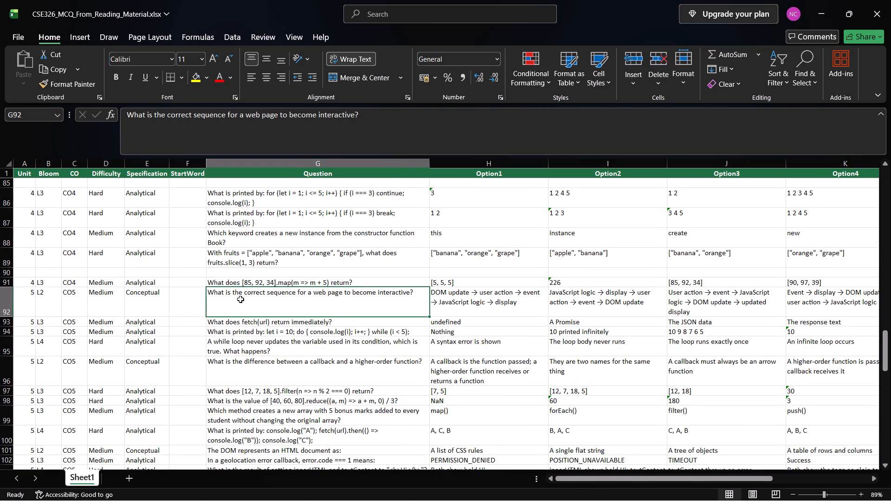
click(316, 325)
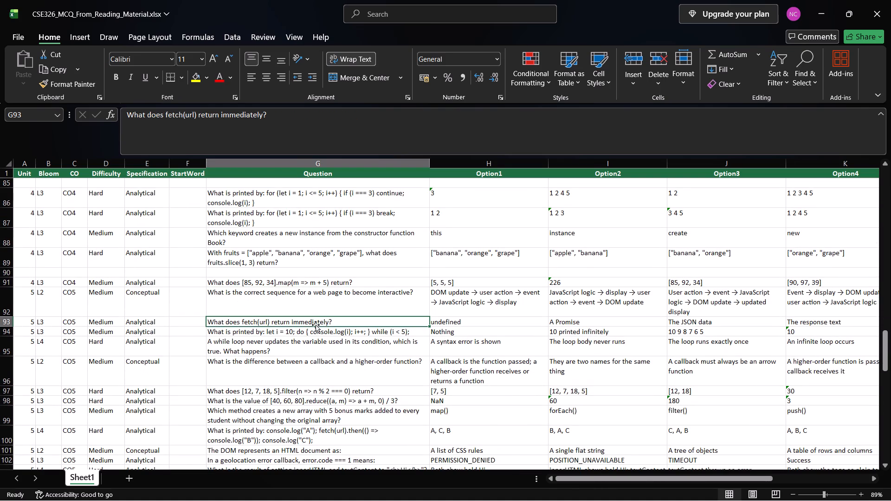
scroll(316, 325, left, 2)
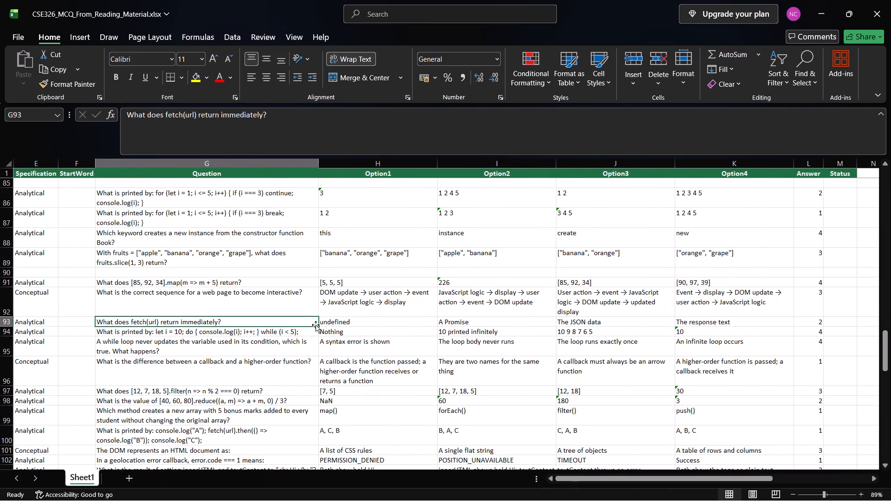
scroll(316, 325, left, 1)
click(263, 336)
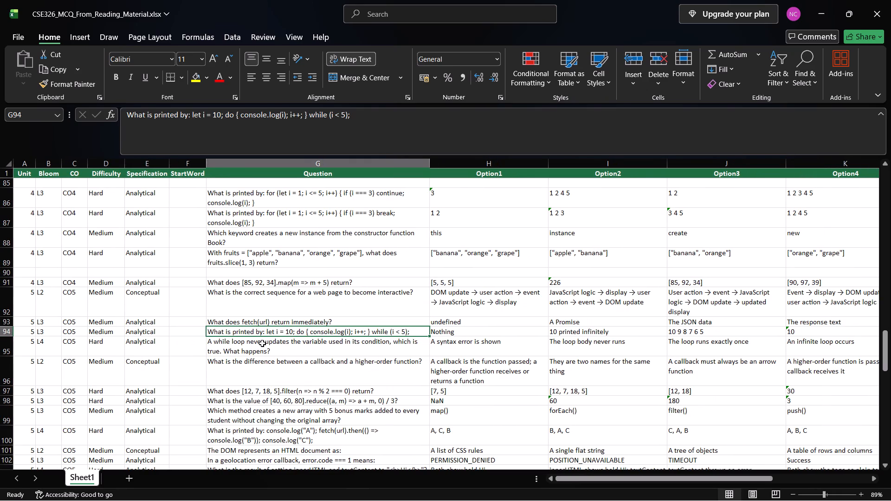
click(288, 354)
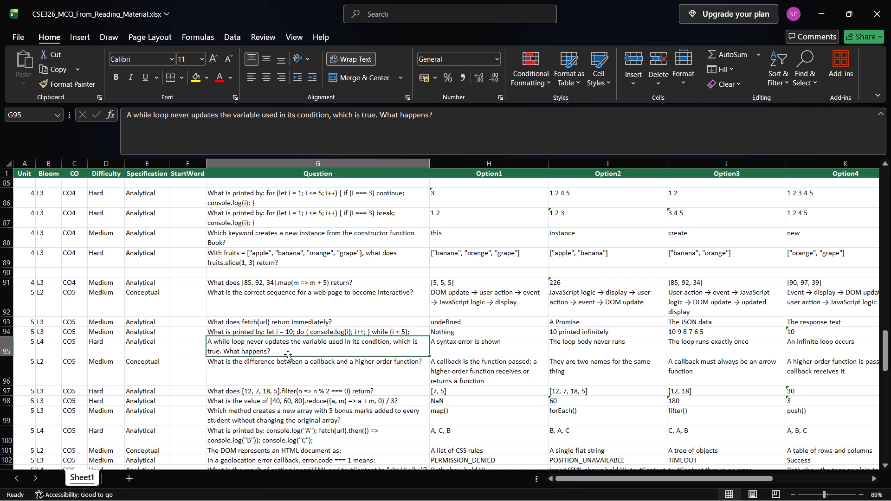
scroll(288, 354, left, 1)
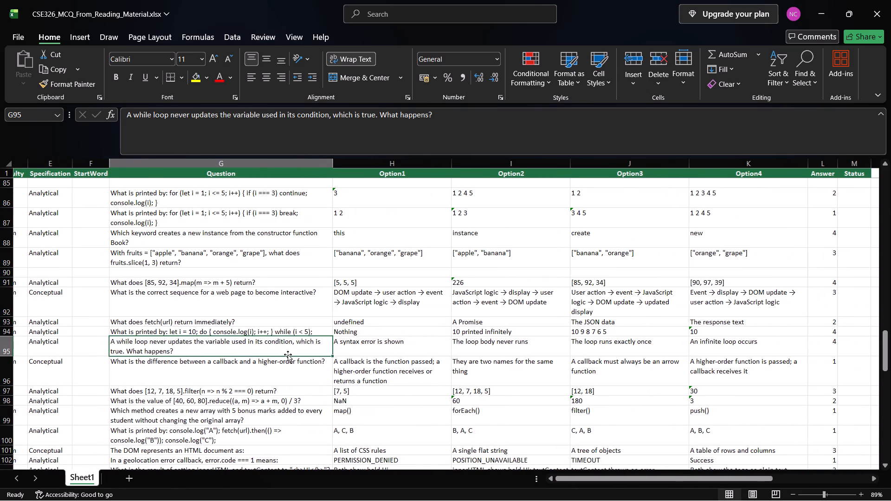
scroll(288, 354, left, 2)
click(278, 364)
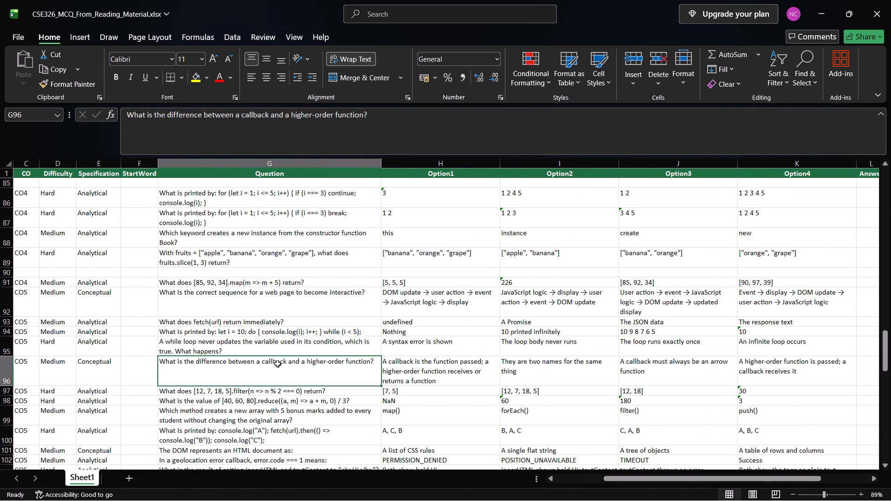
scroll(278, 364, down, 1)
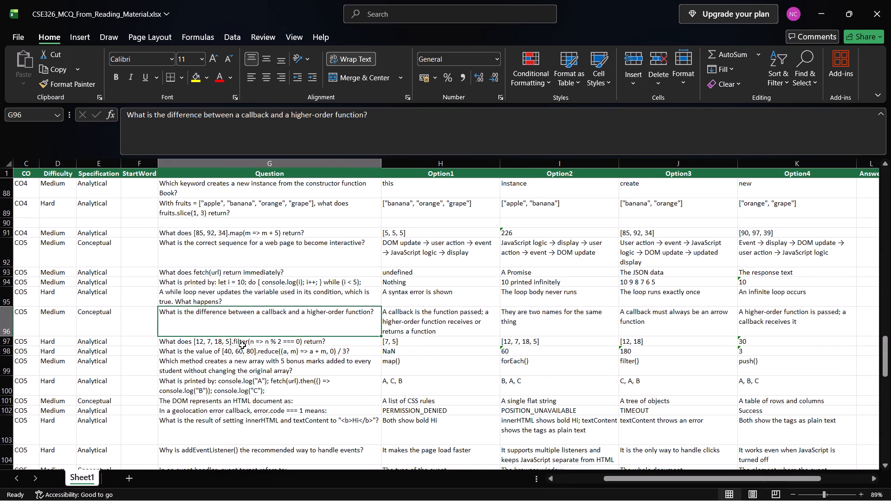
Check the filter question in row 97, and clear rows 98 and 99, the reduce() value and 5 bonus marks array method questions.
click(248, 344)
click(233, 350)
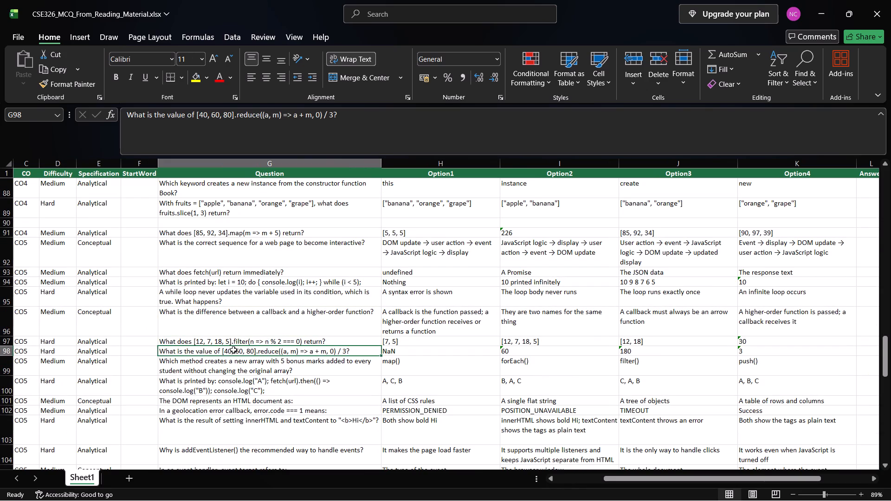
click(7, 351)
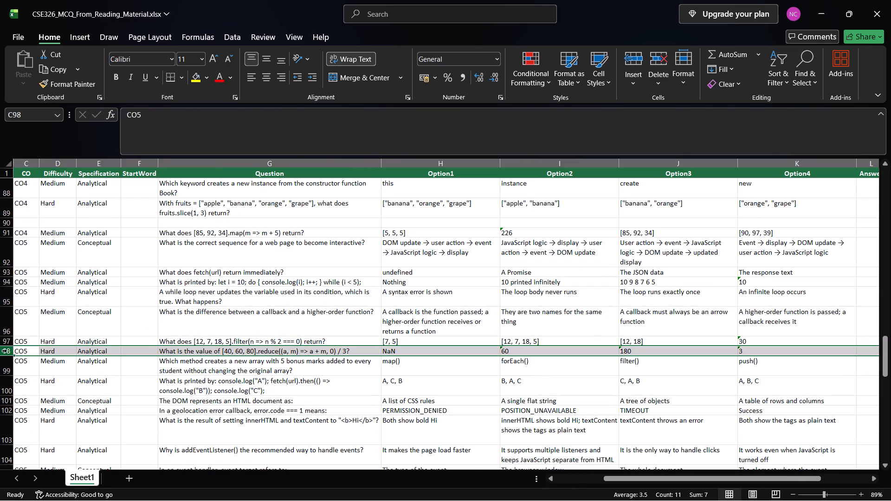
key(Delete)
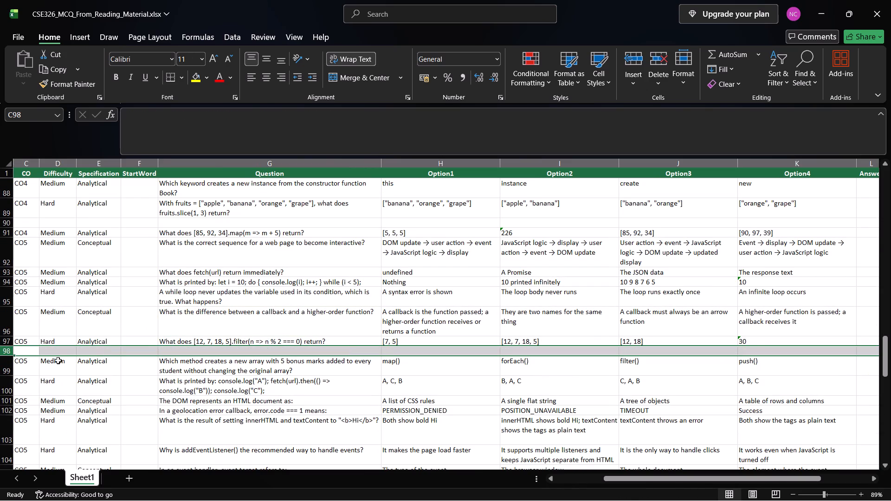
click(2, 365)
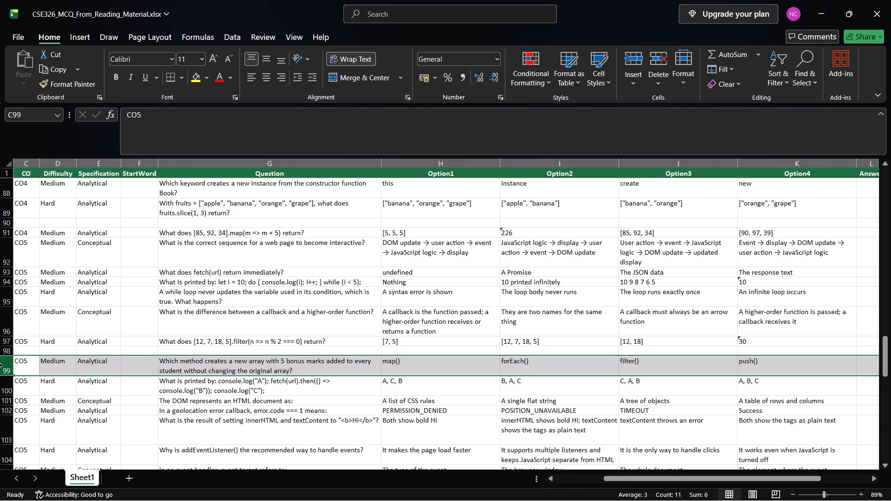
key(Delete)
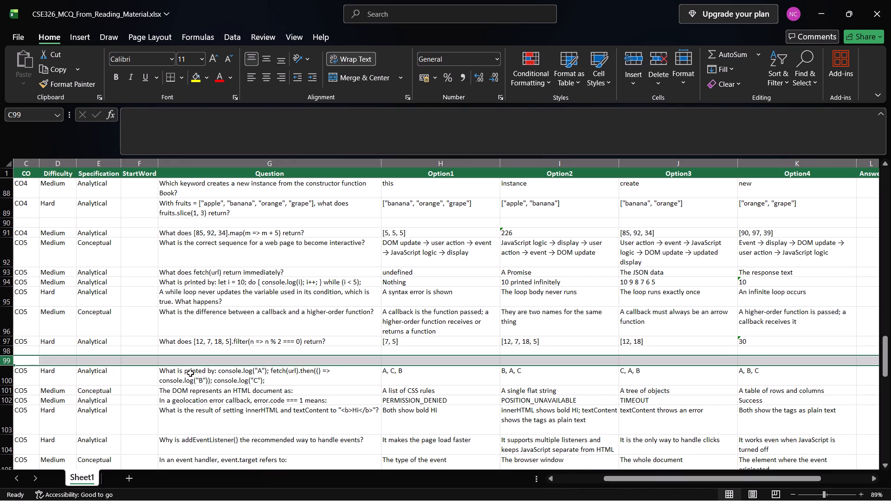
Check the fetch print-order question in row 100, and clear rows 102 and 103, the geolocation error code and innerHTML versus textContent questions.
click(191, 376)
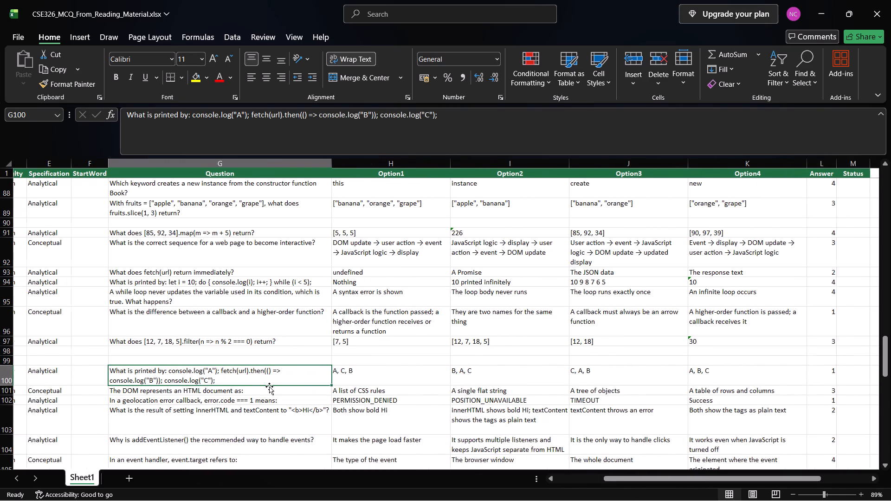
scroll(269, 386, down, 1)
scroll(269, 386, right, 1)
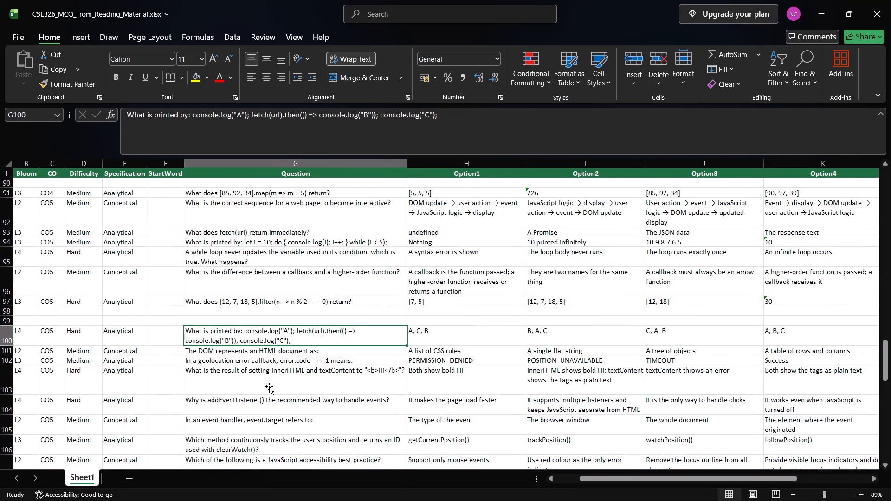
scroll(269, 386, right, 1)
scroll(269, 386, left, 1)
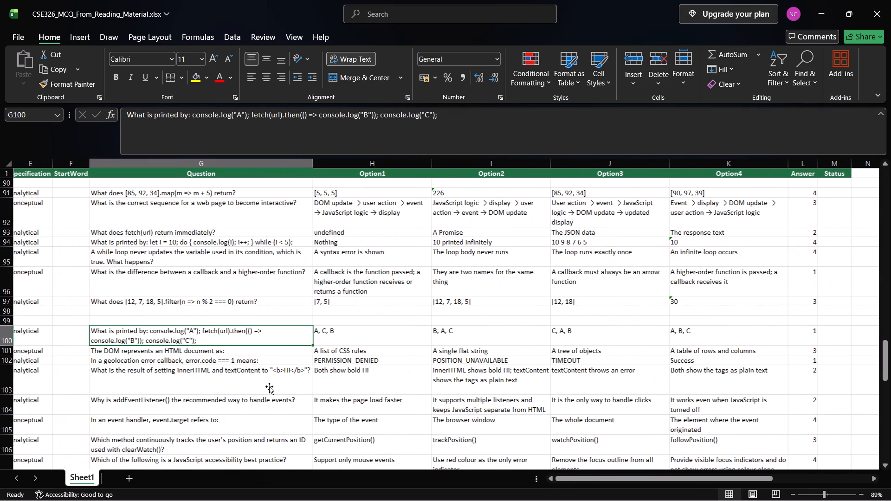
scroll(269, 386, left, 1)
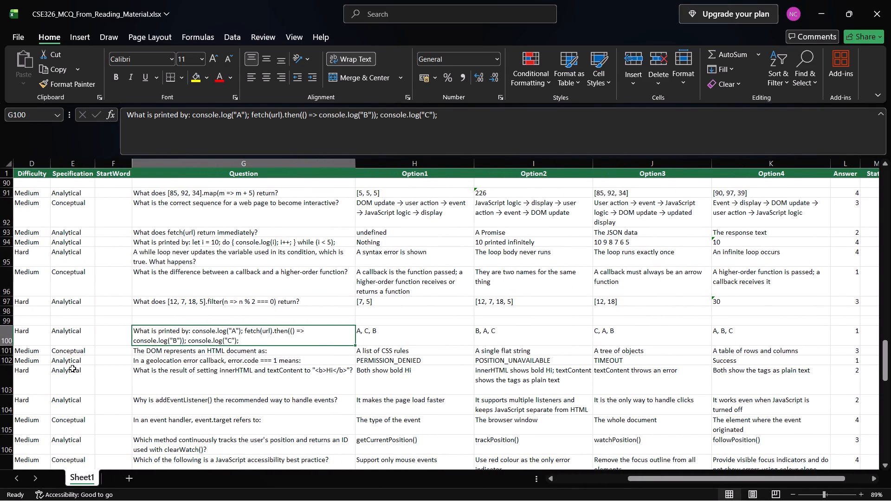
click(174, 364)
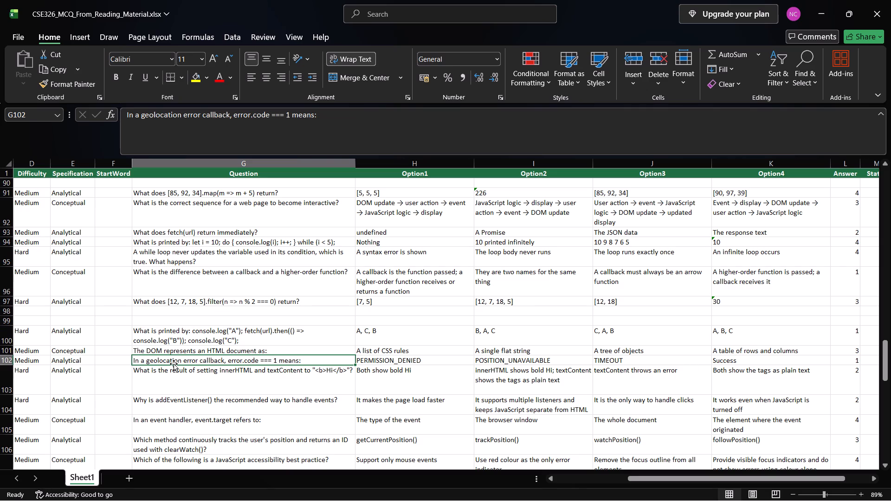
click(6, 360)
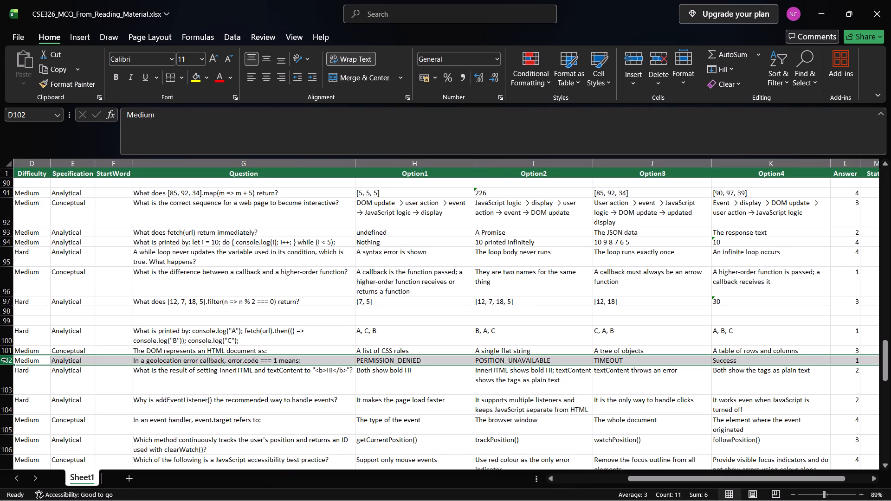
key(shift+Down)
key(Delete)
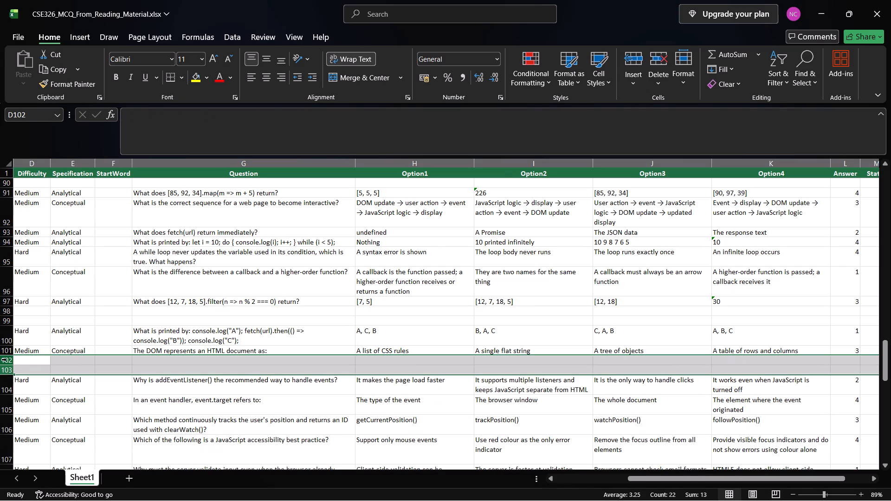
Check the addEventListener() and event.target questions in rows 104 and 105, and clear row 106, the continuous position tracking question.
click(161, 391)
scroll(161, 391, right, 2)
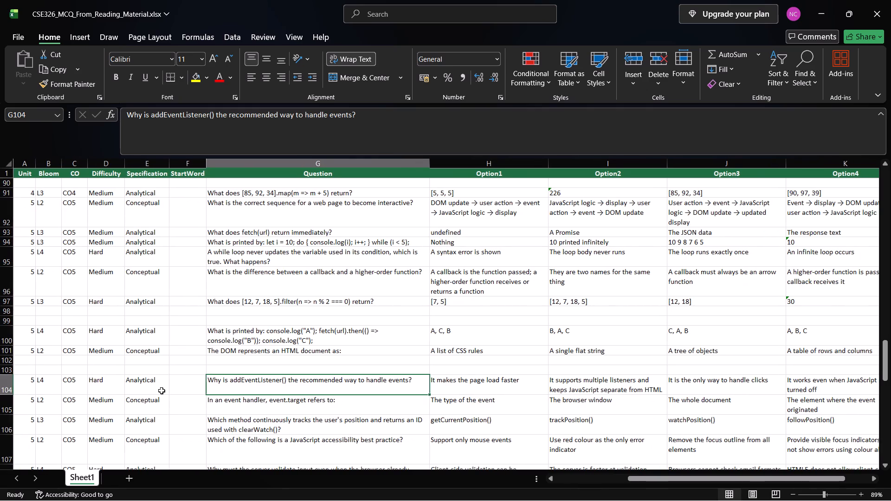
scroll(161, 391, down, 2)
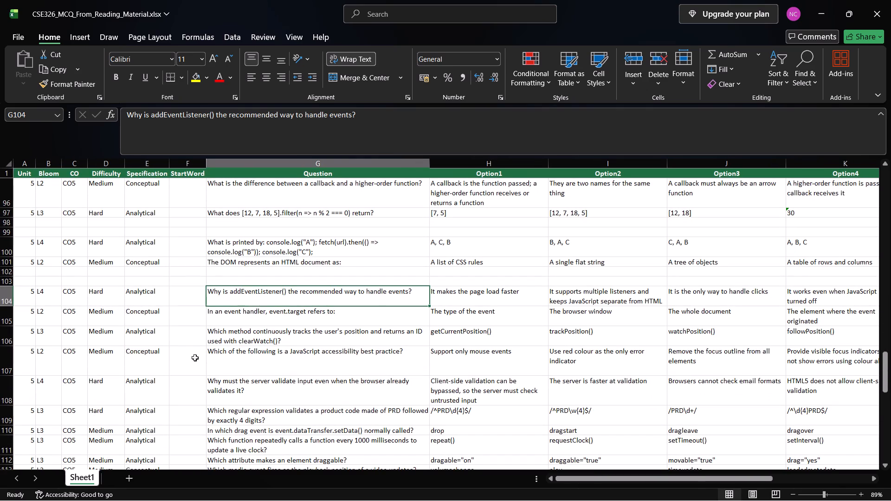
click(261, 317)
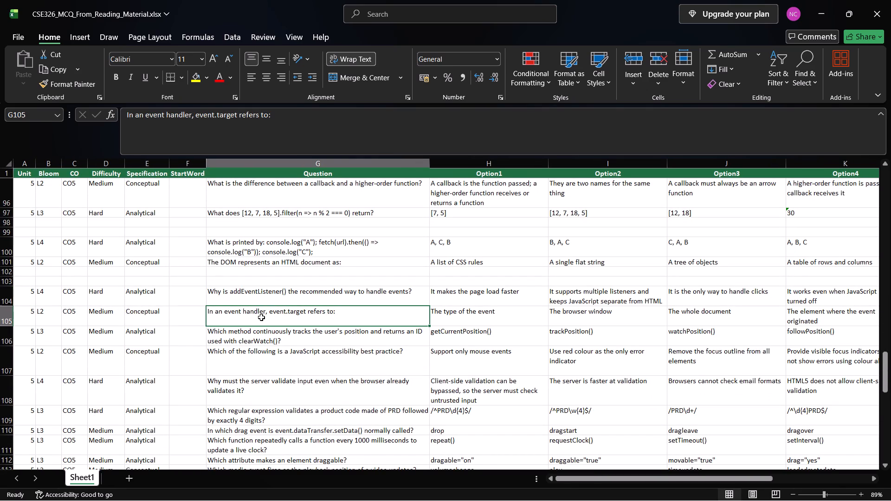
click(284, 339)
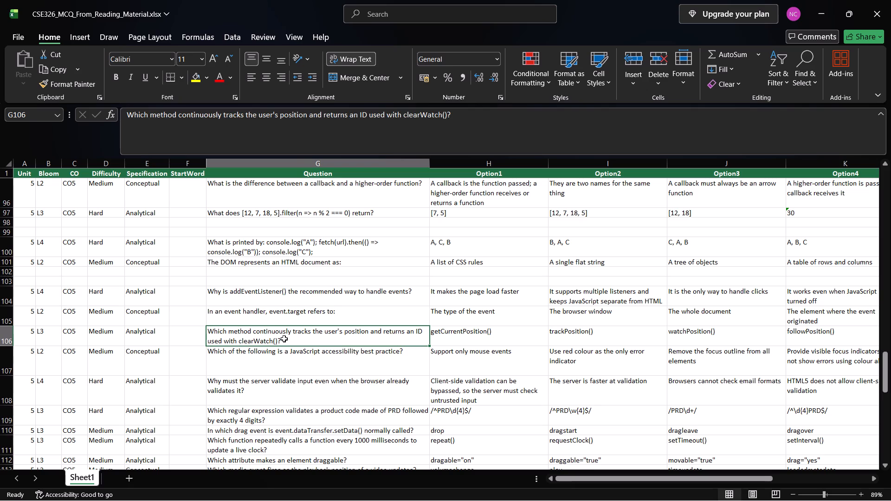
scroll(284, 339, left, 1)
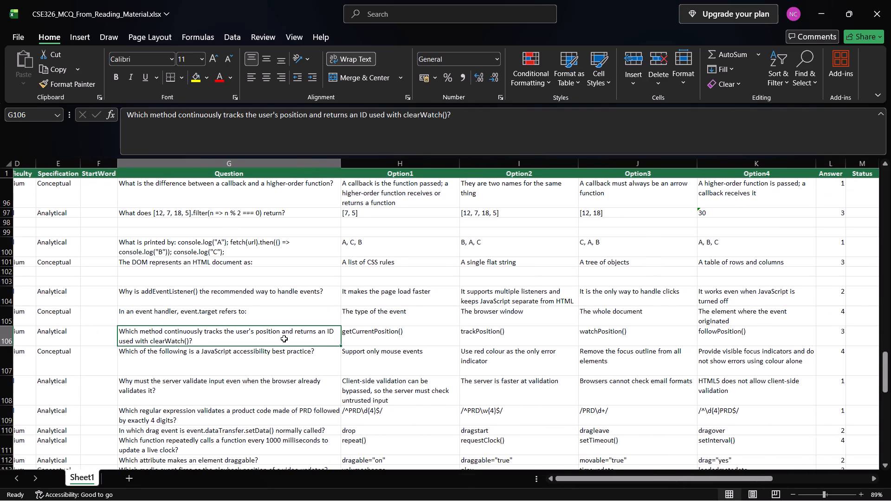
scroll(284, 339, left, 2)
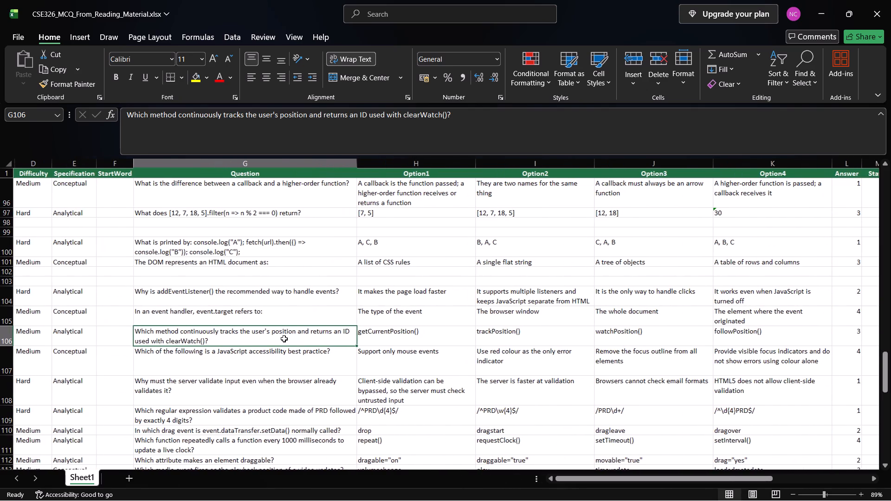
scroll(284, 339, left, 1)
scroll(284, 339, right, 1)
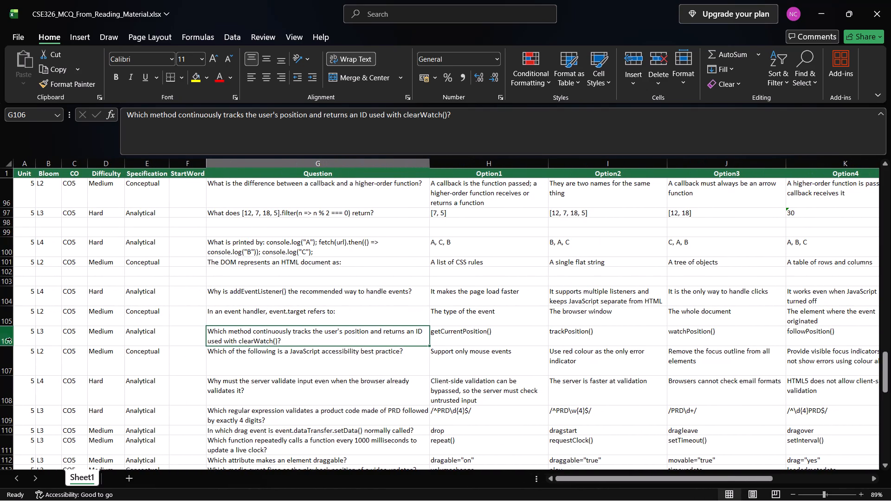
click(6, 339)
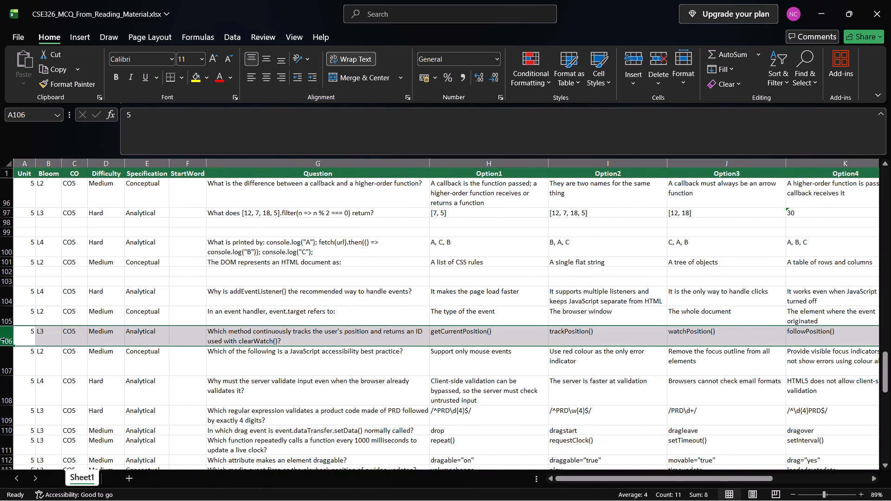
scroll(6, 339, right, 2)
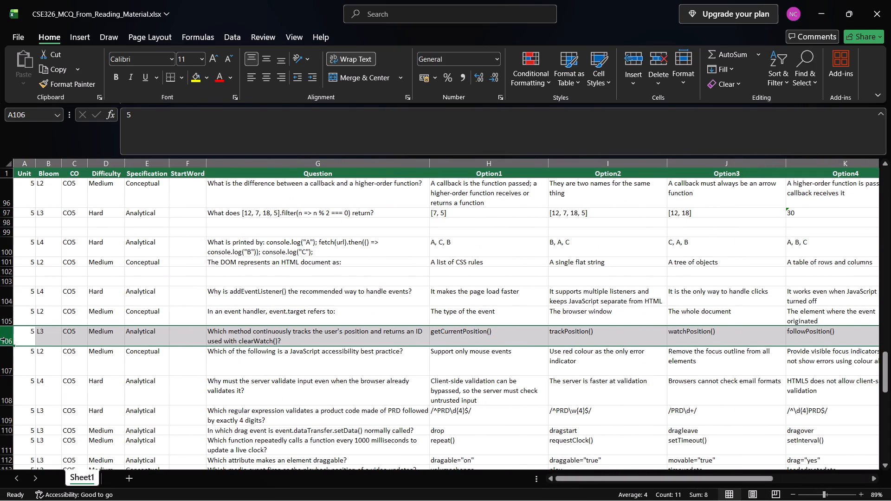
scroll(6, 339, left, 1)
key(Delete)
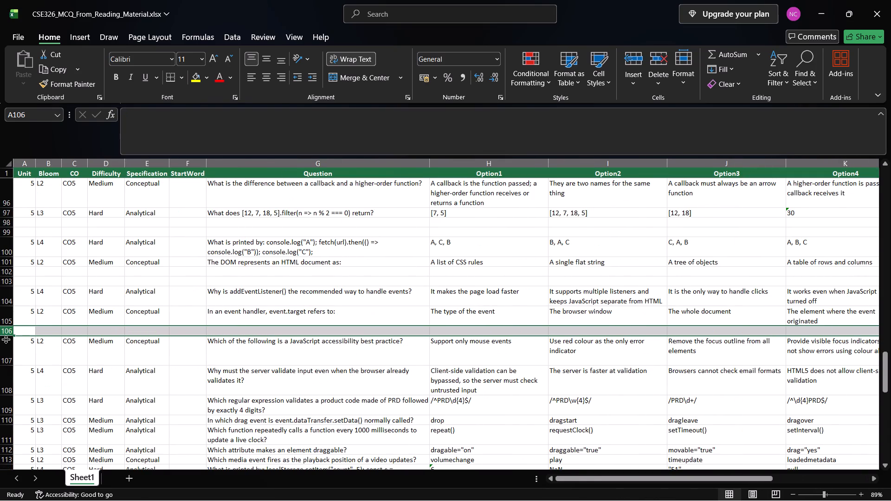
Examine all four answer options of the JavaScript accessibility best practice question in row 107.
scroll(335, 377, left, 1)
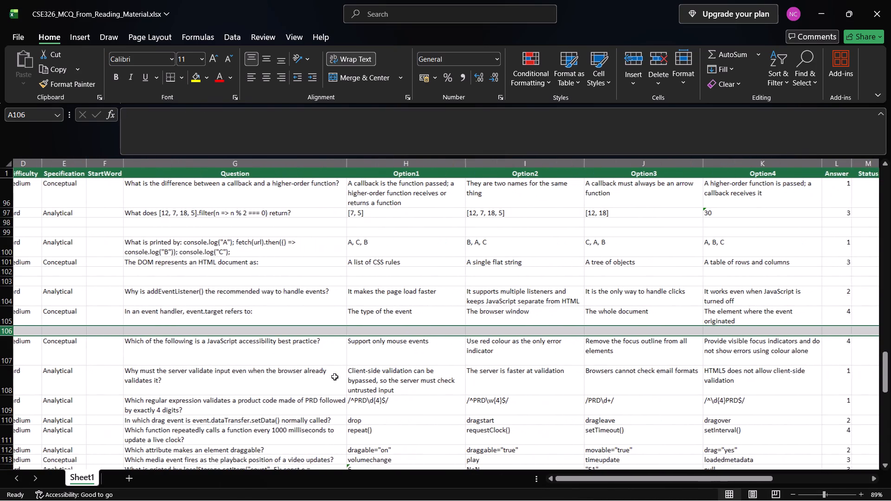
scroll(335, 377, left, 1)
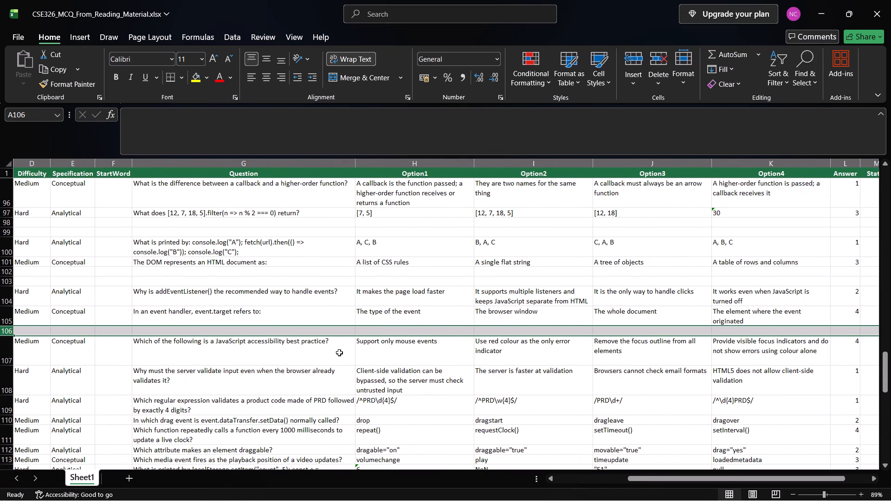
click(375, 353)
click(513, 357)
click(626, 347)
click(709, 358)
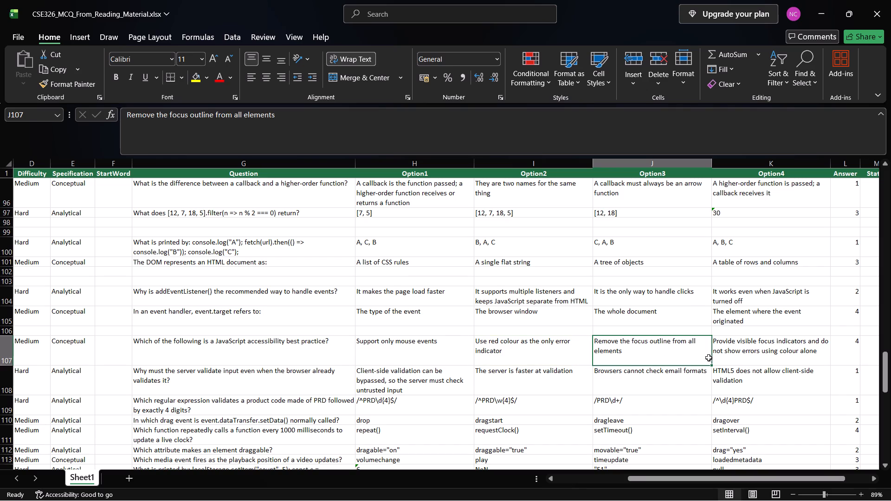
click(764, 350)
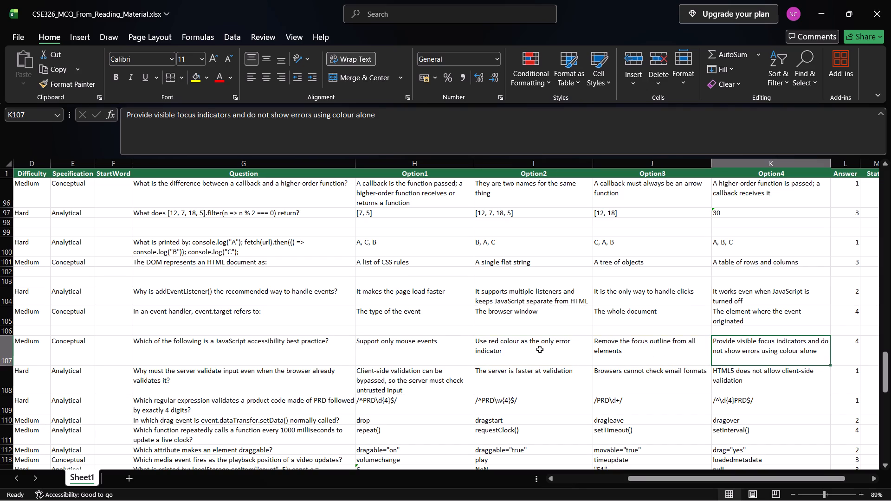
Clear row 107, the JavaScript accessibility best practice question.
click(4, 349)
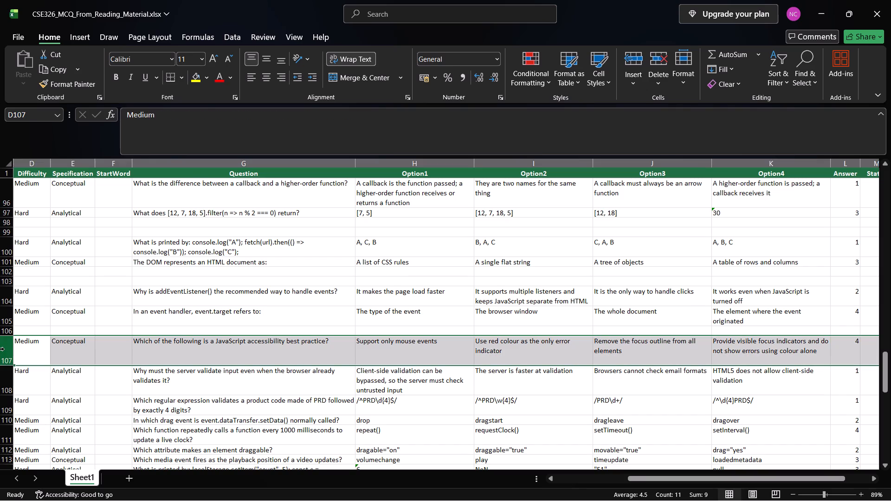
key(Delete)
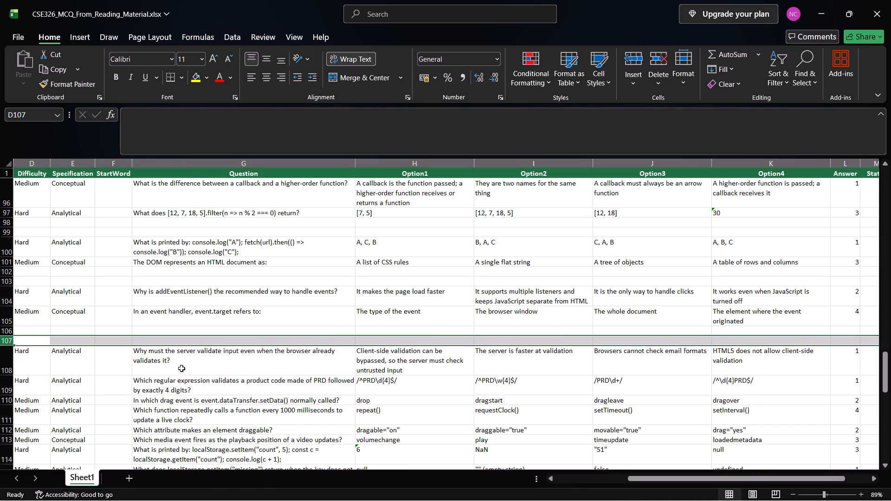
Check the server validation and PRD regular expression questions in rows 108 and 109, and clear row 110, the dataTransfer.setData() drag event question.
click(192, 367)
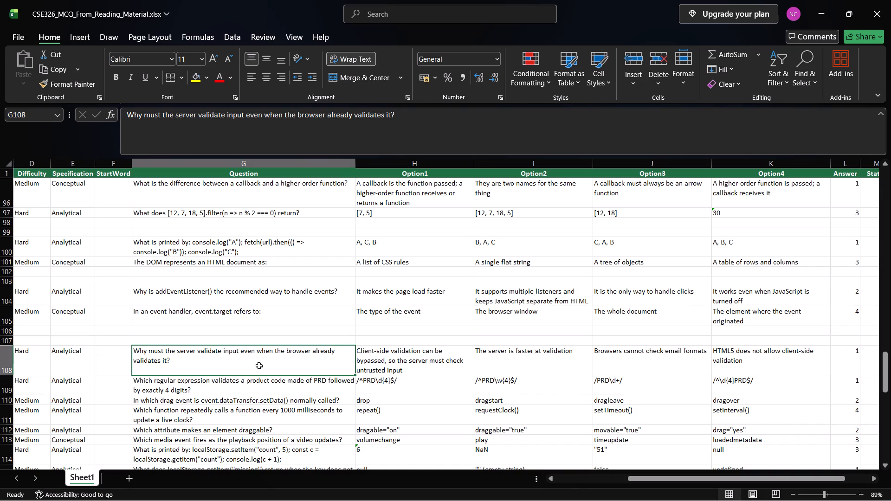
scroll(307, 364, down, 1)
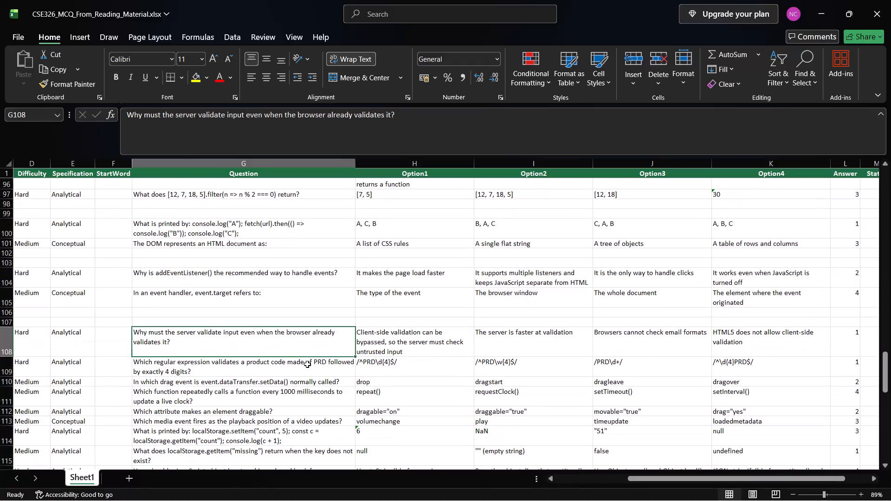
scroll(307, 364, down, 1)
click(257, 350)
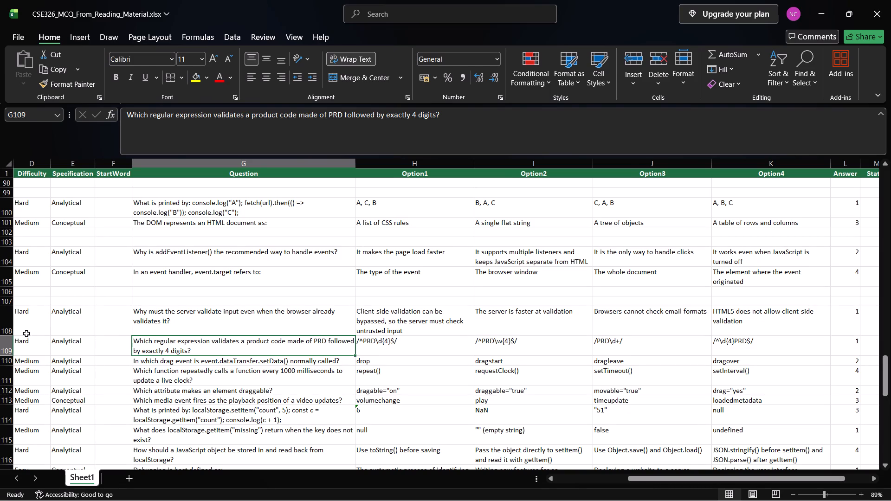
click(2, 347)
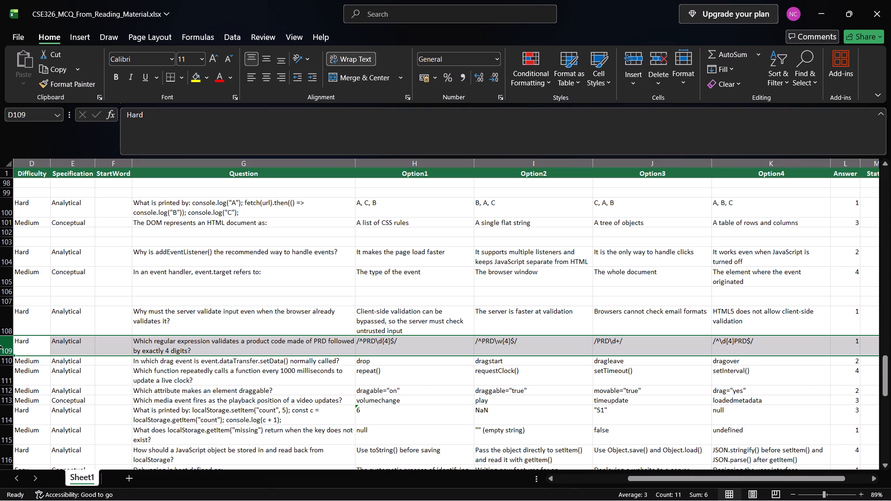
click(282, 345)
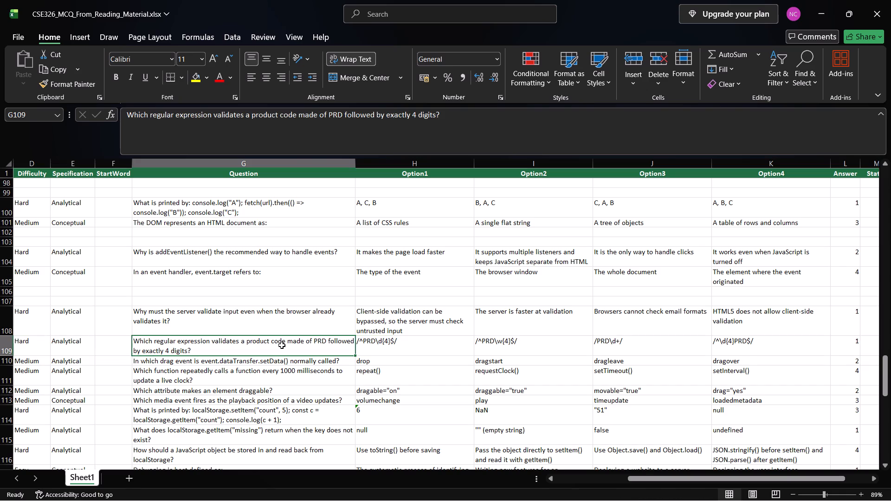
click(250, 359)
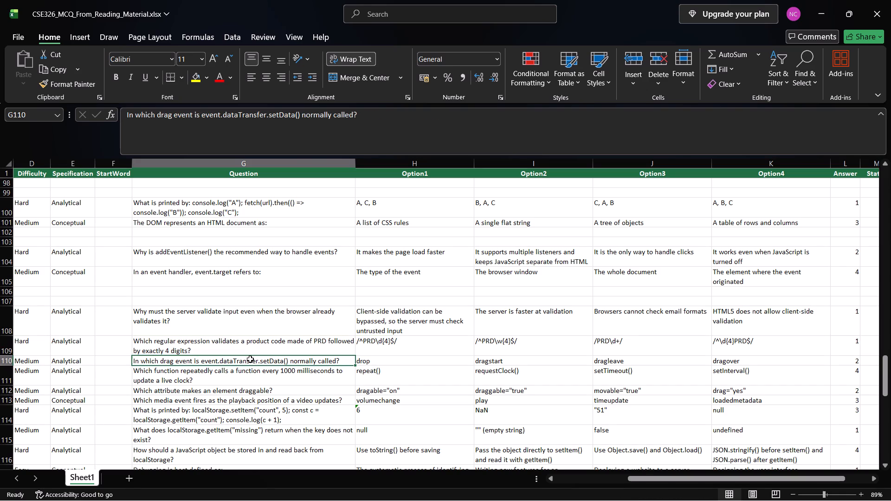
click(5, 361)
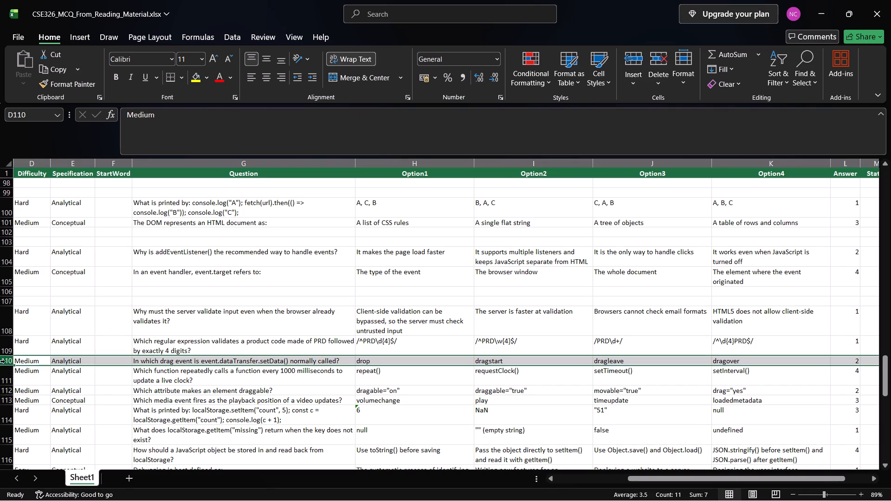
key(Delete)
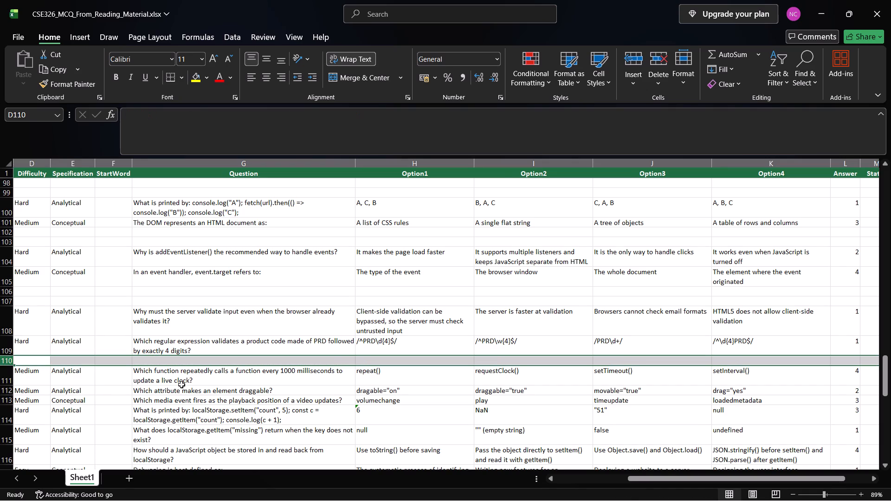
Check the live clock function question in row 111, and clear rows 112 and 113, the draggable attribute and video playback event questions.
click(183, 385)
scroll(183, 385, down, 1)
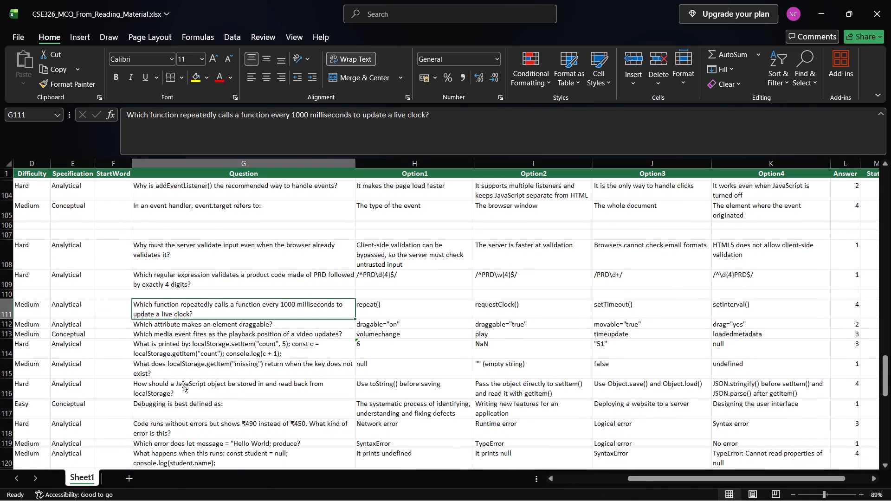
scroll(183, 385, down, 1)
click(210, 322)
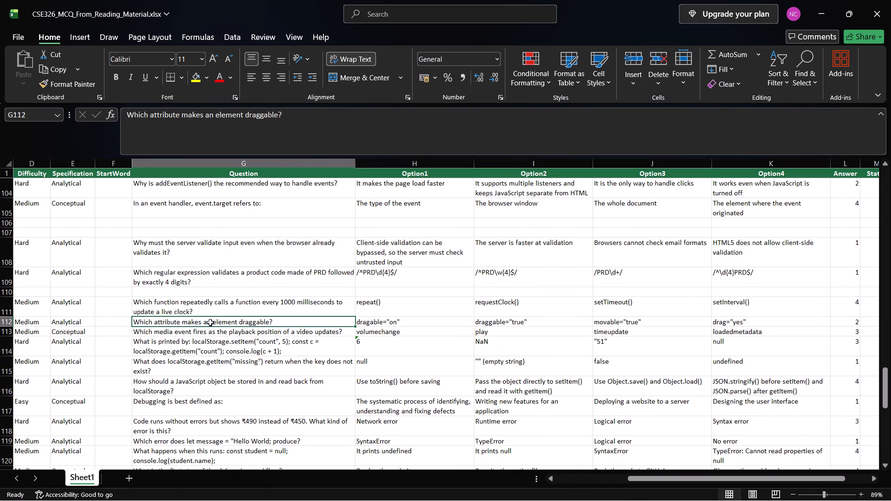
click(7, 322)
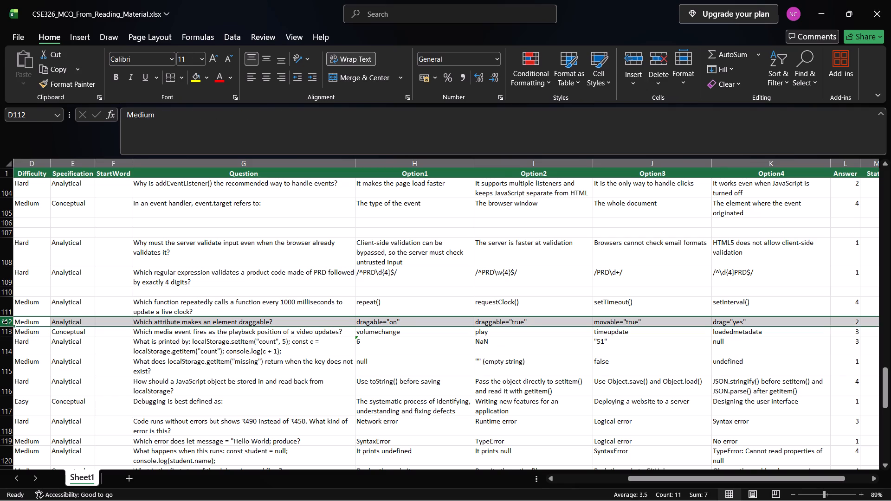
key(shift+Down)
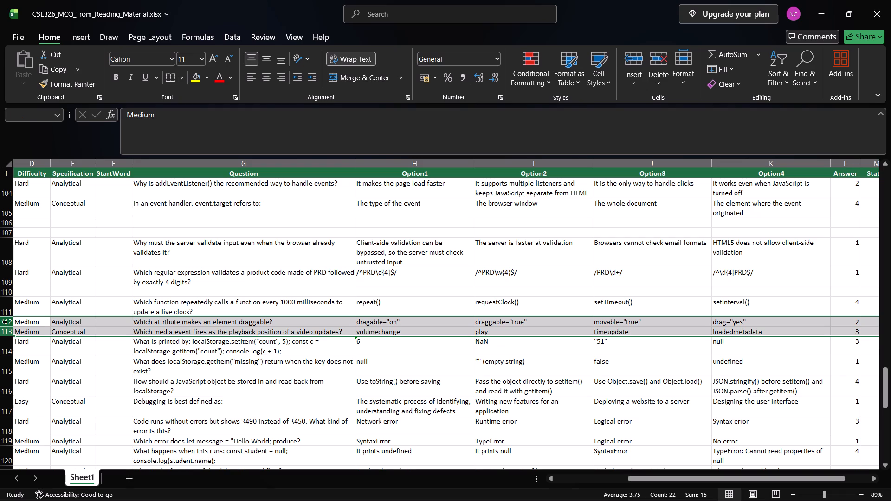
key(Delete)
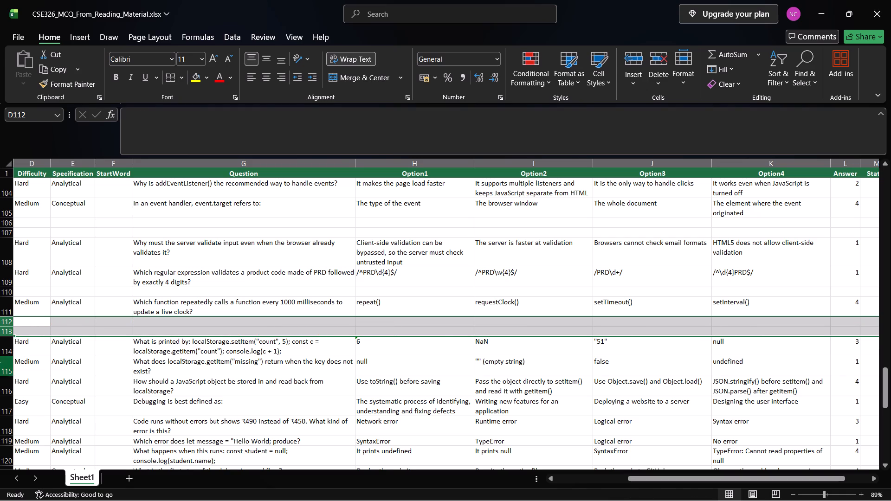
Clear row 115, the question on what localStorage.getItem("missing") returns for a nonexistent key.
click(392, 363)
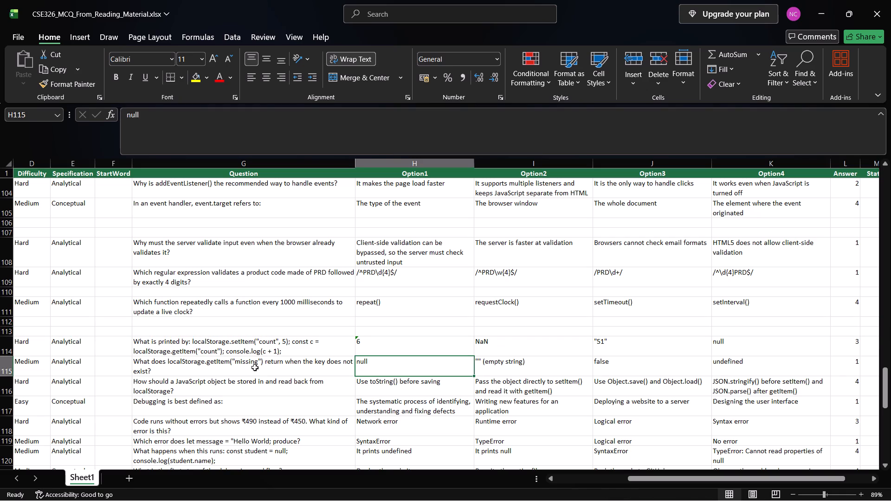
click(252, 368)
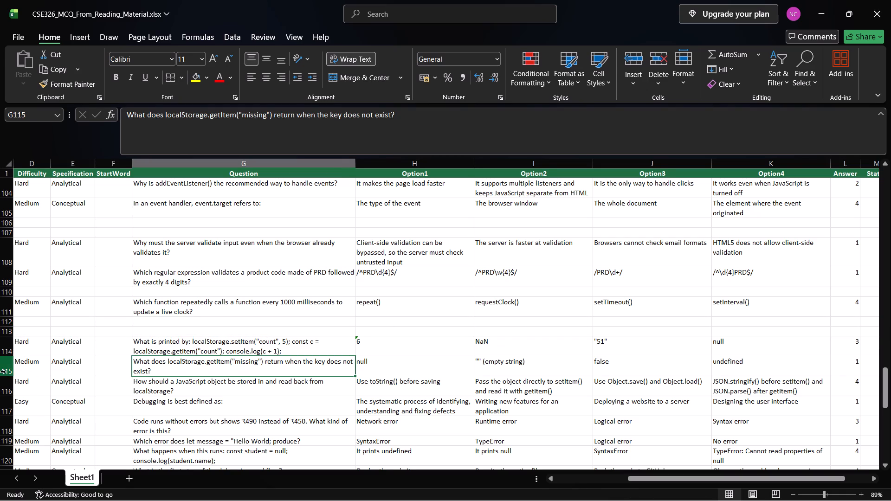
click(6, 372)
scroll(214, 364, down, 1)
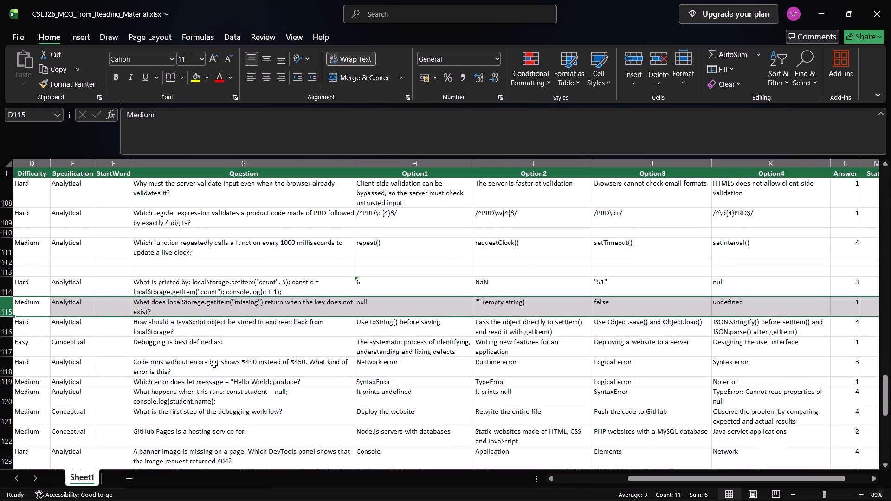
key(Delete)
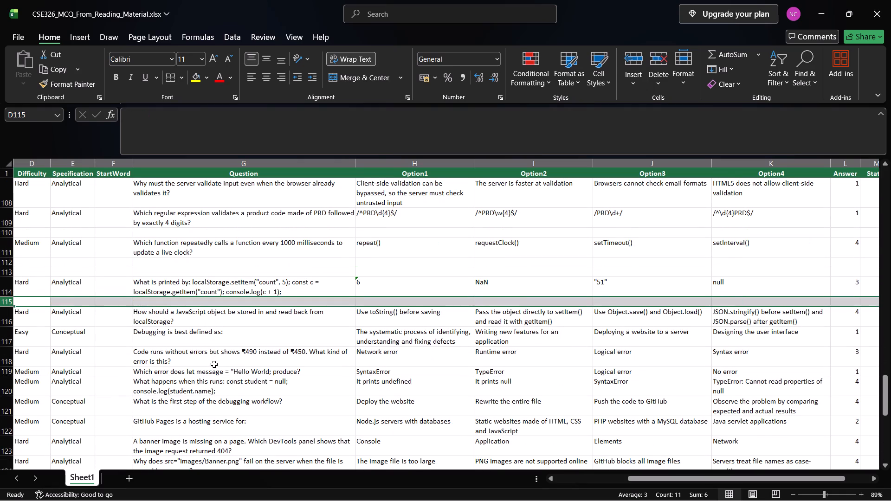
Examine the localStorage object, debugging definition and JavaScript error questions in rows 116 to 120, including their options and unit columns.
click(254, 317)
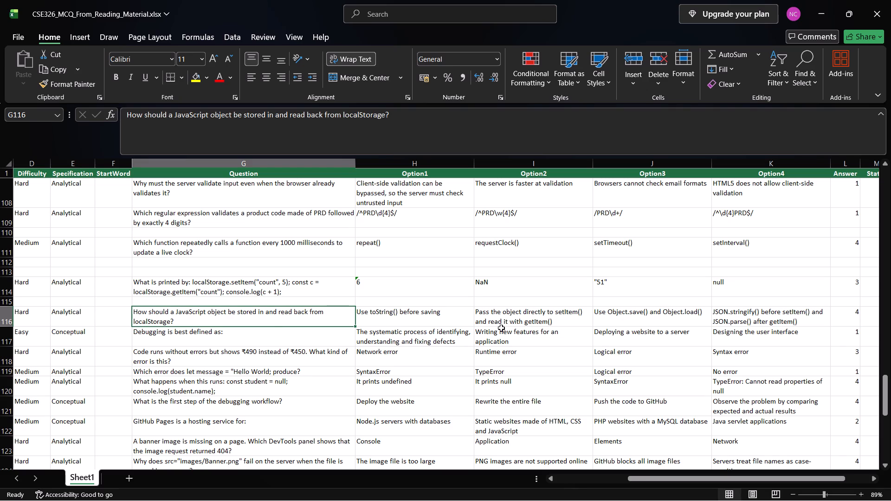
click(220, 339)
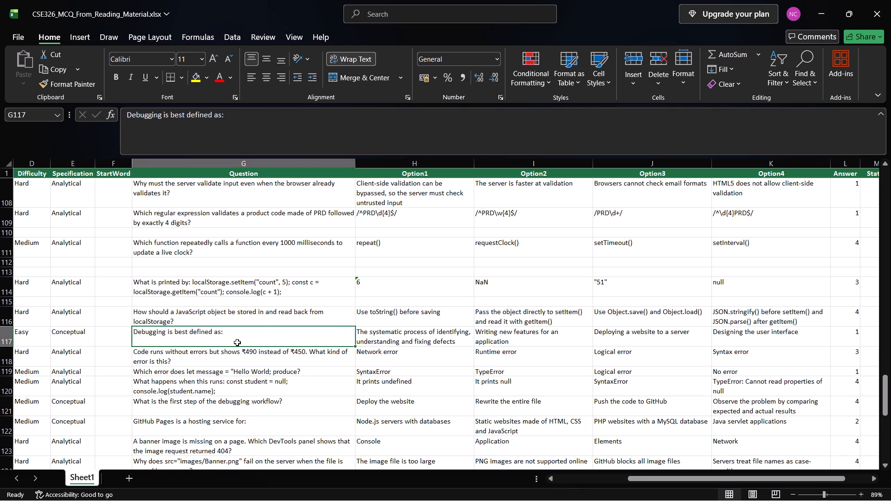
click(411, 341)
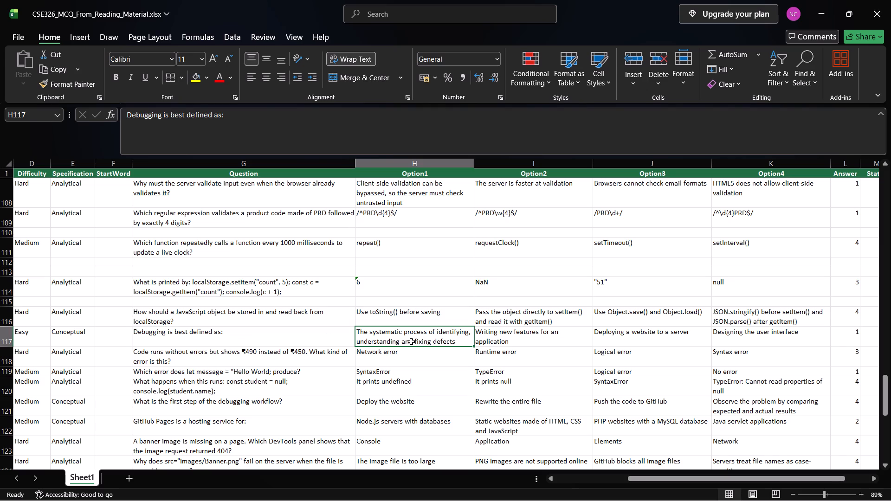
click(402, 356)
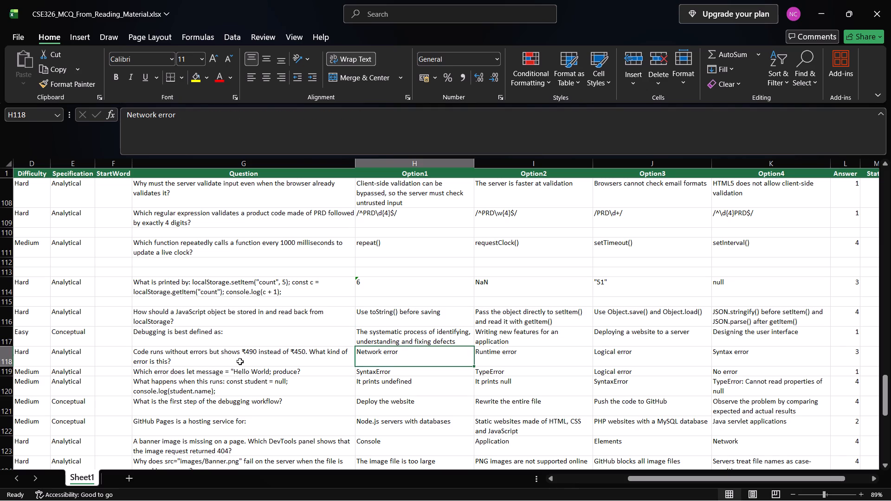
click(161, 373)
scroll(161, 373, down, 1)
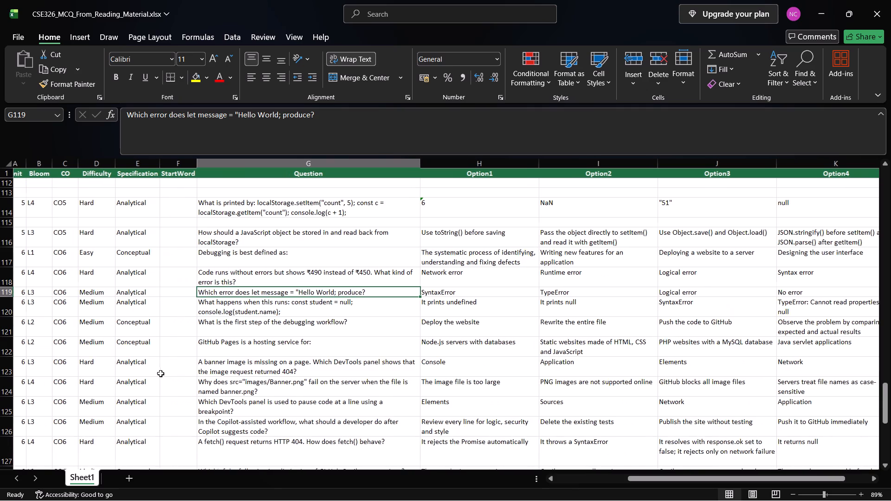
scroll(161, 373, down, 1)
scroll(161, 373, right, 2)
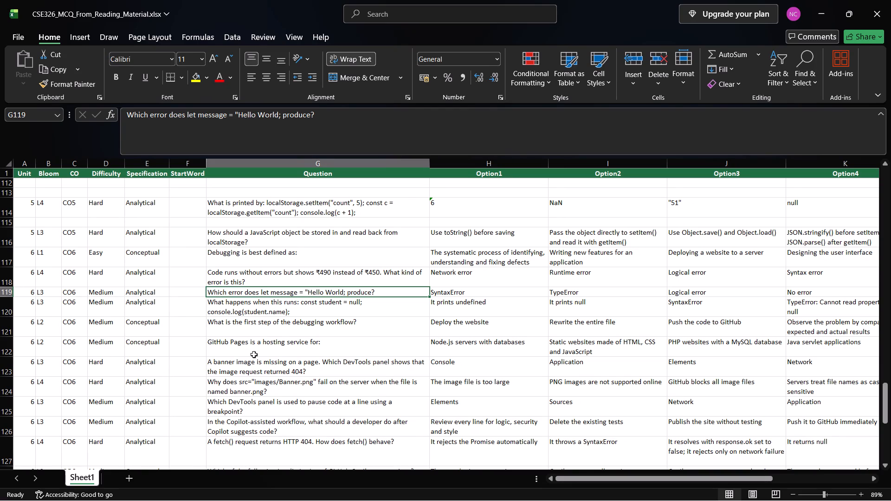
click(248, 312)
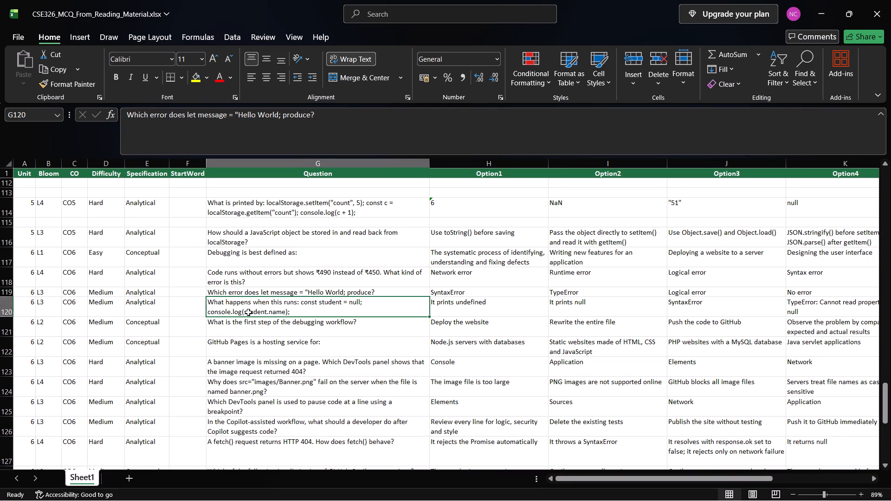
click(260, 291)
scroll(260, 291, left, 1)
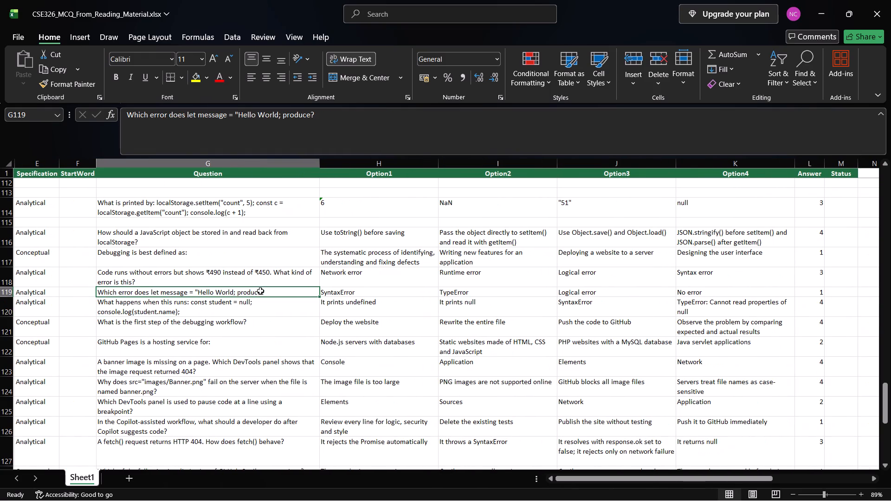
scroll(260, 291, left, 1)
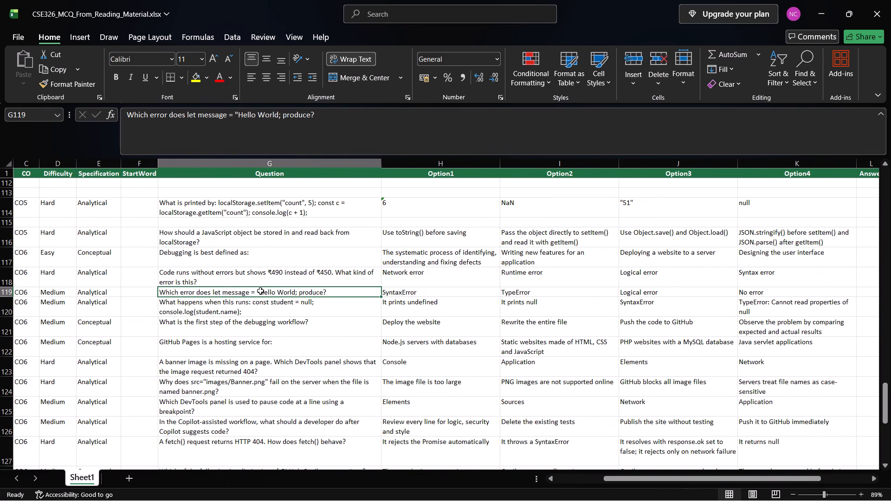
Clear row 124, the question on why images/Banner.png fails on the server.
click(262, 387)
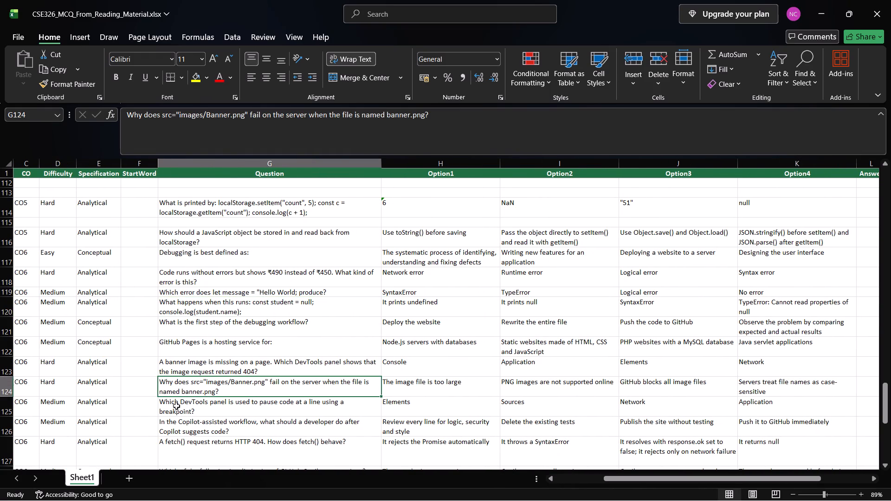
click(7, 388)
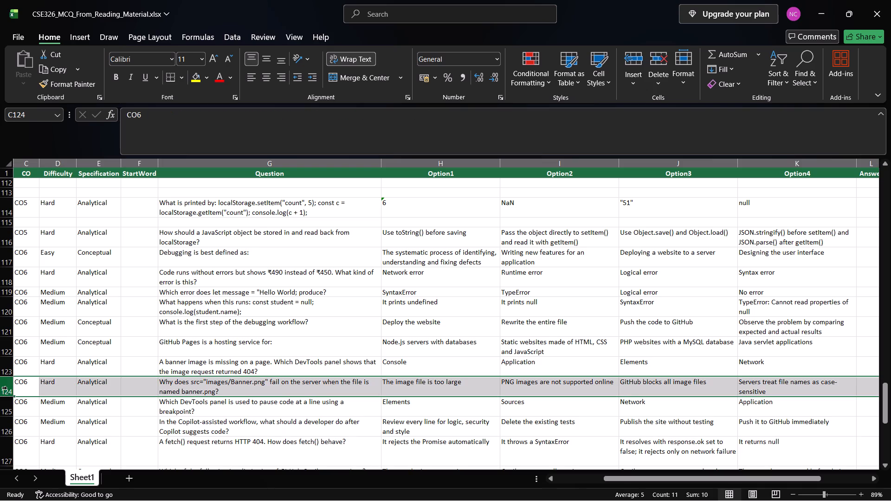
key(Delete)
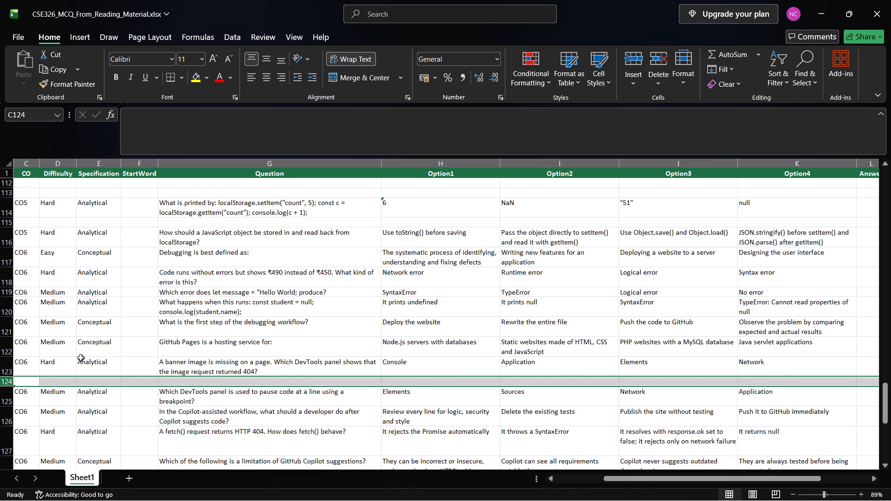
Clear row 123, the question on which DevTools panel shows that the banner image request returned 404.
click(216, 371)
scroll(216, 371, left, 1)
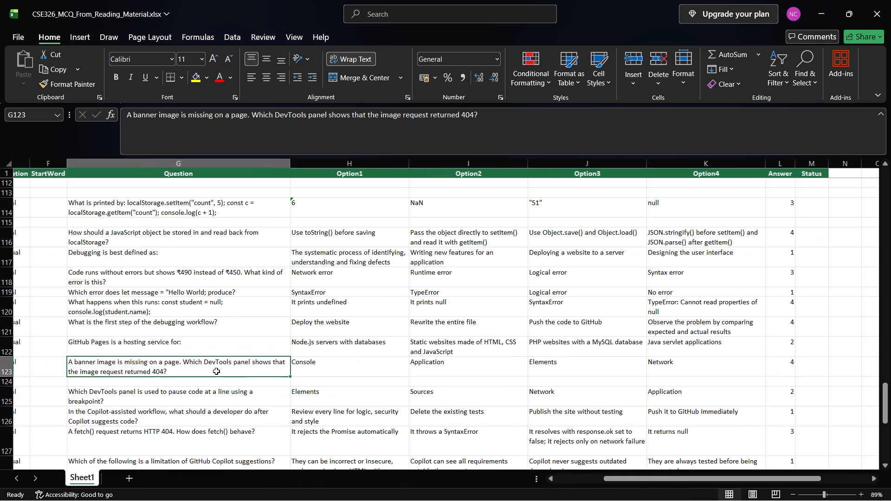
scroll(216, 371, left, 1)
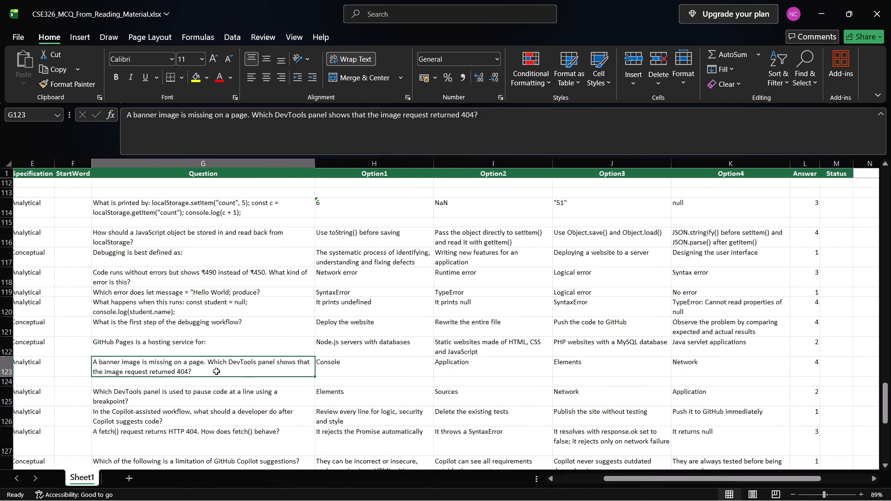
scroll(216, 371, left, 1)
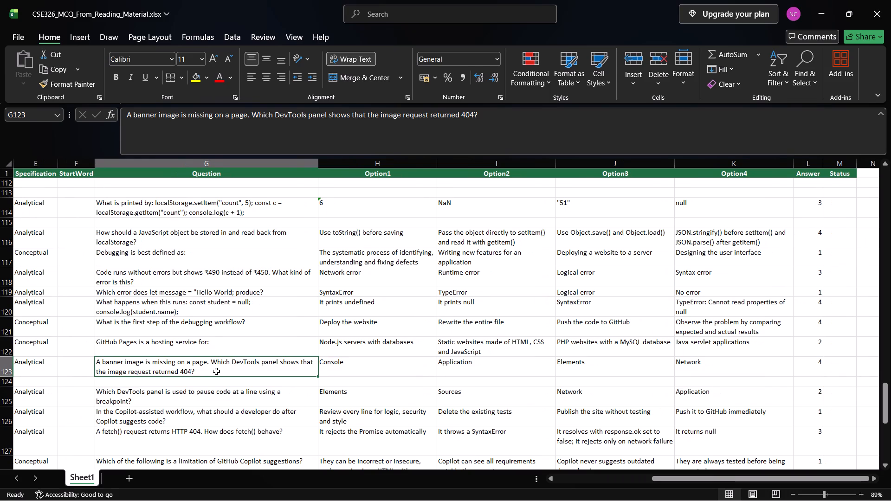
scroll(216, 371, right, 1)
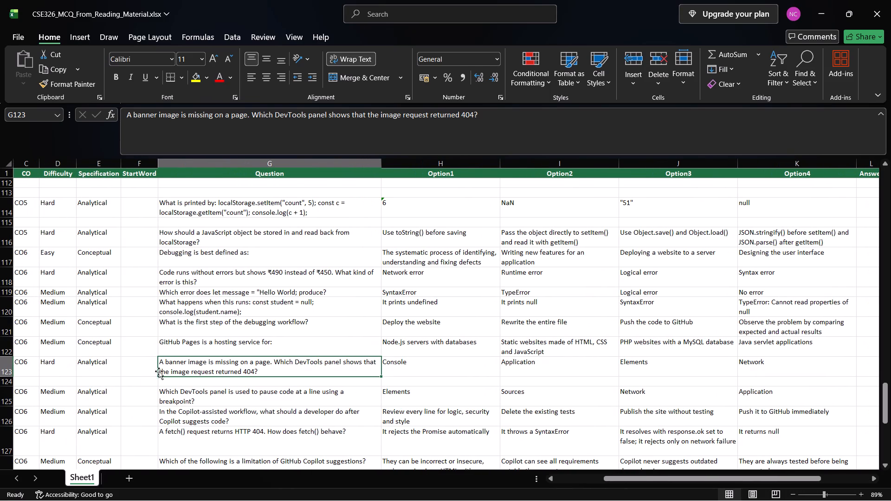
click(7, 366)
key(Delete)
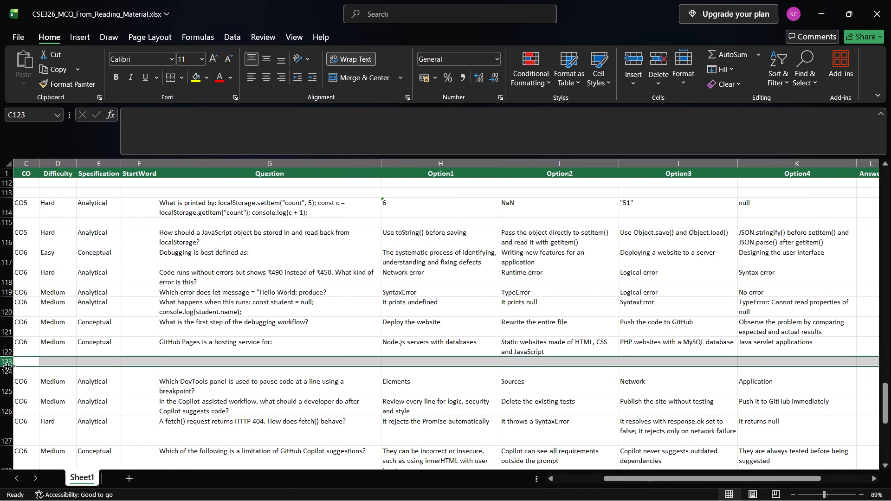
Clear row 128, the question on a limitation of GitHub Copilot suggestions.
scroll(263, 426, down, 1)
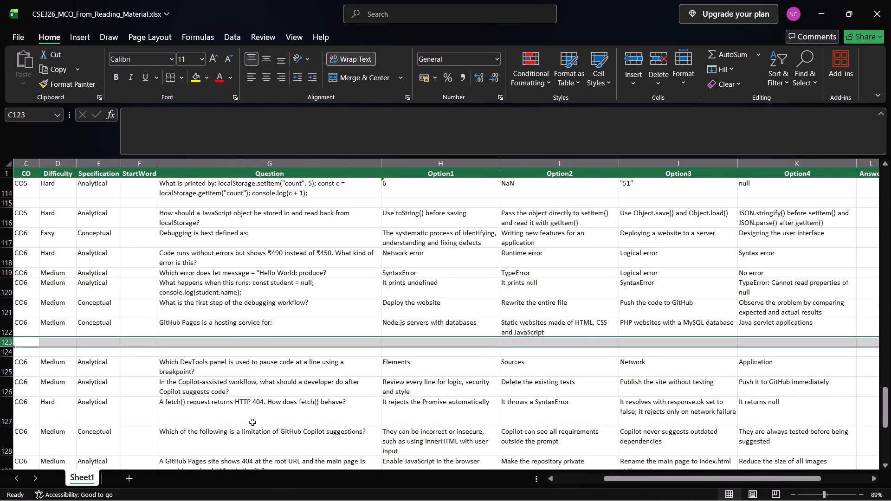
scroll(252, 421, down, 2)
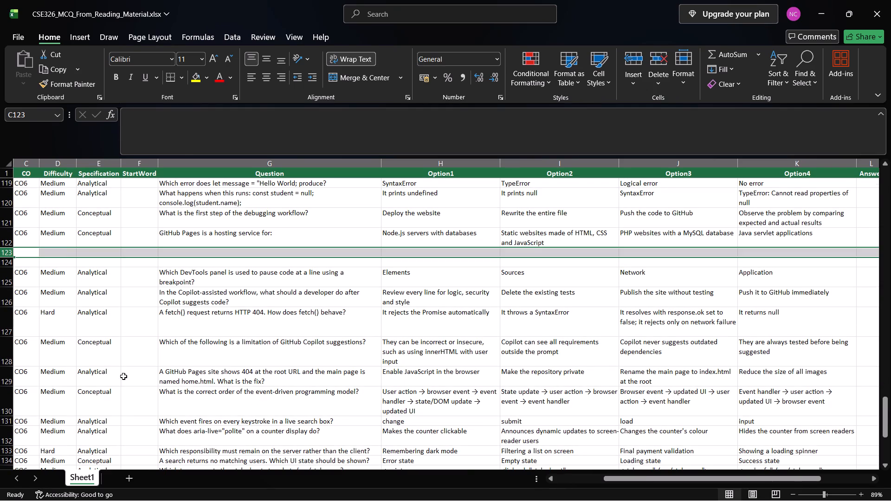
click(6, 347)
scroll(6, 347, down, 1)
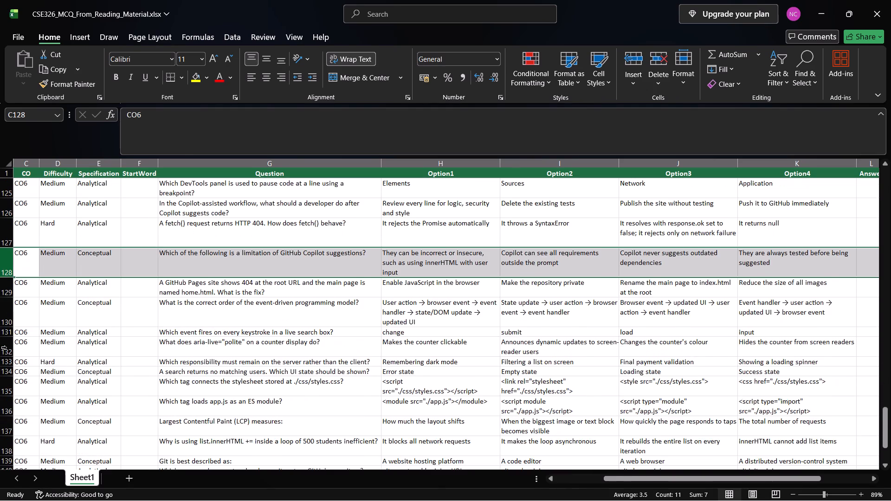
scroll(6, 347, down, 1)
key(Delete)
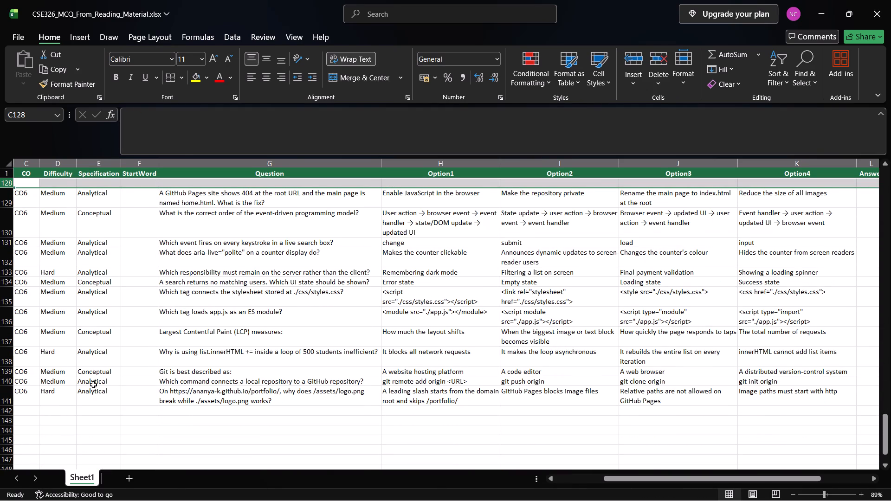
Clear row 141, the question on why /assets/logo.png breaks while ./assets/logo.png works.
click(4, 391)
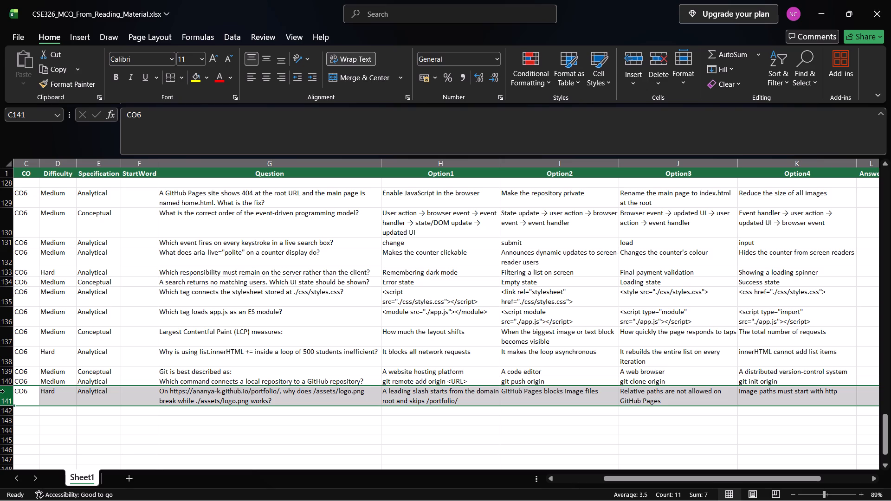
key(Delete)
Check the Git and list.innerHTML questions in rows 139 and 138, and clear row 137, the Largest Contentful Paint question.
click(258, 368)
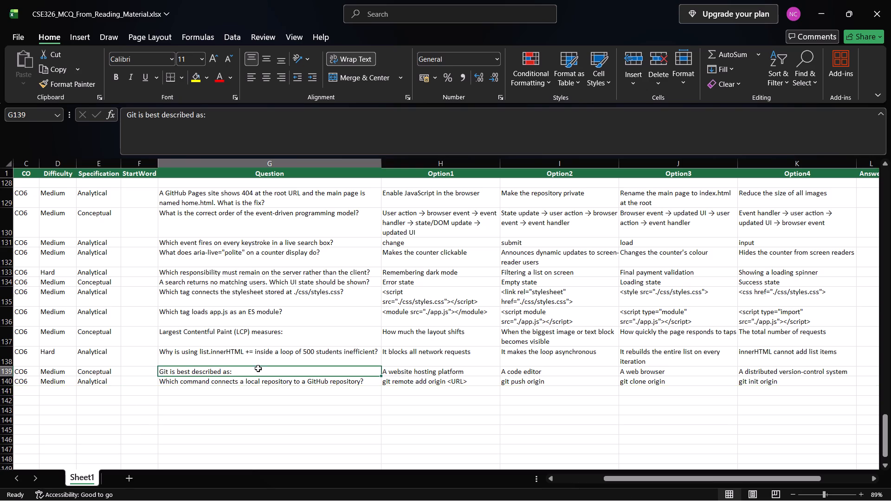
click(272, 358)
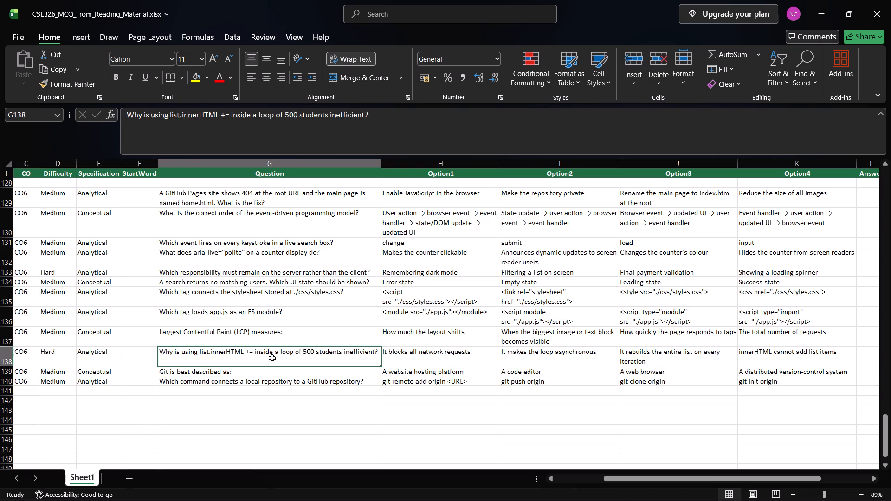
click(270, 336)
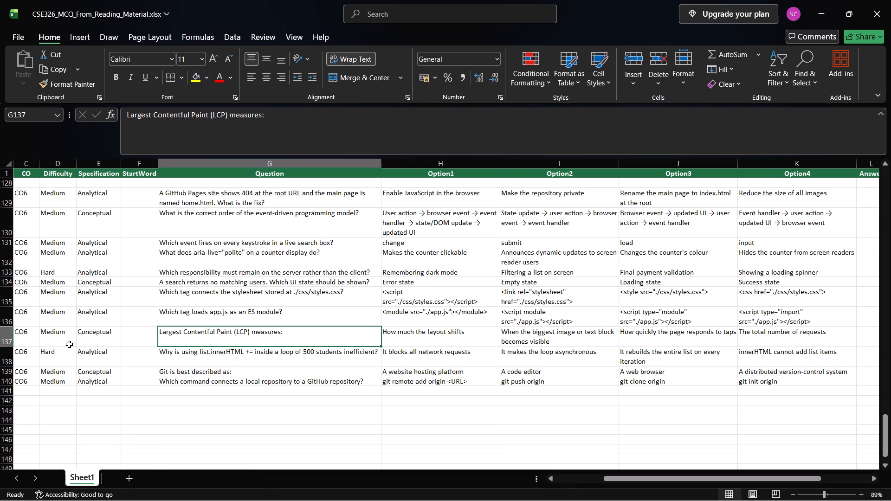
click(7, 335)
key(Delete)
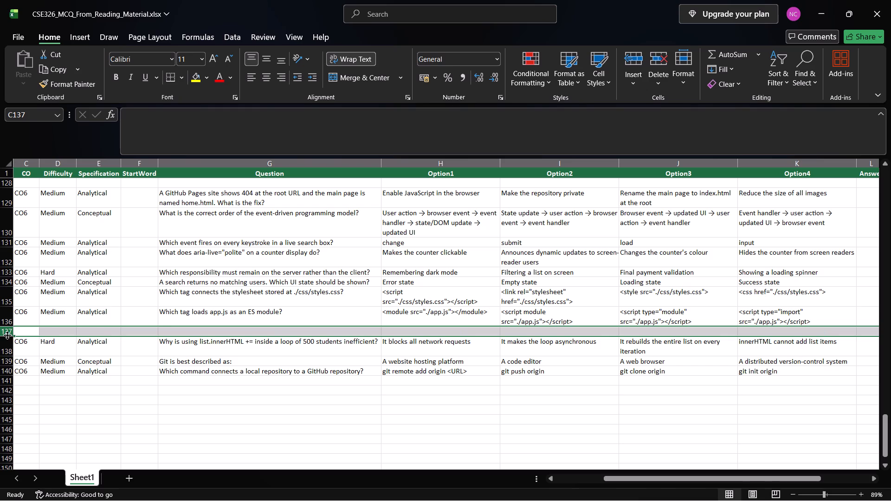
Clear row 136, the question on which tag loads app.js as an ES module.
click(208, 322)
scroll(208, 322, up, 1)
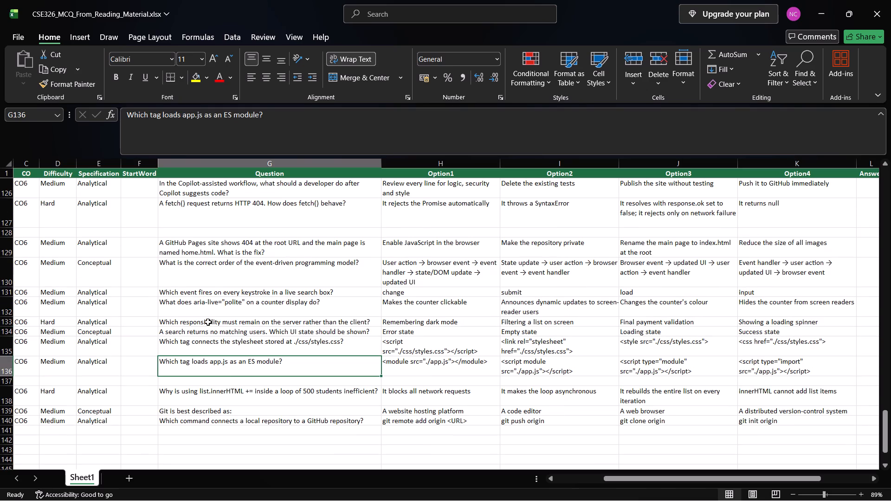
click(10, 364)
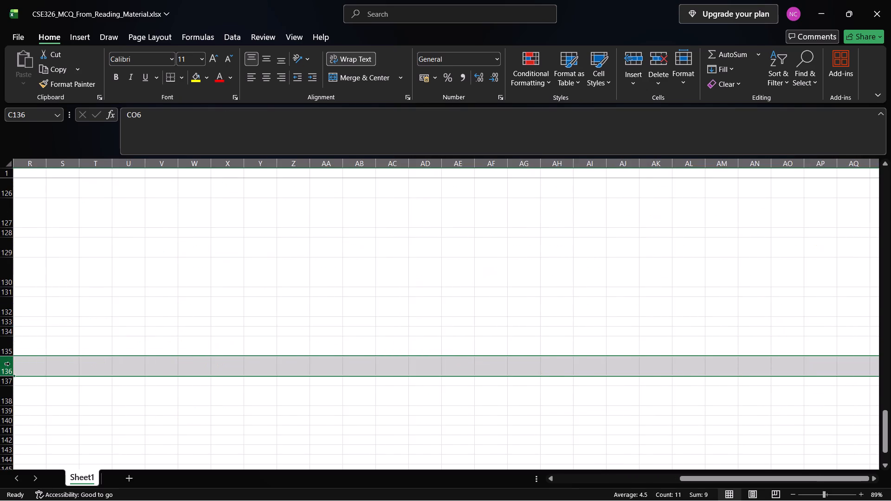
scroll(10, 364, left, 1)
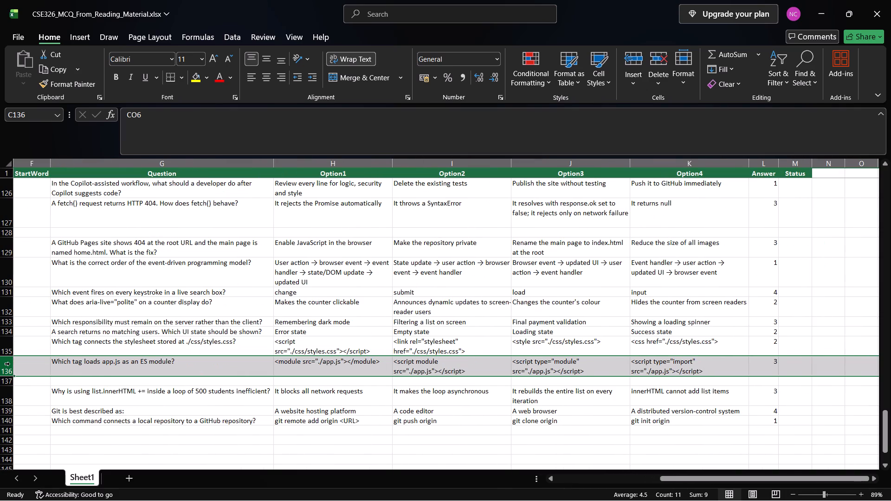
key(Delete)
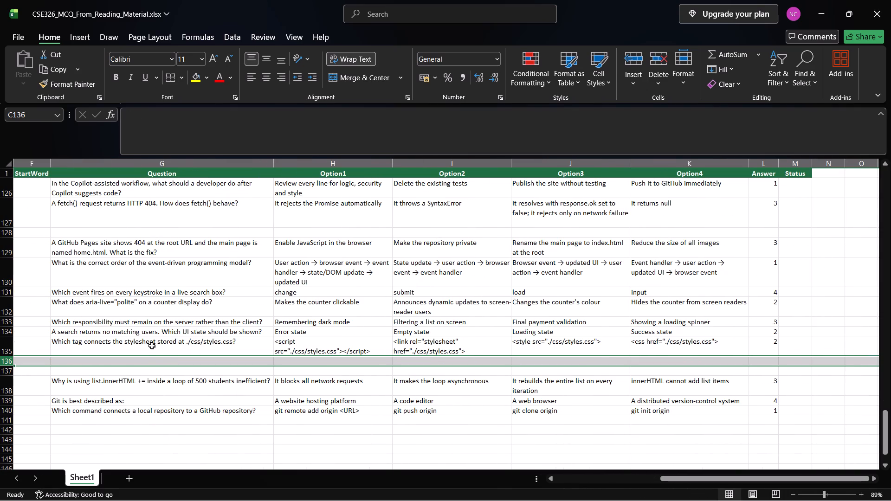
Check the stylesheet tag question in row 135, and clear row 134, the question on the UI state for no matching users.
click(152, 346)
scroll(152, 346, right, 1)
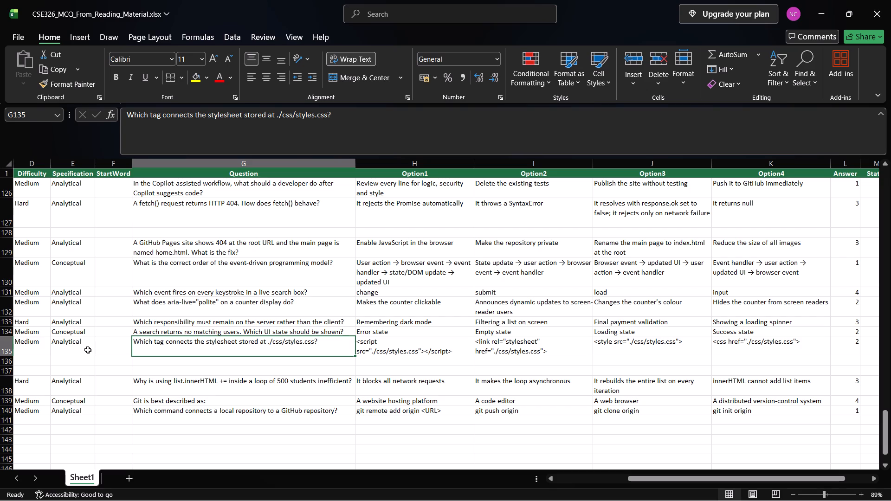
click(161, 331)
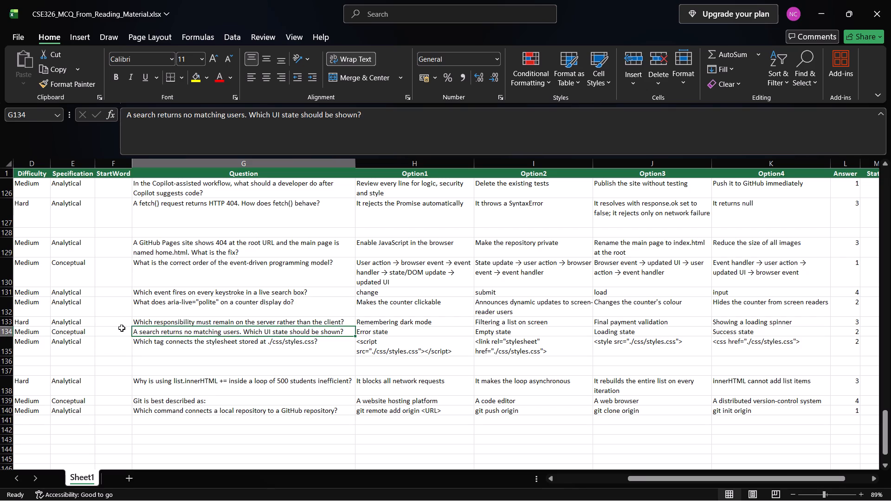
click(6, 331)
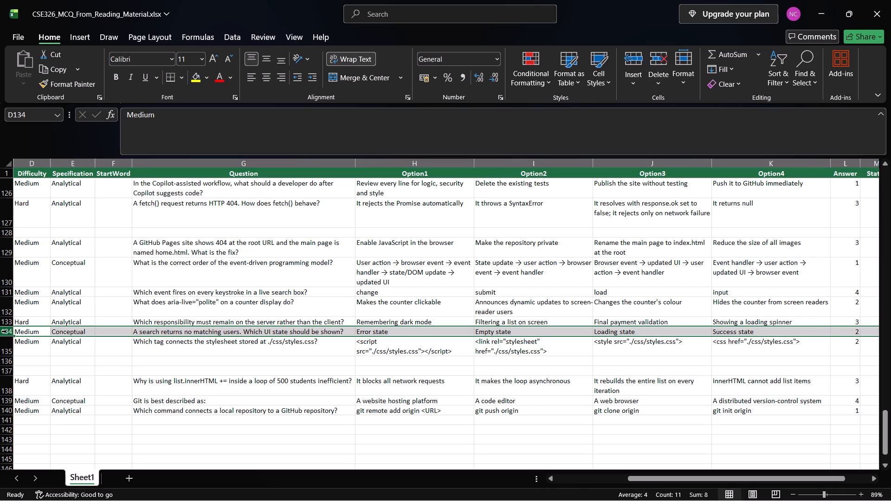
key(Delete)
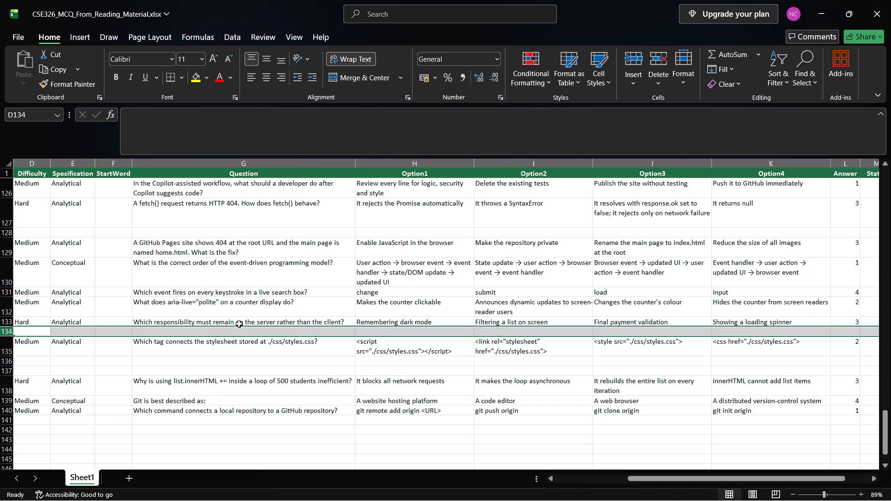
Check the server responsibility question in row 133, and clear row 132, the aria-live="polite" question.
click(239, 324)
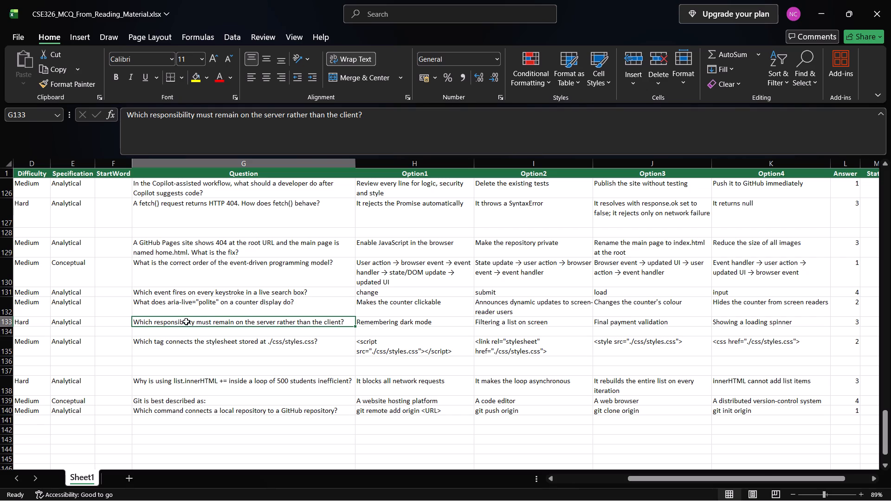
click(157, 303)
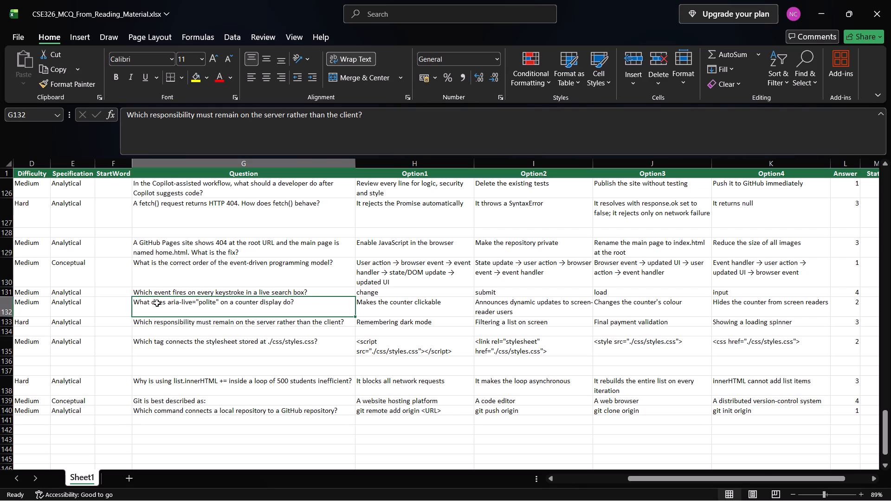
click(10, 306)
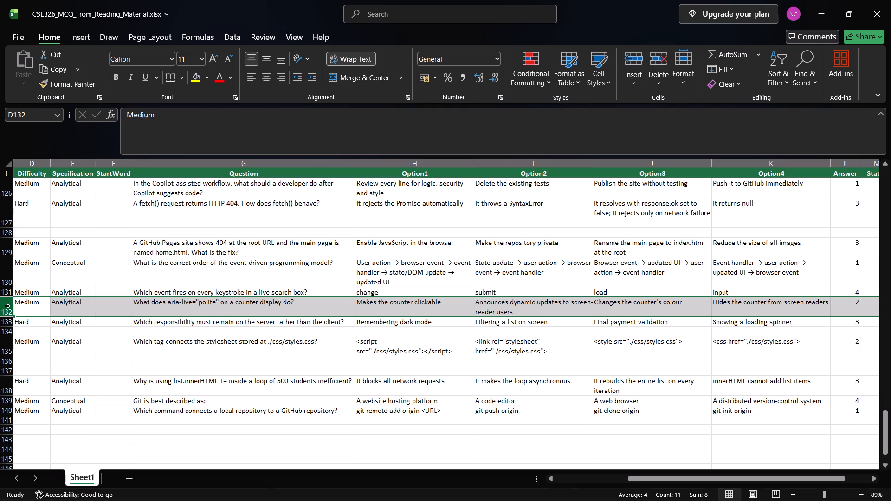
key(Delete)
Clear row 131, the question on which event fires on every keystroke in a live search box.
click(190, 297)
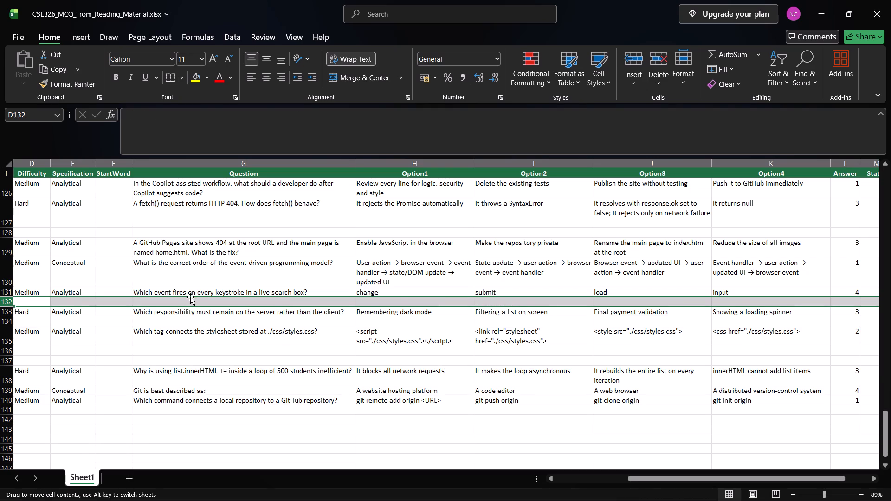
click(195, 293)
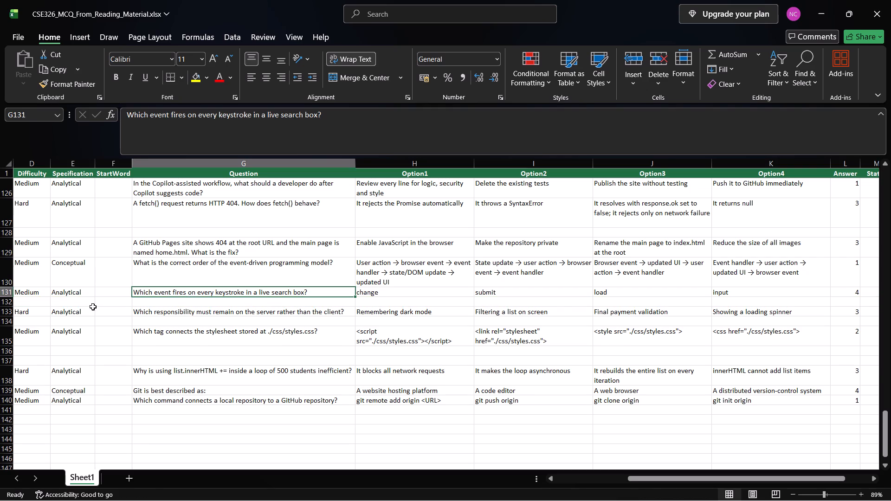
click(1, 294)
key(Delete)
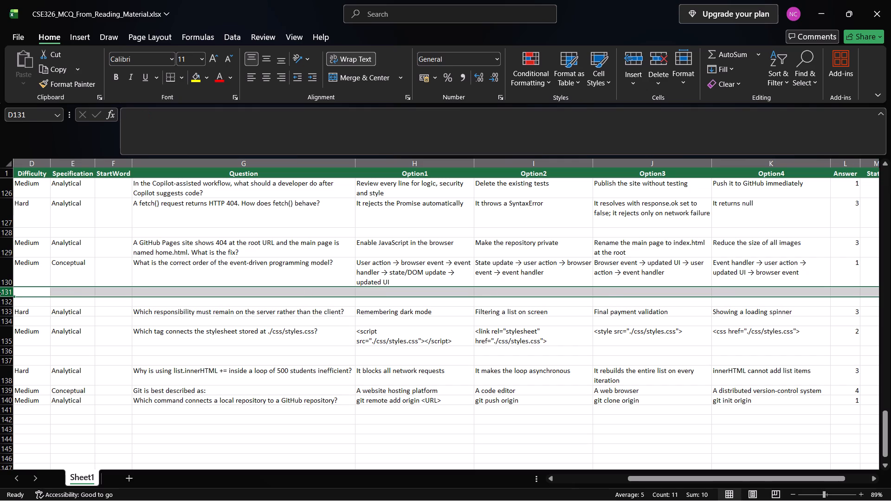
Clear row 130, the question on the correct order of the event-driven programming model.
click(181, 282)
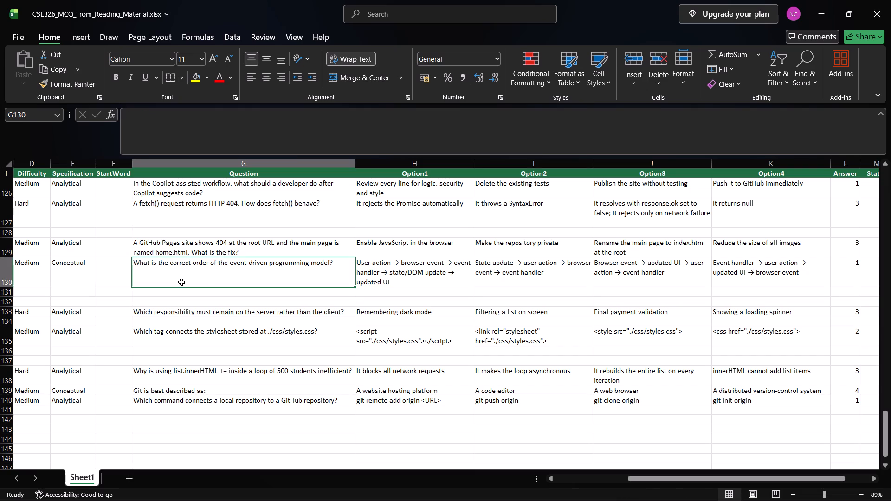
click(6, 270)
key(Delete)
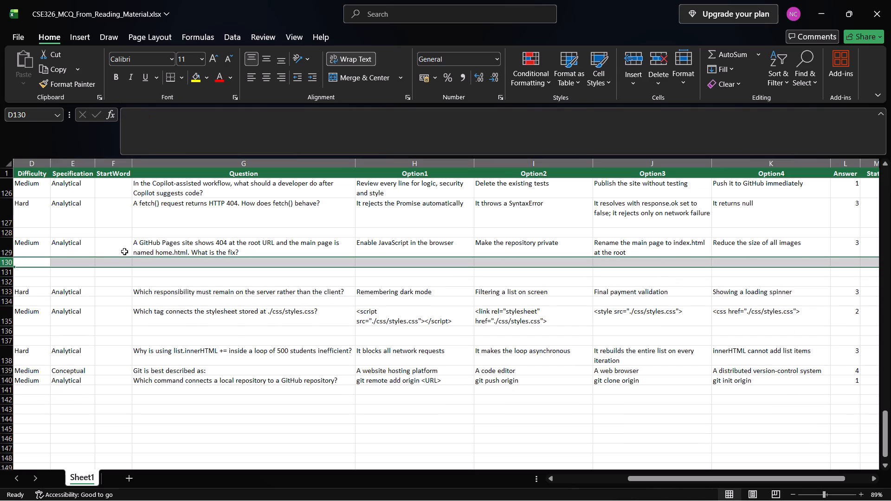
click(193, 250)
scroll(231, 274, up, 1)
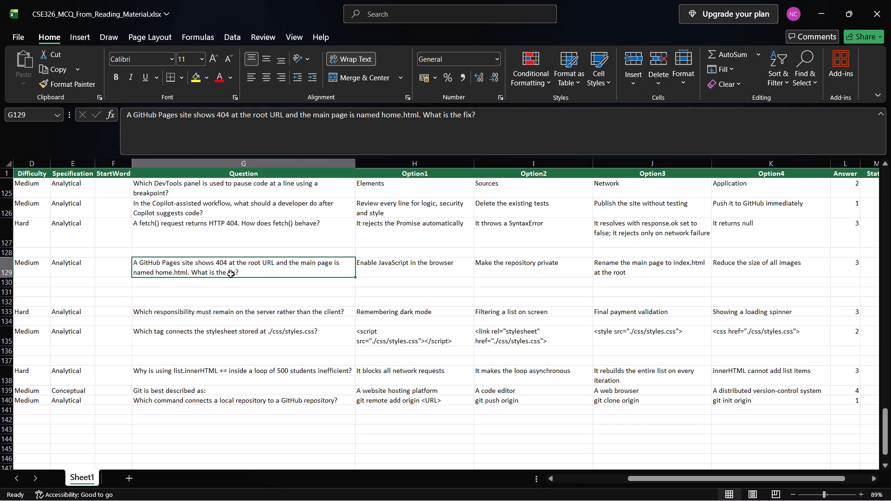
scroll(264, 307, up, 1)
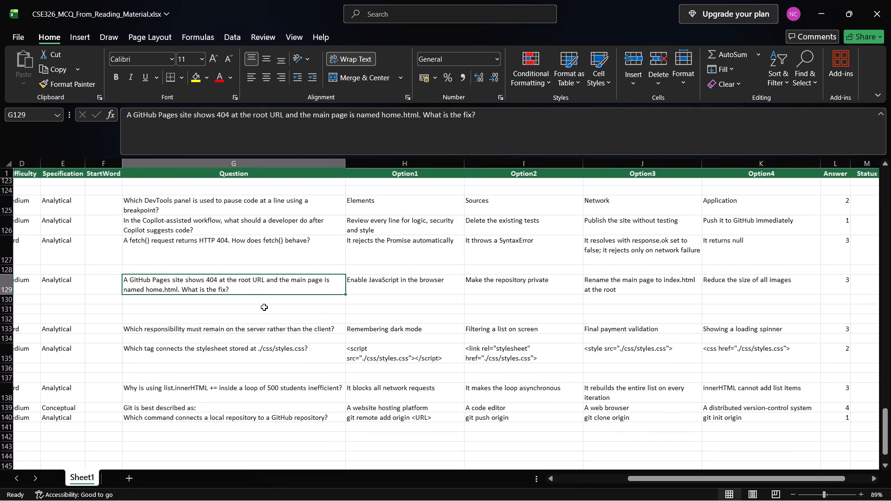
scroll(264, 307, up, 2)
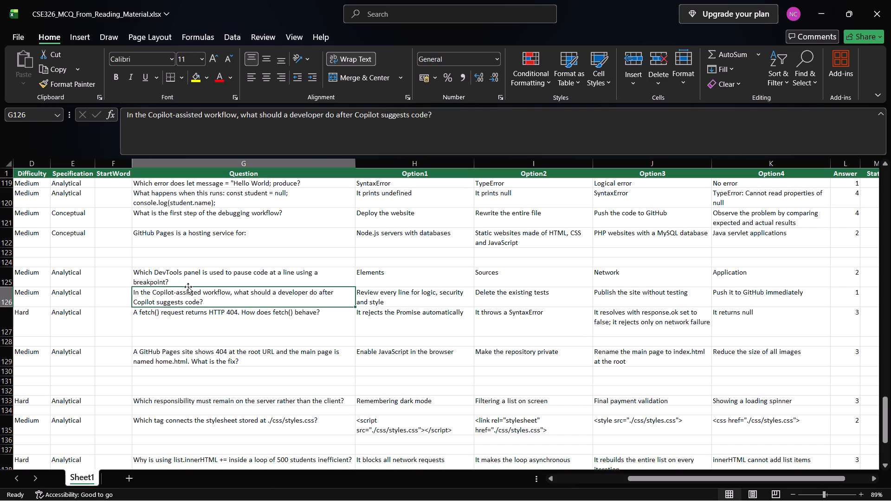
Examine the DevTools breakpoint question in row 125 and the questions below it to the end of the list.
click(181, 276)
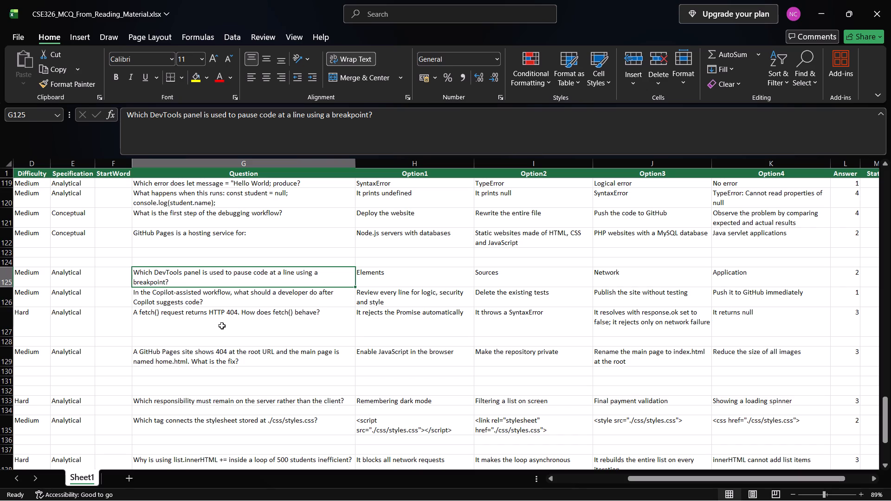
scroll(222, 326, down, 2)
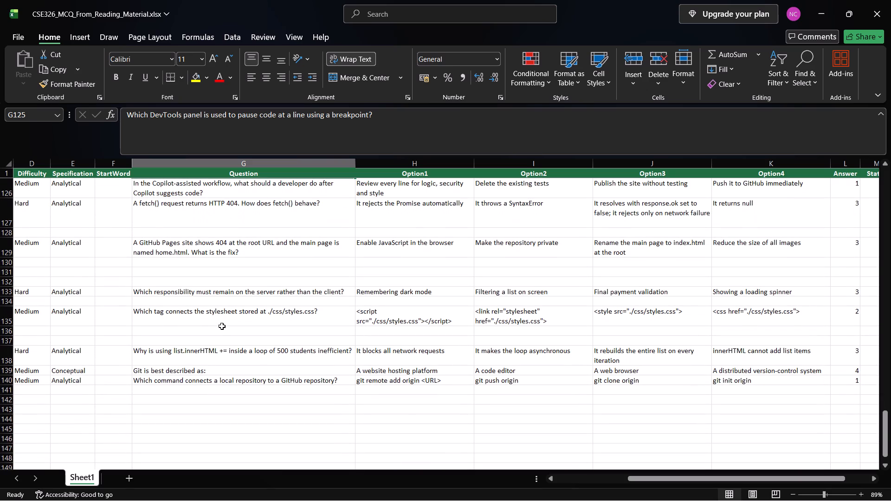
Add a filter to the Question column and show only the rows where the question is blank.
scroll(222, 326, up, 9)
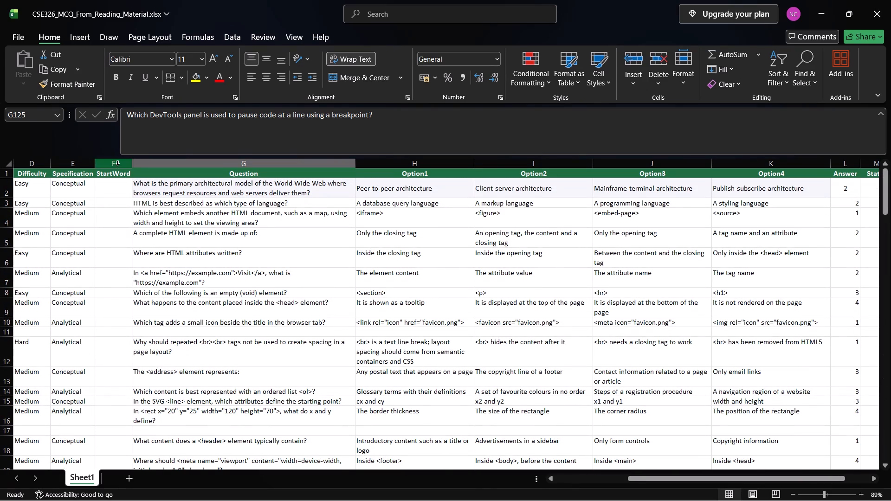
click(213, 165)
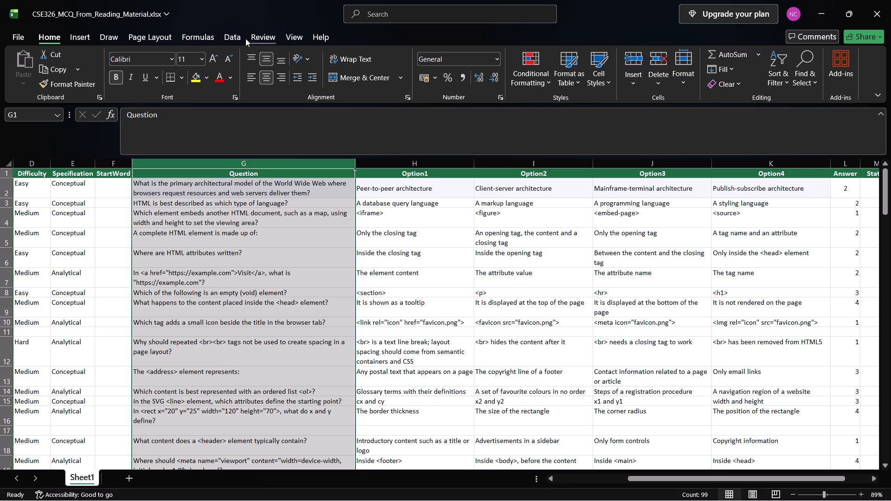
click(235, 37)
click(407, 66)
click(393, 64)
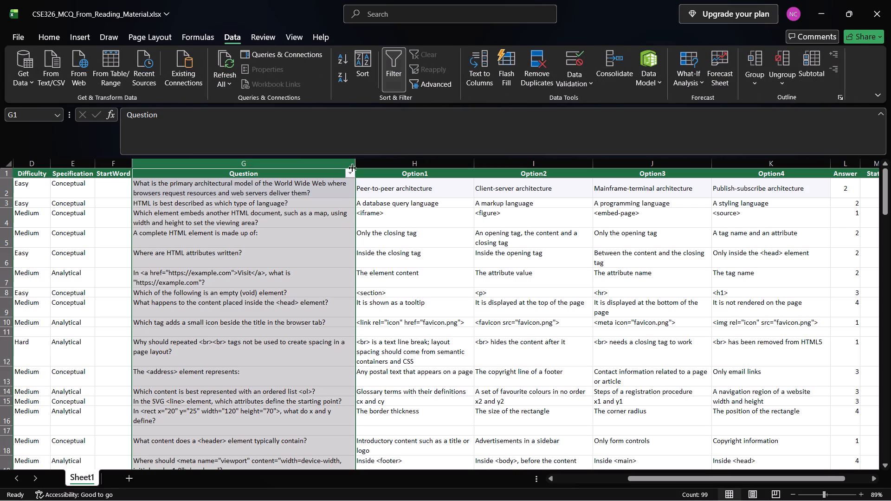
click(341, 194)
click(349, 175)
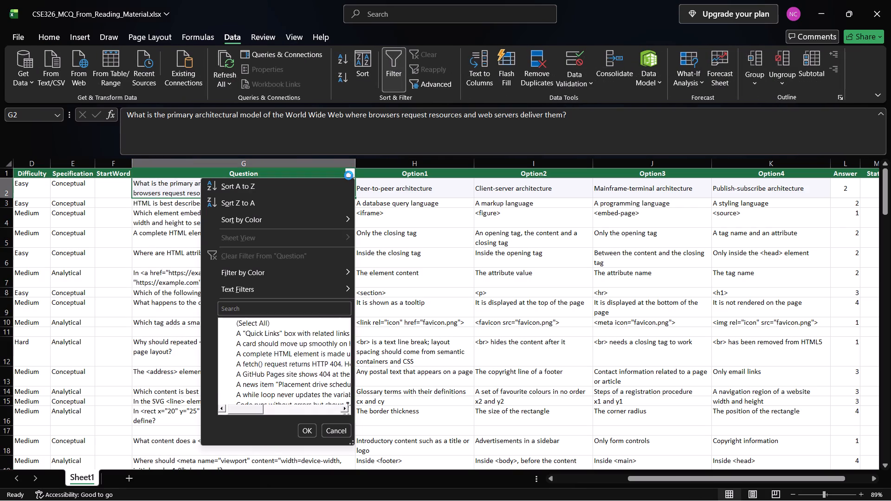
click(248, 324)
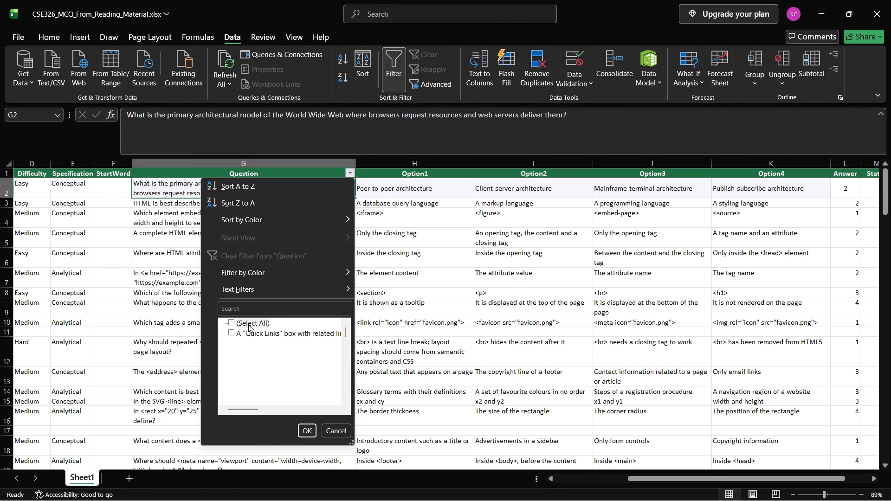
scroll(248, 324, down, 9)
click(239, 394)
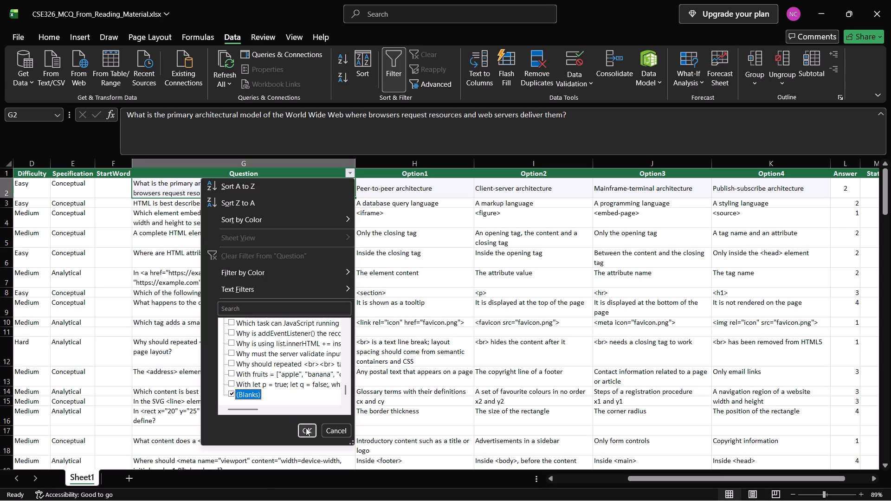
click(306, 428)
Delete all the filtered blank rows, from row 11 through row 150, as entire sheet rows.
scroll(281, 317, up, 1)
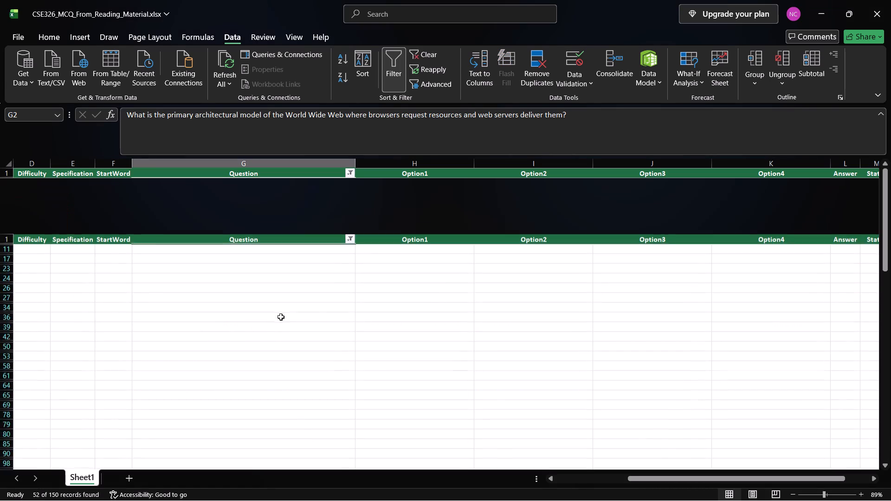
scroll(281, 317, up, 1)
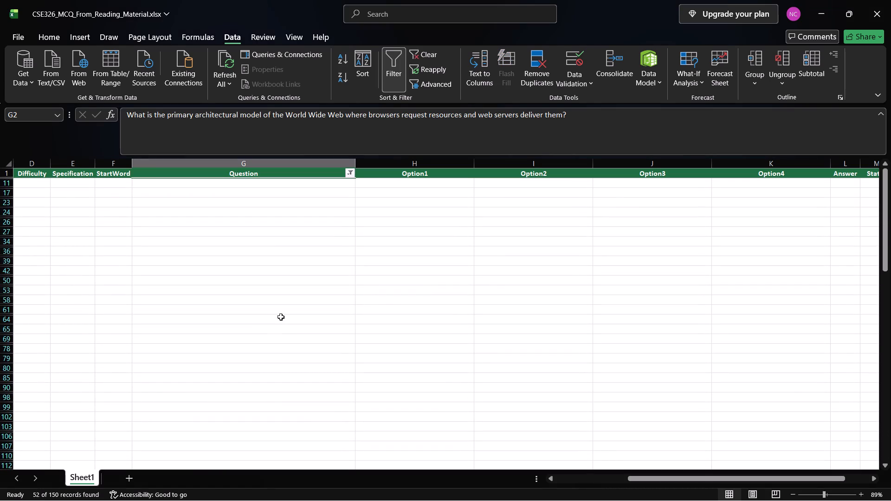
drag(271, 182, 282, 431)
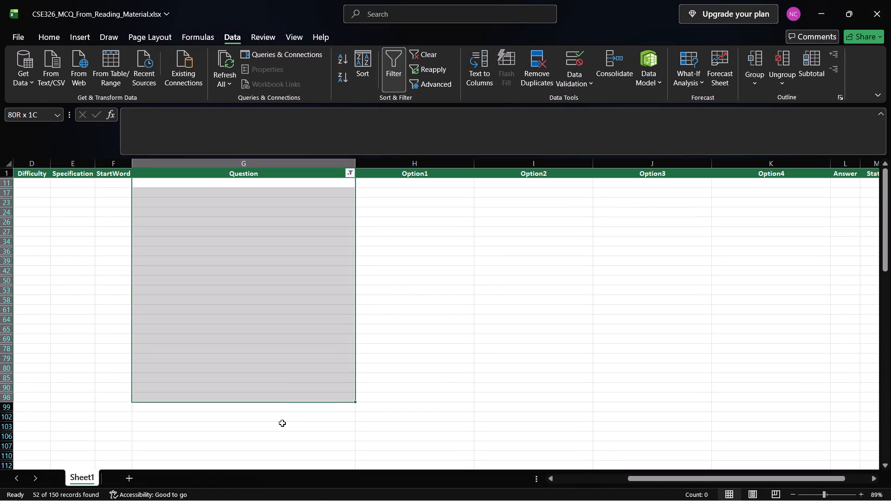
drag(282, 431, 317, 500)
right_click(232, 262)
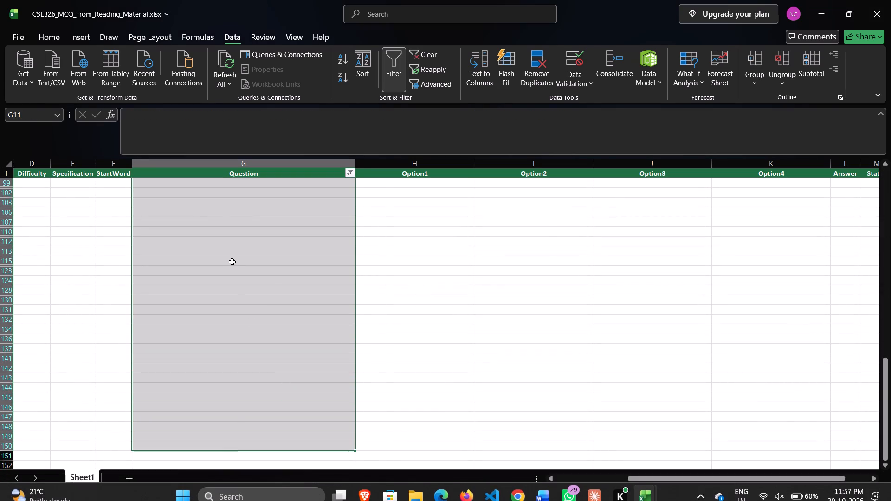
click(283, 266)
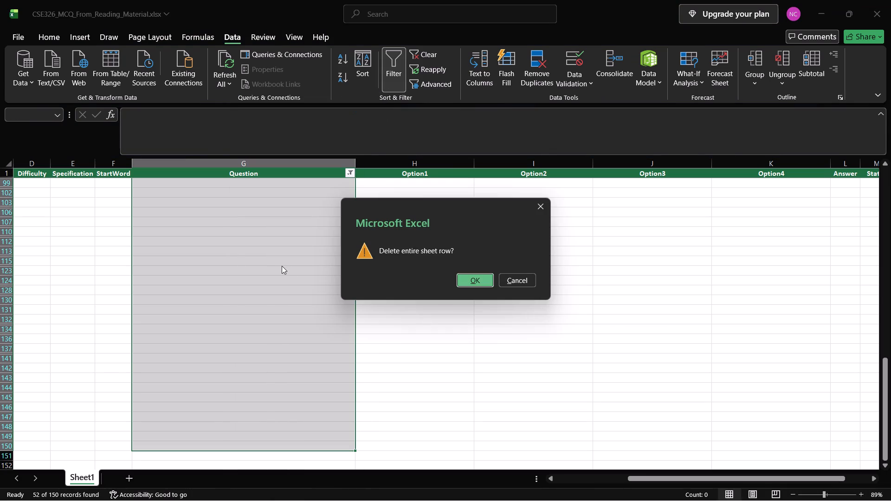
click(468, 280)
click(405, 289)
Change the Question column filter to show every question and exclude the blanks.
scroll(405, 289, up, 4)
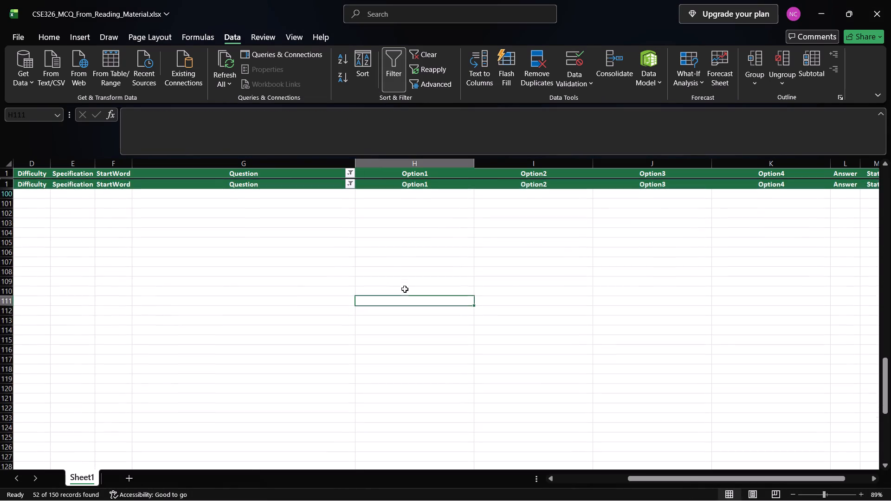
click(348, 174)
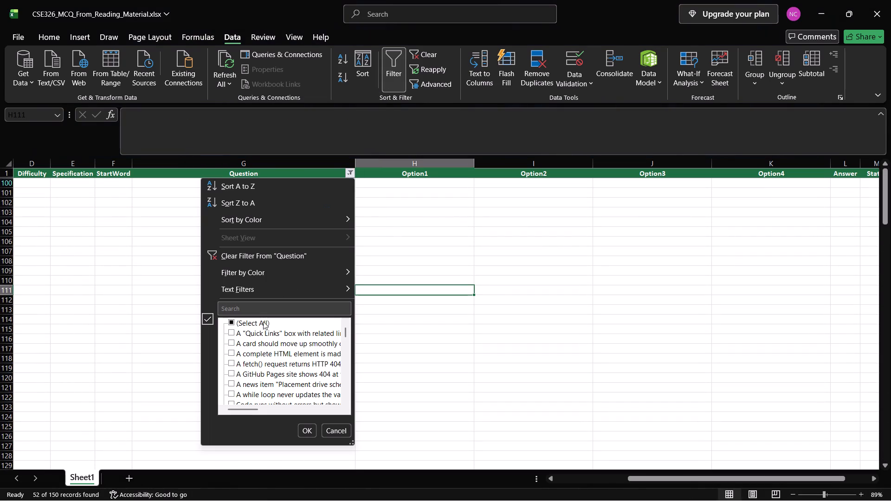
click(251, 323)
scroll(261, 373, down, 5)
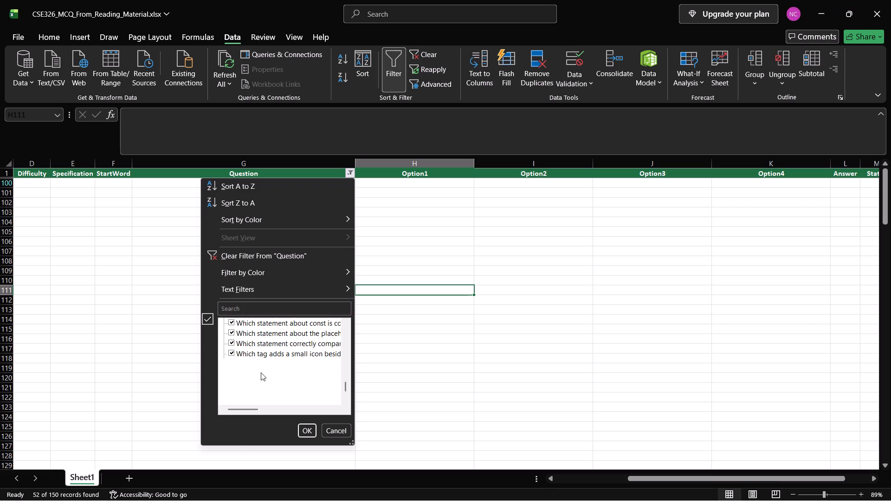
click(231, 394)
click(303, 429)
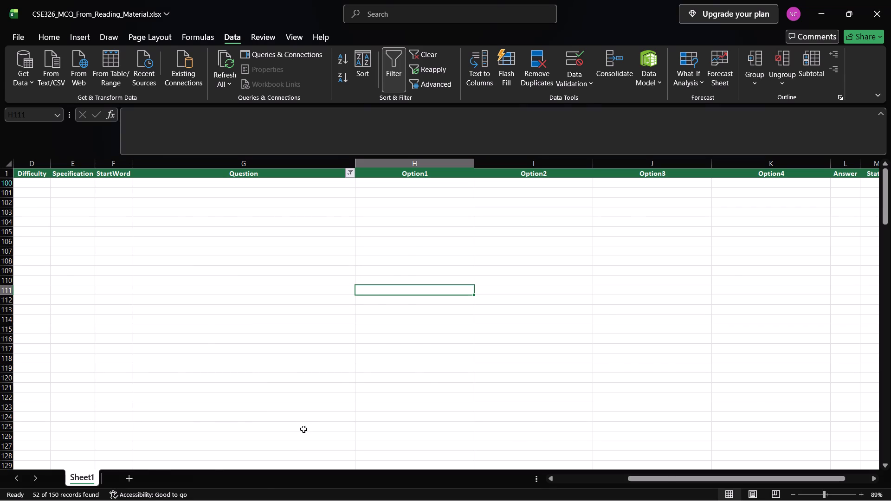
Count the remaining CO1 questions and the remaining CO2 questions by selecting each group's cells in the CO column.
scroll(296, 364, right, 3)
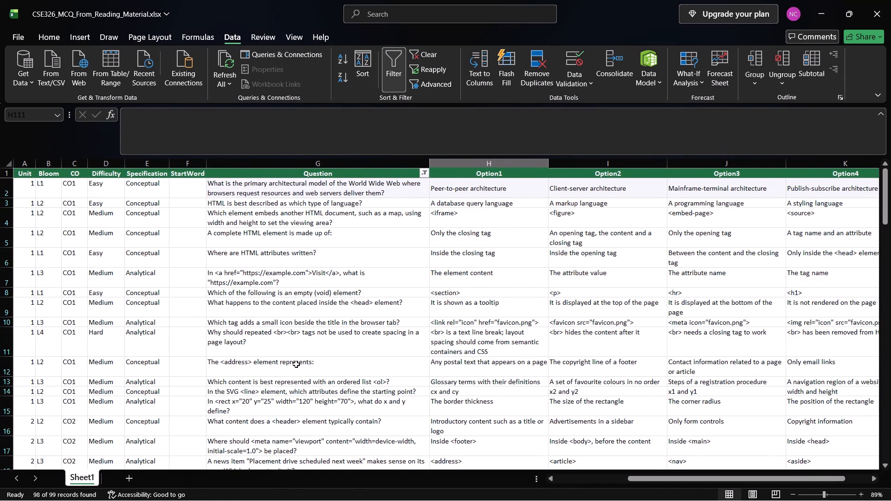
drag(73, 189, 84, 334)
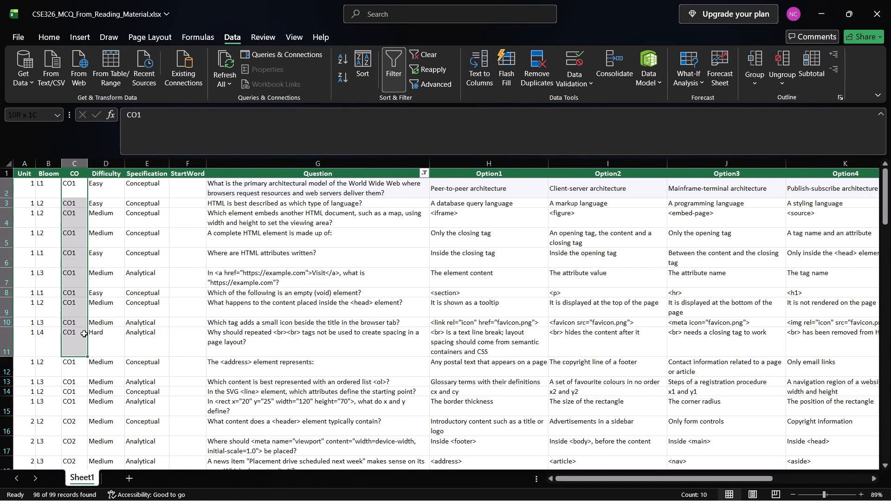
drag(84, 334, 72, 402)
scroll(72, 402, down, 3)
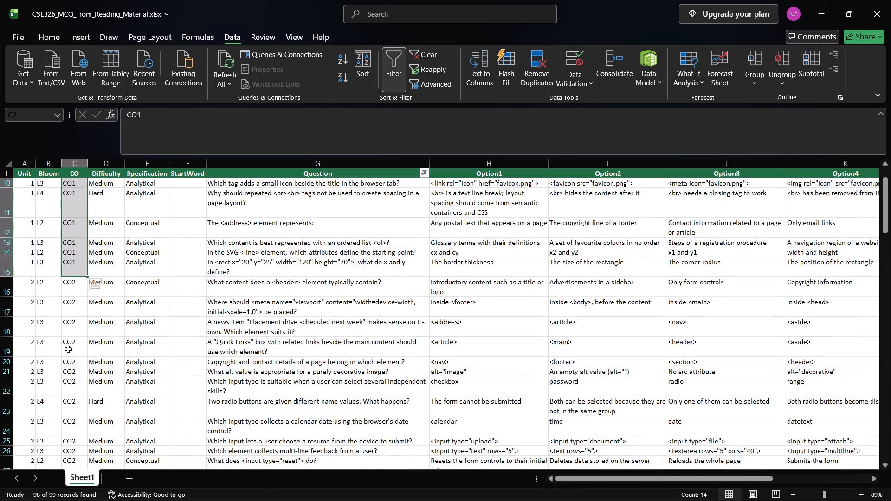
drag(70, 288, 66, 466)
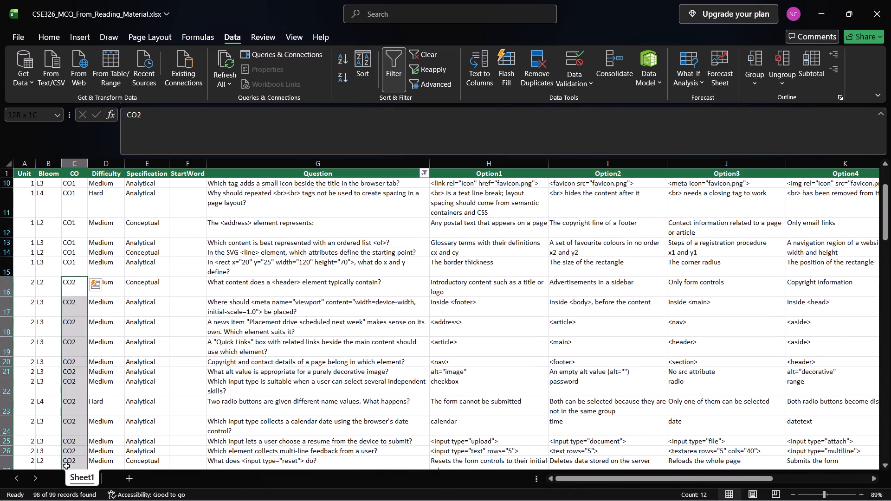
drag(66, 466, 69, 482)
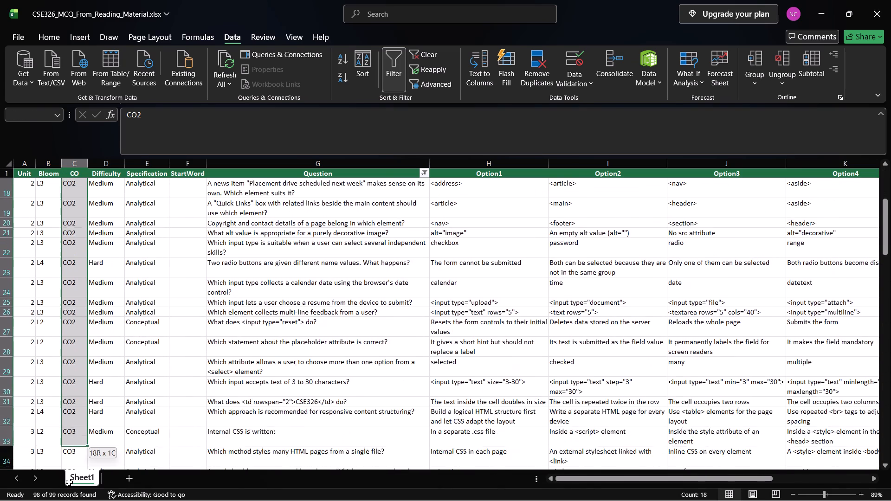
drag(69, 482, 73, 331)
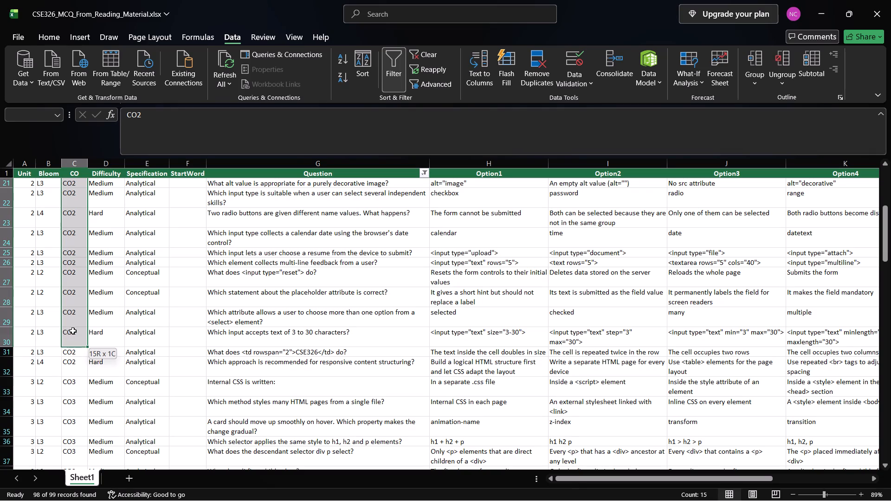
drag(73, 331, 75, 363)
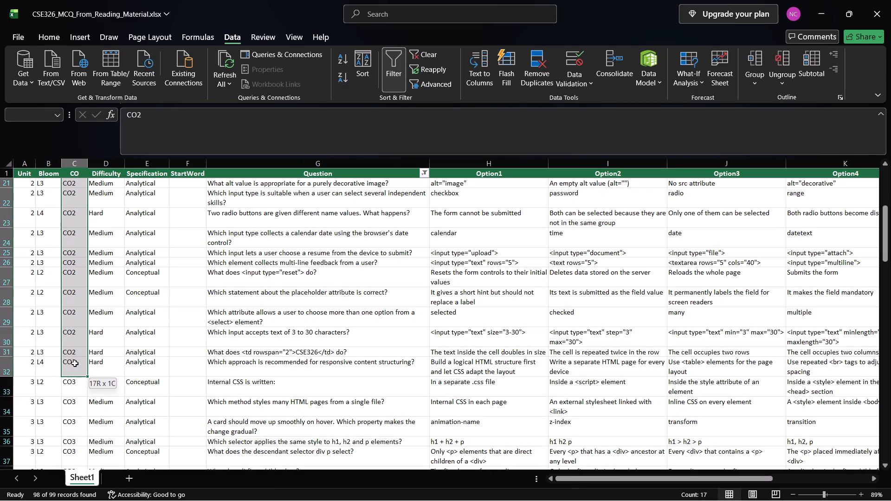
drag(75, 363, 75, 364)
Count the remaining CO3 questions and the remaining CO4 questions by selecting each group's cells in the CO column.
scroll(75, 364, down, 1)
drag(72, 309, 68, 295)
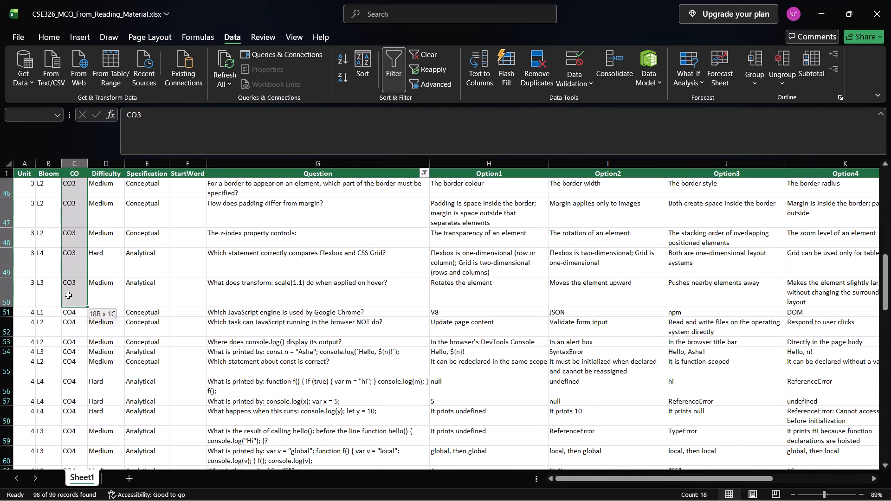
drag(68, 295, 68, 294)
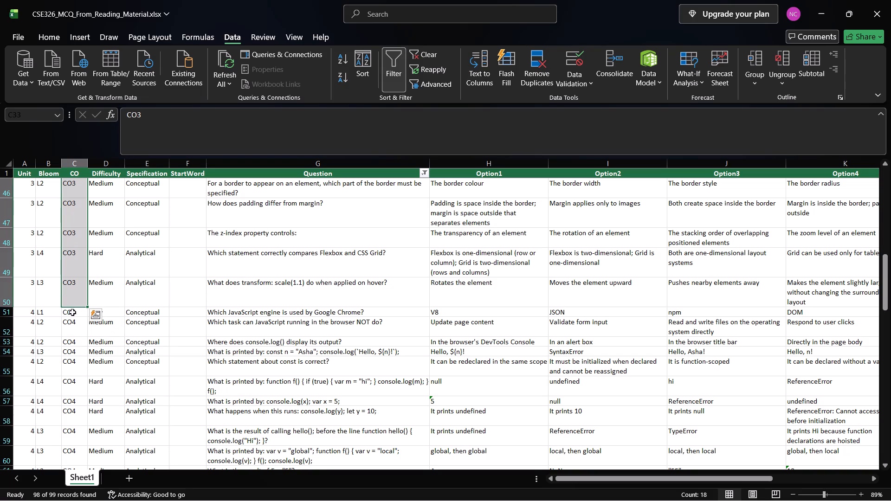
drag(73, 314, 72, 365)
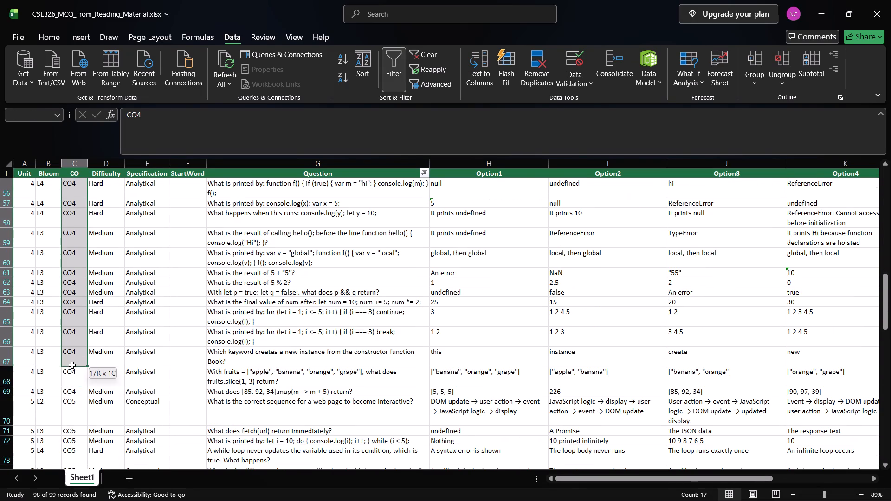
drag(72, 365, 77, 390)
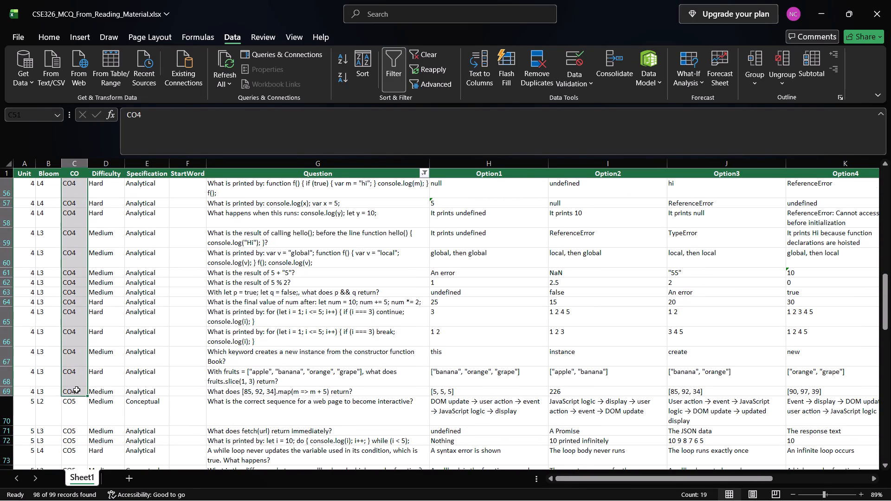
Count the remaining CO5 questions and the remaining CO6 questions by selecting each group's cells in the CO column.
scroll(77, 390, down, 1)
drag(74, 363, 76, 500)
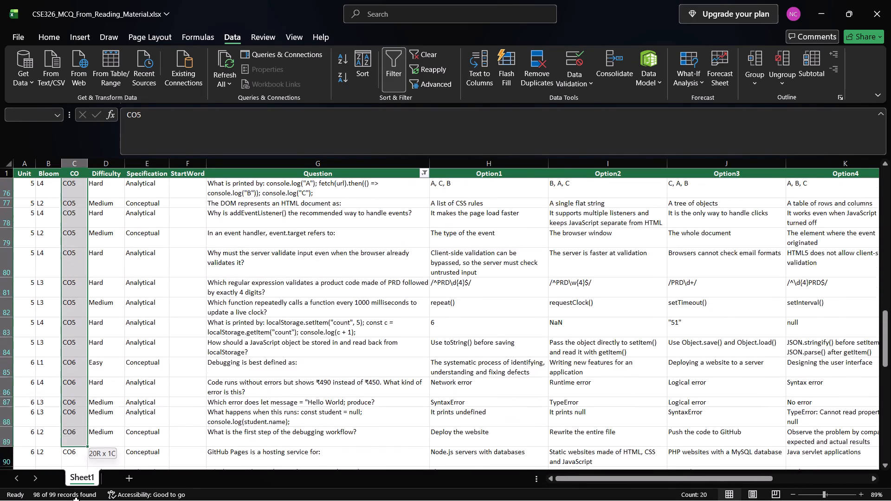
drag(76, 500, 78, 217)
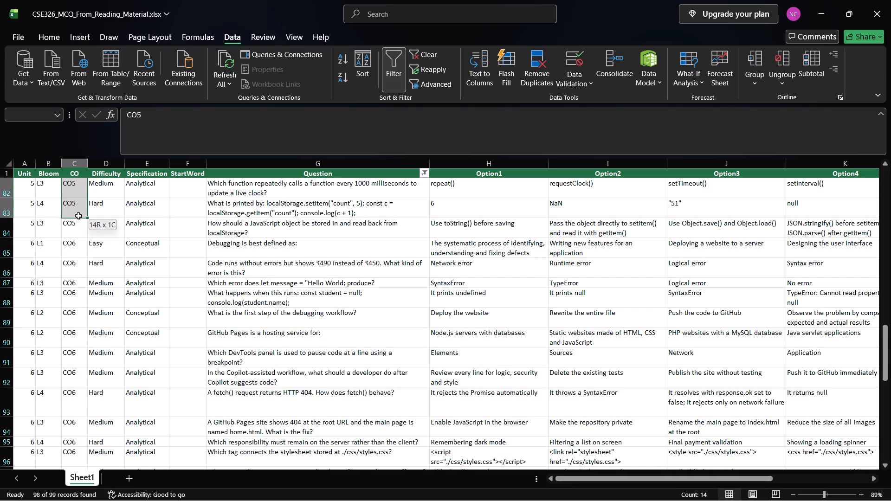
drag(78, 217, 79, 227)
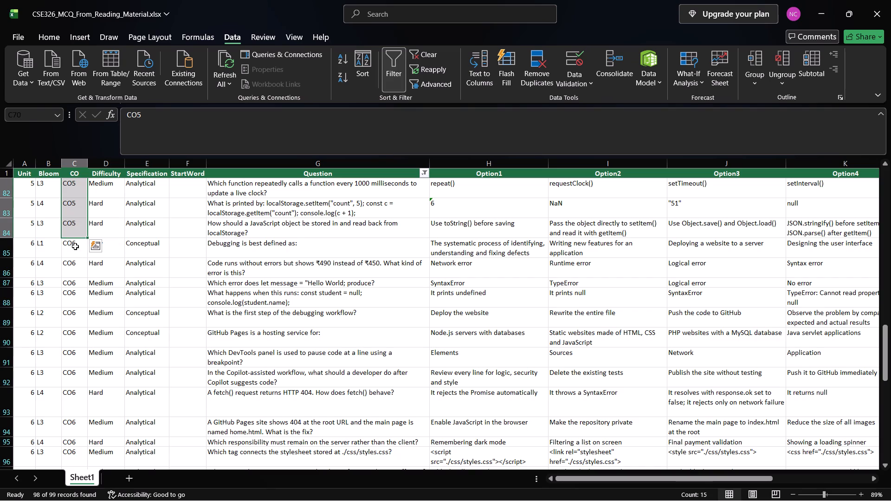
drag(75, 245, 75, 460)
scroll(75, 460, down, 1)
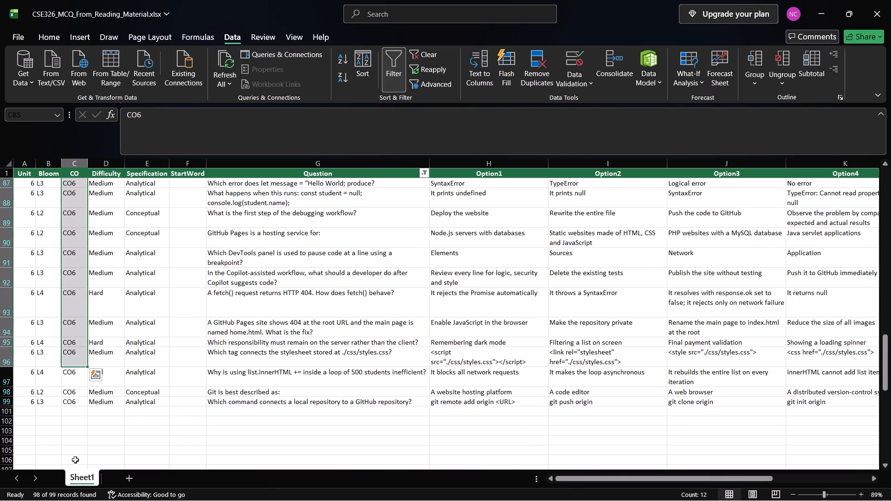
key(shift+Down)
key(shift+Down)
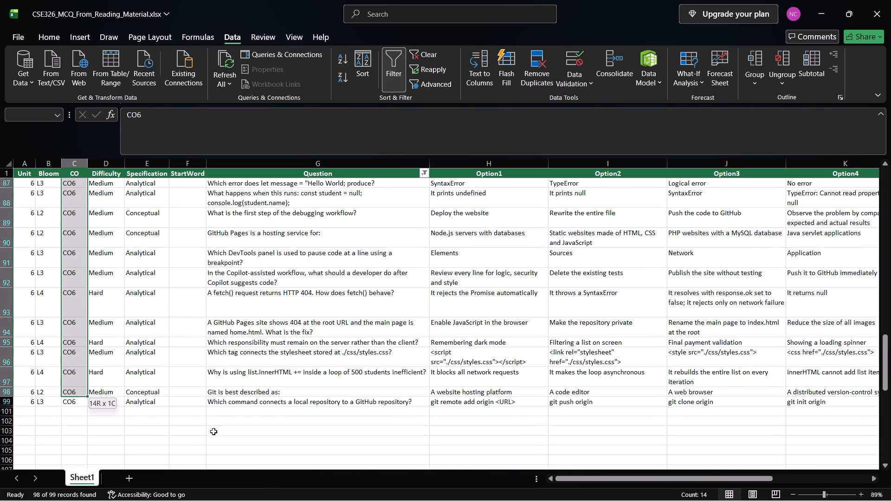
key(shift+Down)
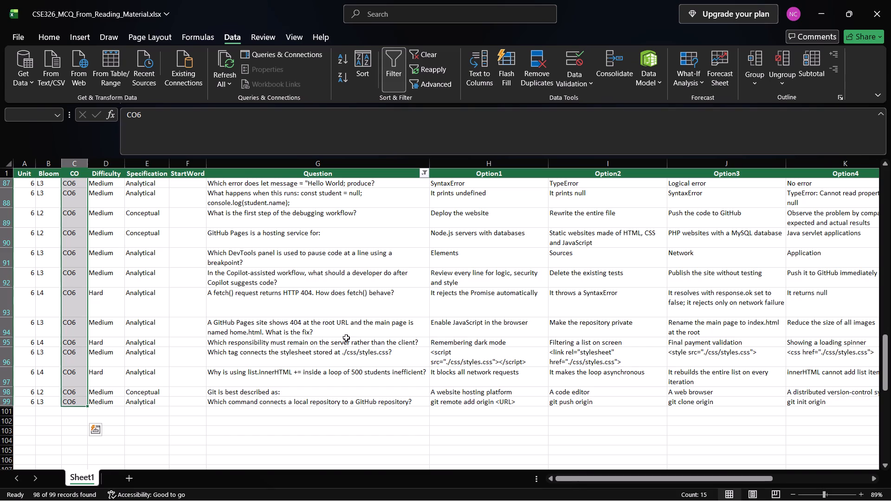
Recount the remaining CO5 questions by selecting that group's cells in the CO column.
scroll(391, 337, up, 3)
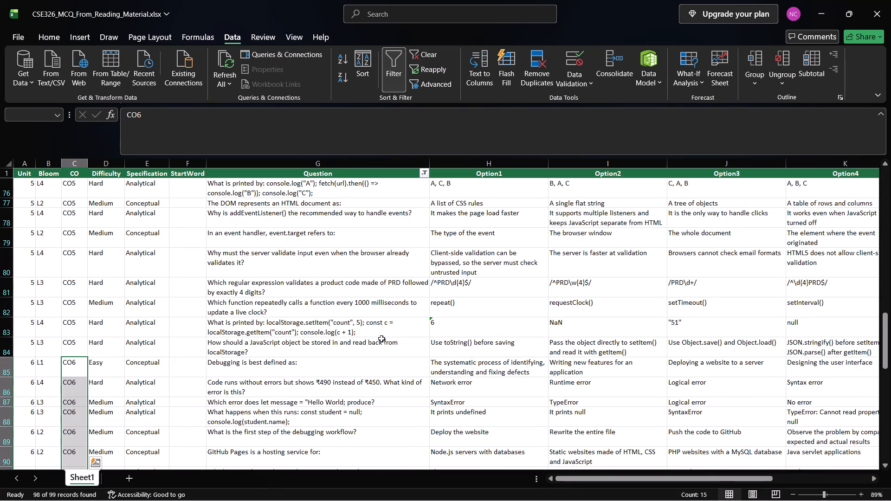
click(67, 347)
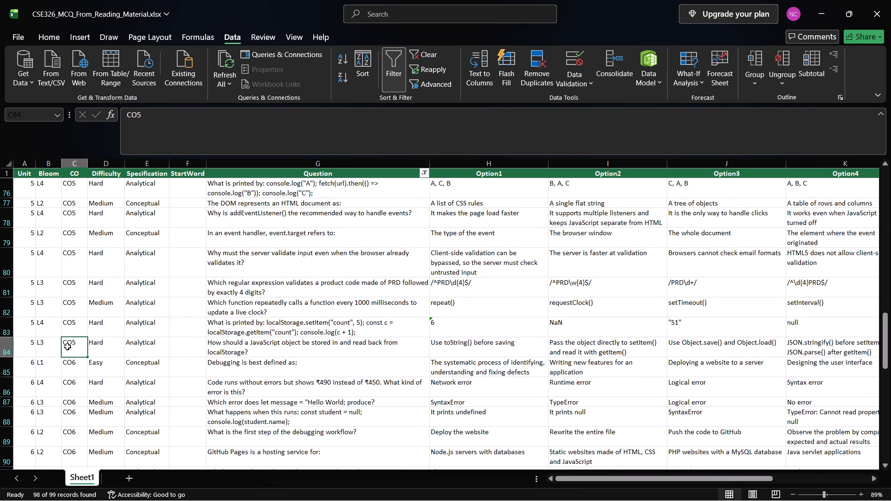
key(shift+Up)
key(shift+Up)
key(shift+Up)
key(shift+Up)
key(shift+Up)
key(shift+Up)
key(shift+Up)
key(shift+Up)
key(shift+Up)
key(shift+Up)
key(shift+Up)
key(shift+Up)
key(shift+Up)
key(shift+Up)
key(shift+Up)
key(shift+Up)
key(shift+Down)
key(shift+Down)
key(shift+Down)
key(shift+Down)
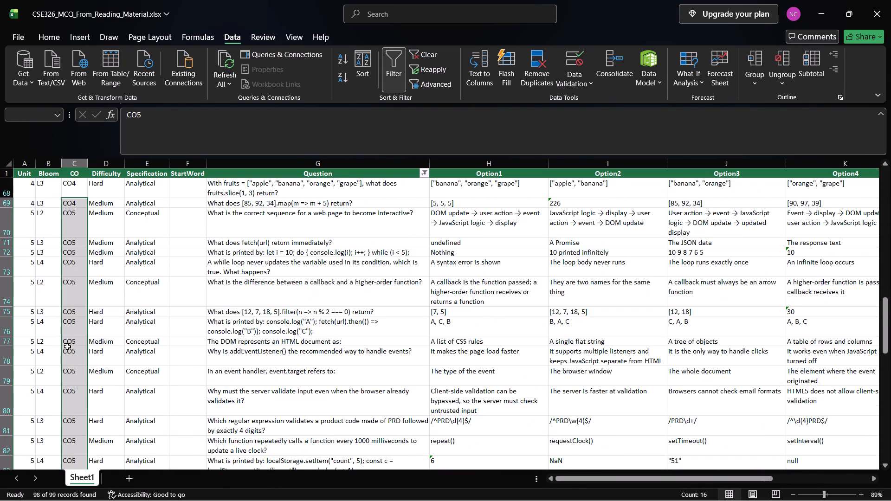
key(shift+Up)
key(shift+Up)
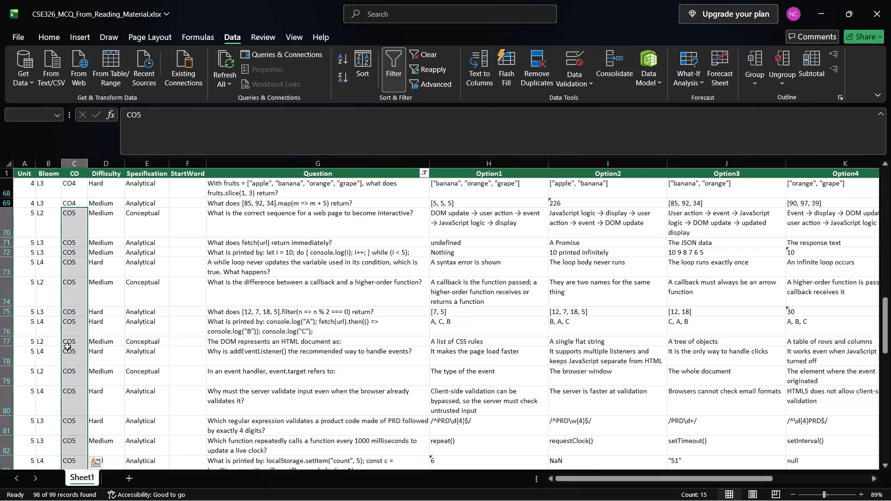
Recount the remaining CO4 questions by selecting that group's cells in the CO column.
scroll(67, 347, up, 2)
scroll(94, 291, up, 2)
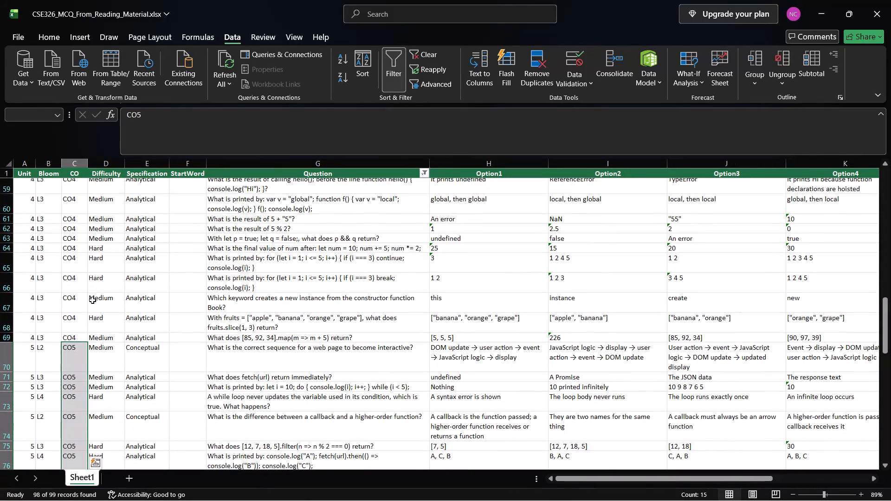
click(78, 340)
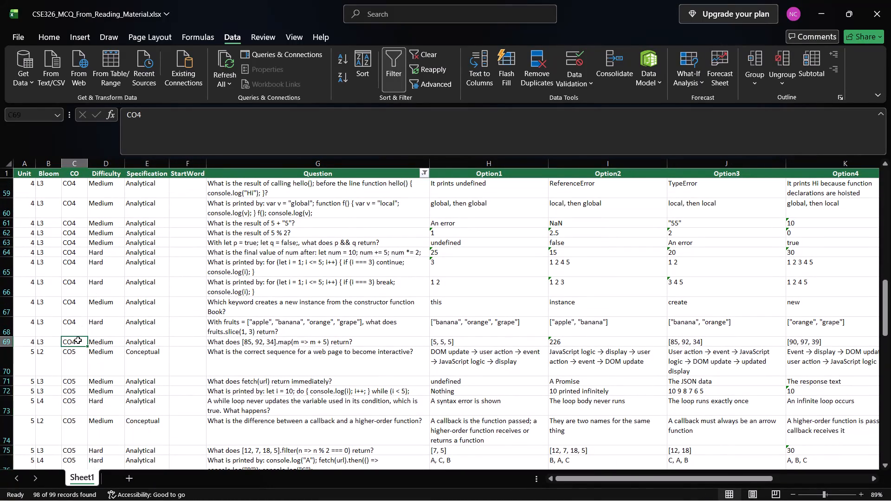
key(shift+Up)
key(shift+Up)
key(shift+Up)
key(shift+Up)
key(shift+Up)
key(shift+Up)
key(shift+Up)
key(shift+Up)
key(shift+Up)
key(shift+Up)
key(shift+Up)
key(shift+Up)
key(shift+Up)
key(shift+Up)
key(shift+Up)
key(shift+Up)
key(shift+Up)
key(shift+Up)
key(shift+Up)
key(shift+Up)
key(shift+Up)
key(shift+Up)
key(shift+Up)
key(shift+Up)
key(shift+Up)
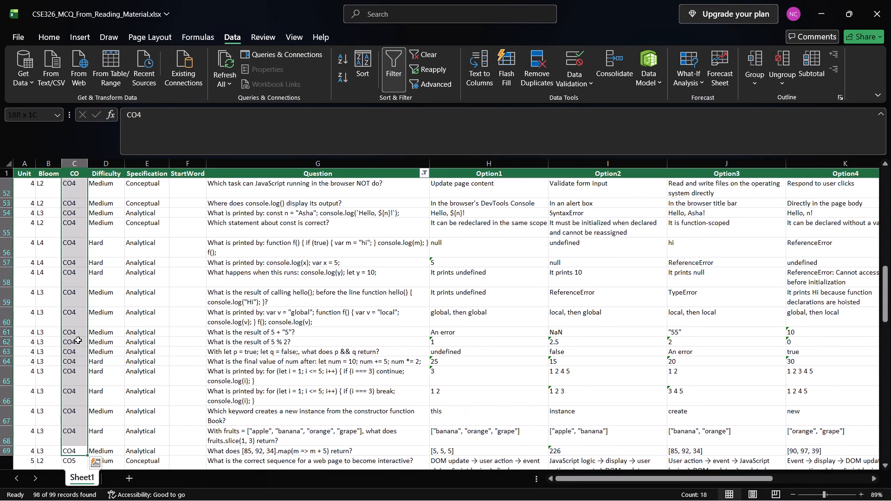
key(shift+Down)
key(shift+Down)
key(shift+Down)
key(shift+Down)
key(shift+Down)
key(shift+Down)
key(shift+Down)
key(shift+Down)
key(shift+Down)
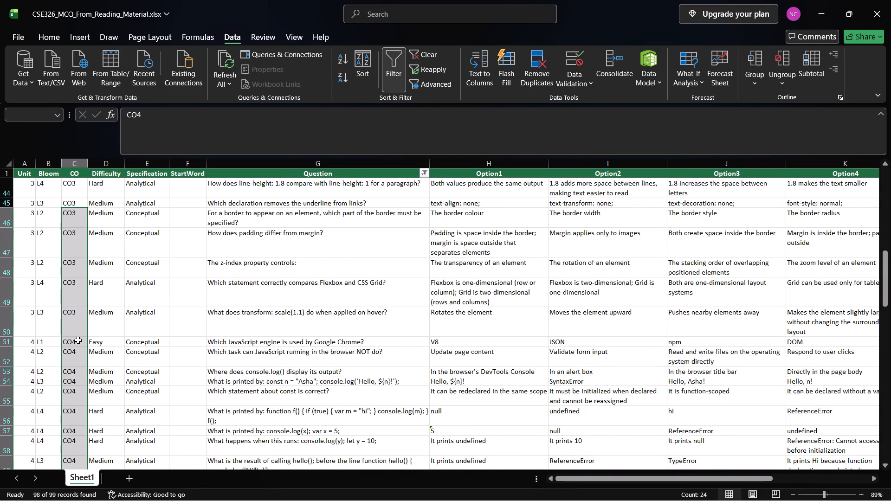
key(shift+Up)
key(shift+Up)
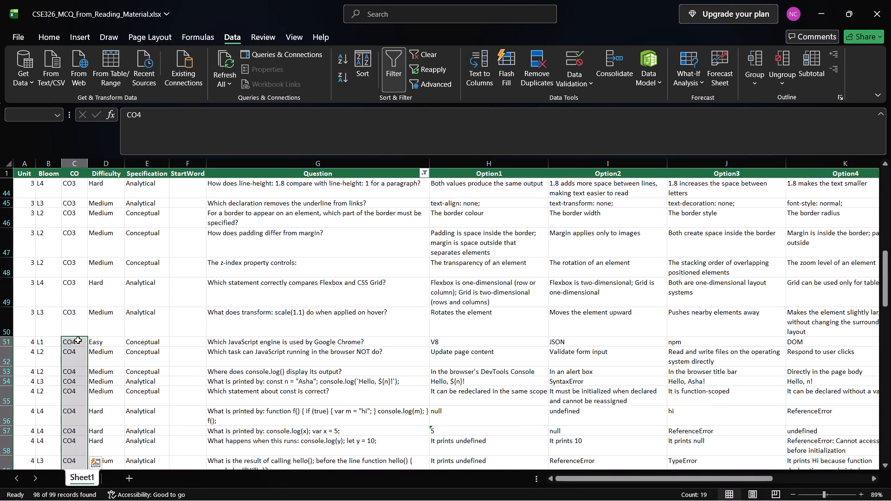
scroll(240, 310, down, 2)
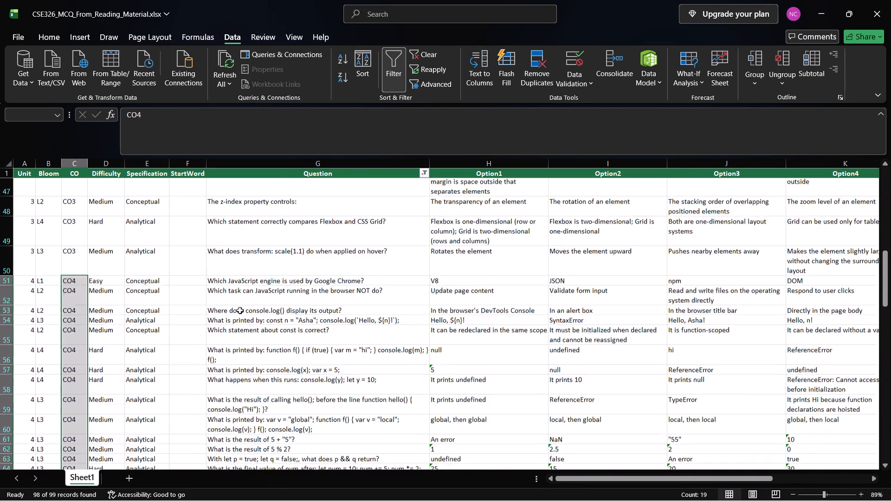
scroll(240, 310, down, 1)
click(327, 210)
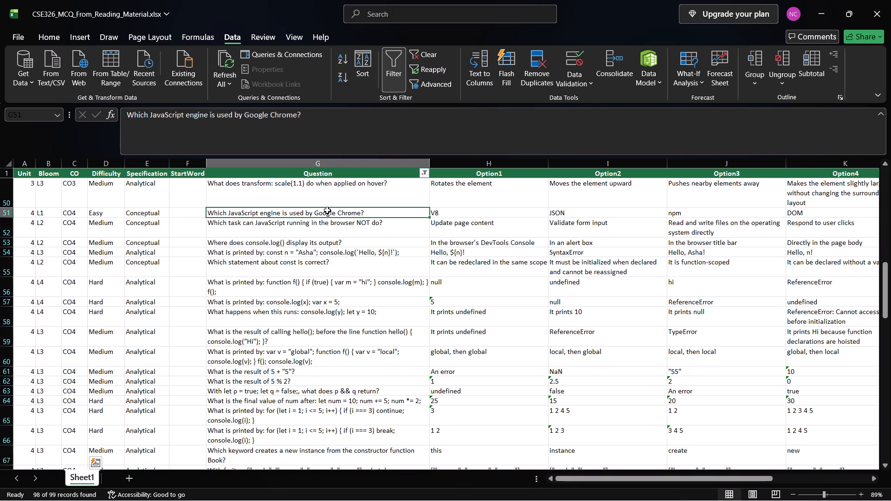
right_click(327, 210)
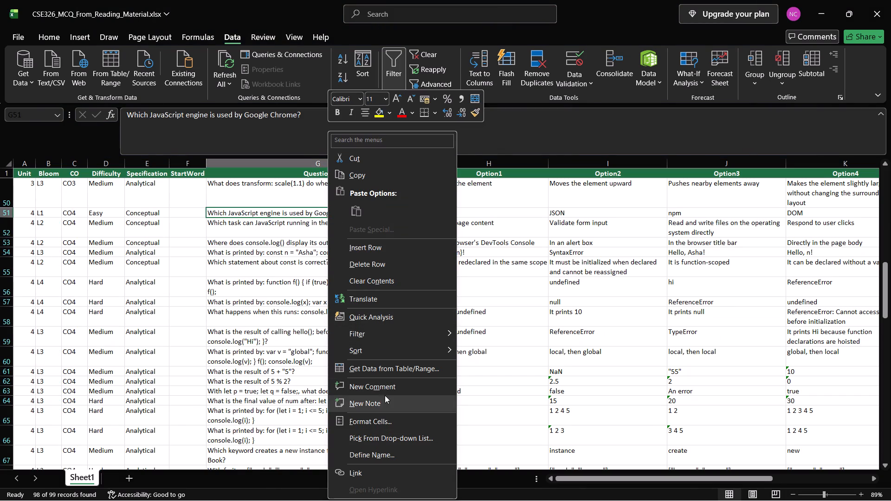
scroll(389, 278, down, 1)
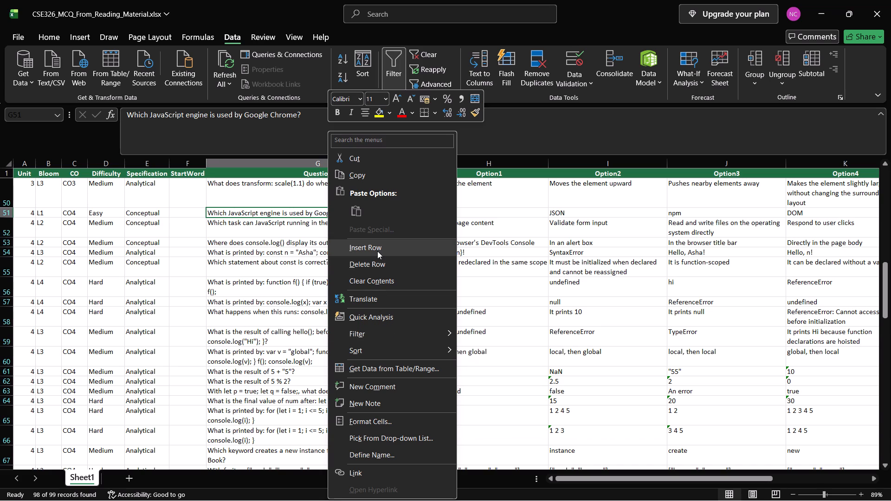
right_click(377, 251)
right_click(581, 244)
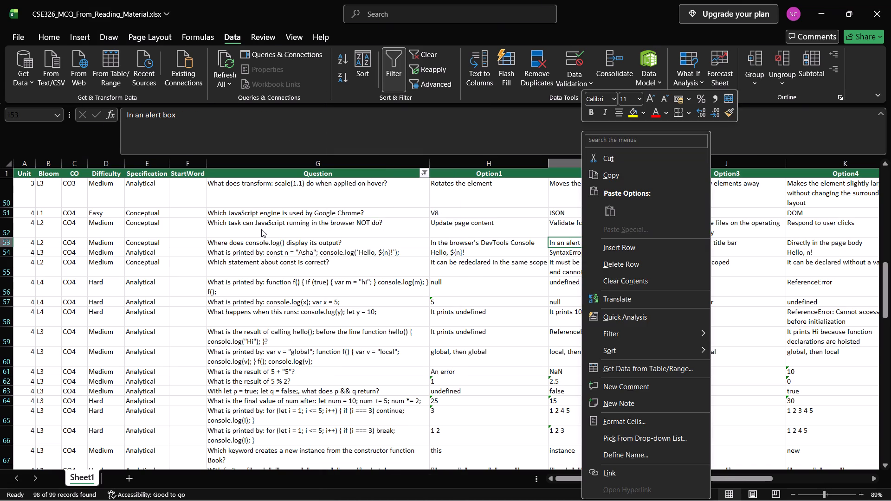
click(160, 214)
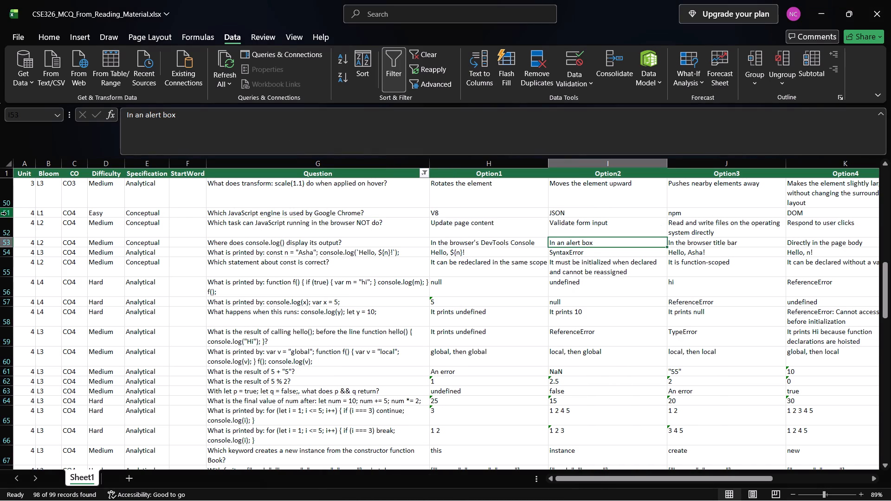
Hide the CO4 row with the question "Which JavaScript engine is used by Google Chrome?".
click(9, 212)
right_click(9, 212)
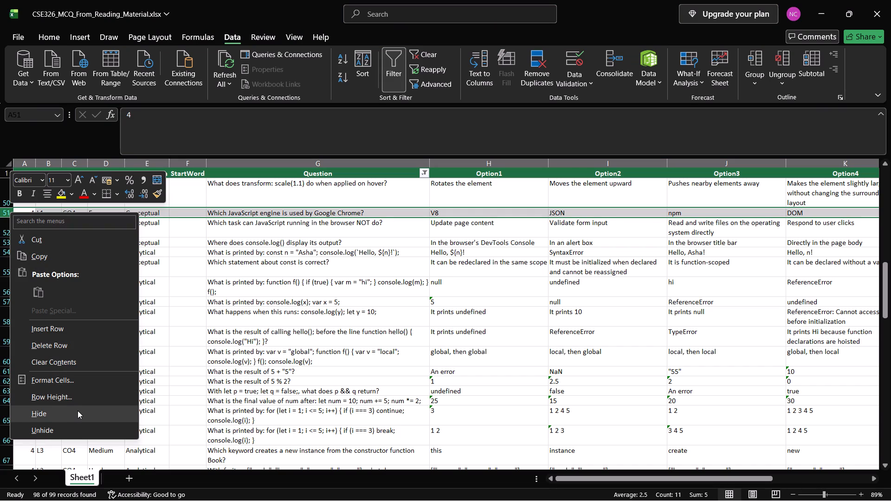
click(77, 411)
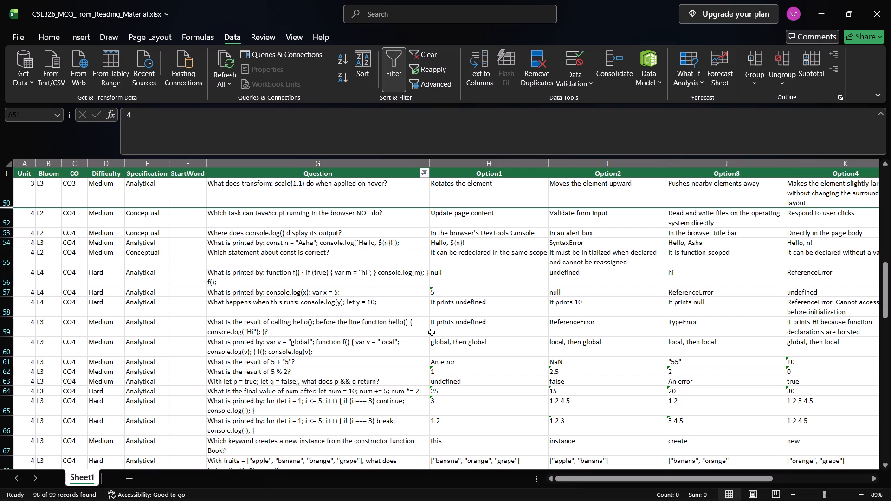
Review the remaining CO4 questions, from the array and loop questions back up to the hello() function question, for more to remove.
scroll(430, 334, down, 1)
scroll(342, 321, down, 1)
scroll(133, 310, down, 1)
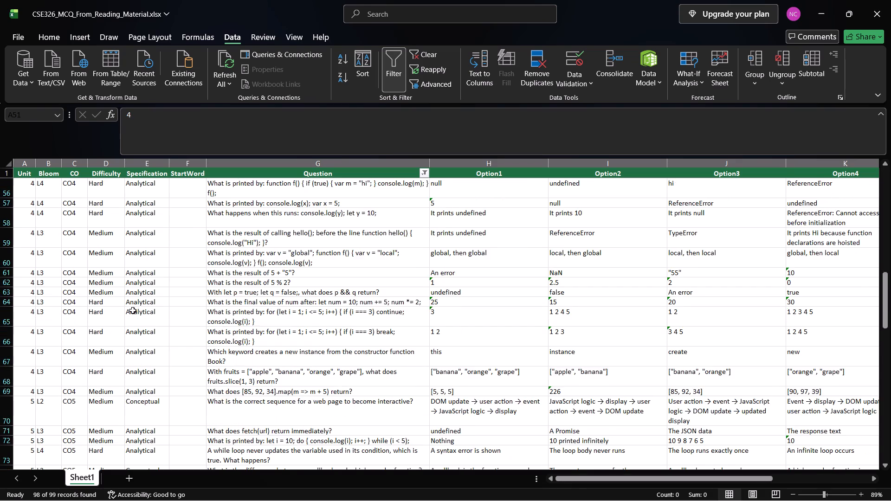
scroll(134, 312, down, 1)
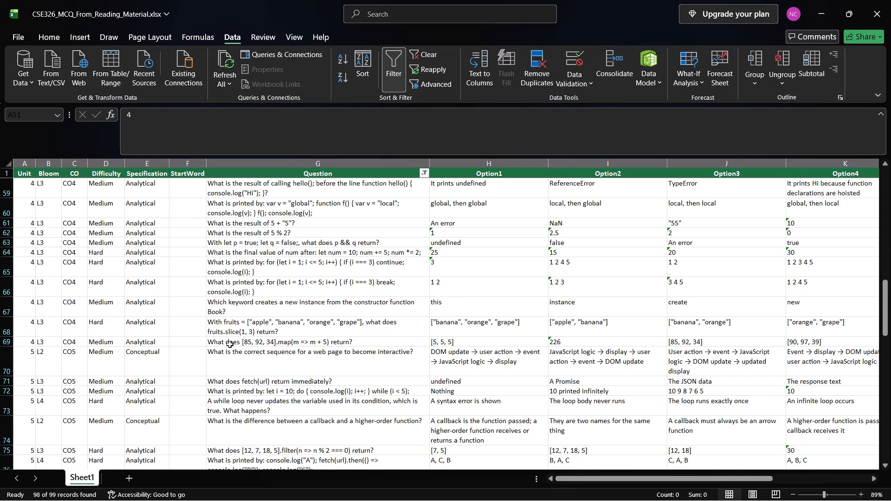
click(242, 321)
click(247, 300)
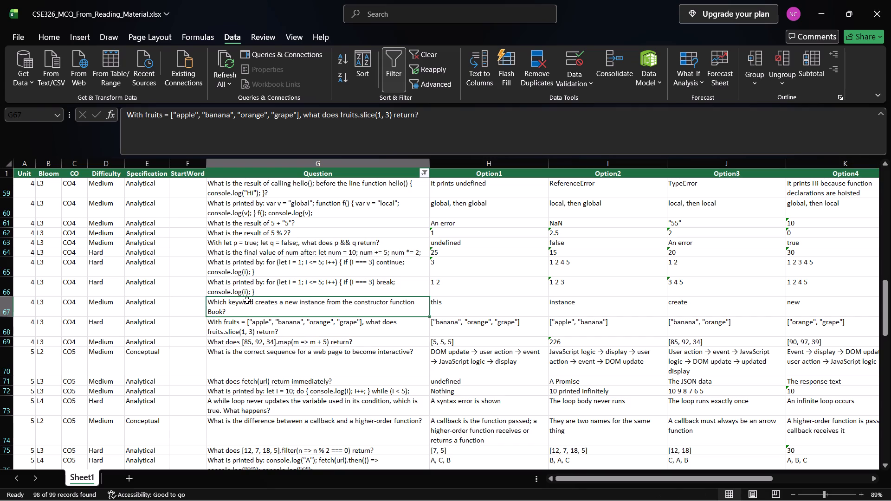
click(248, 286)
click(255, 257)
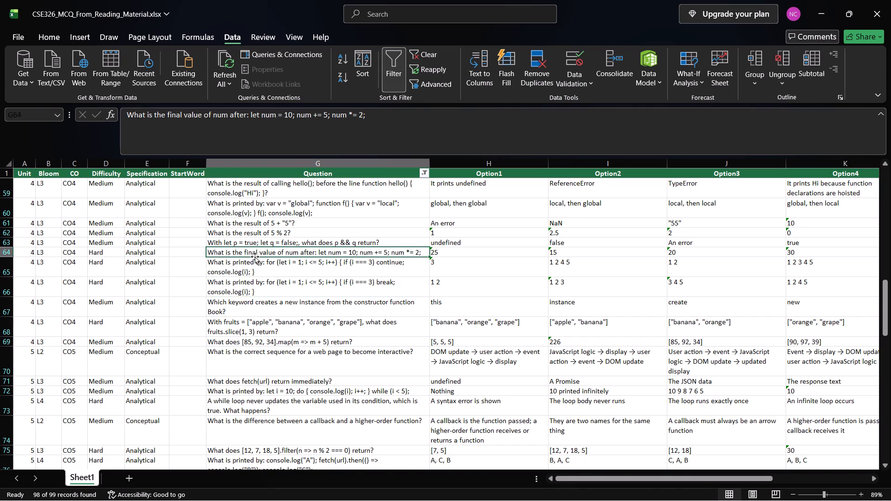
scroll(255, 257, up, 1)
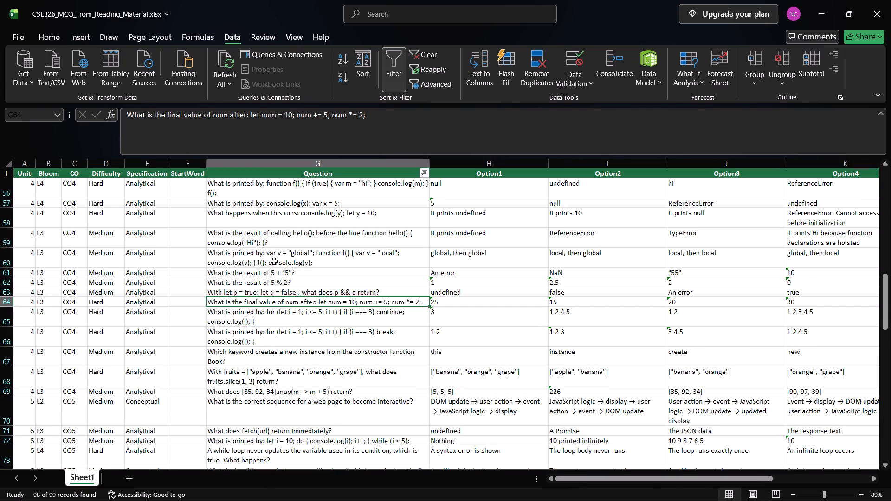
click(274, 261)
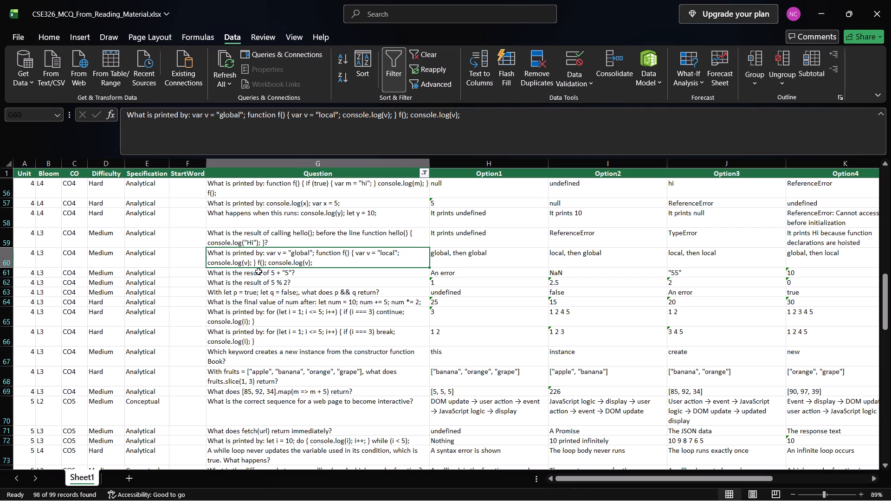
scroll(272, 282, up, 1)
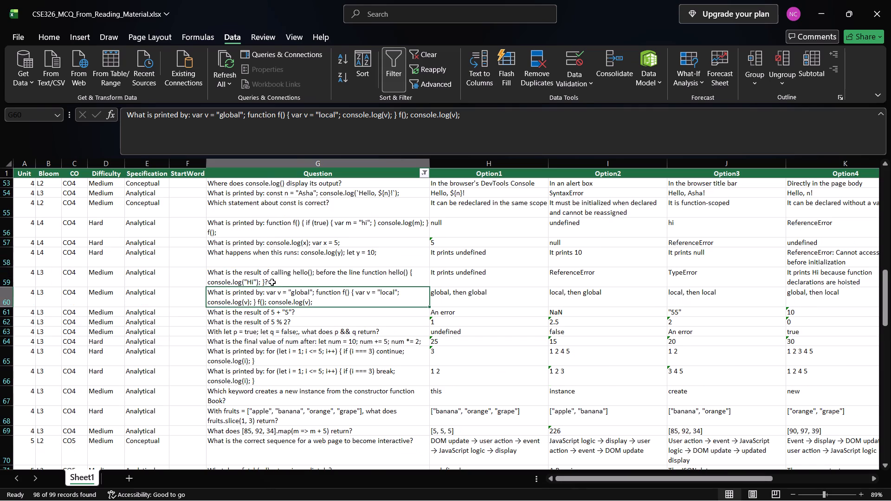
click(315, 278)
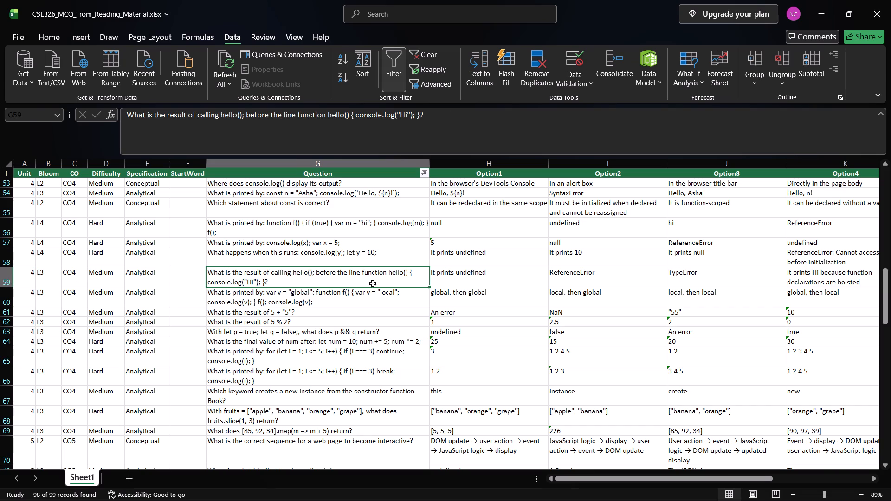
Hide the CO4 row with the question "What happens when this runs: console.log(y); let y = 10;".
double_click(264, 256)
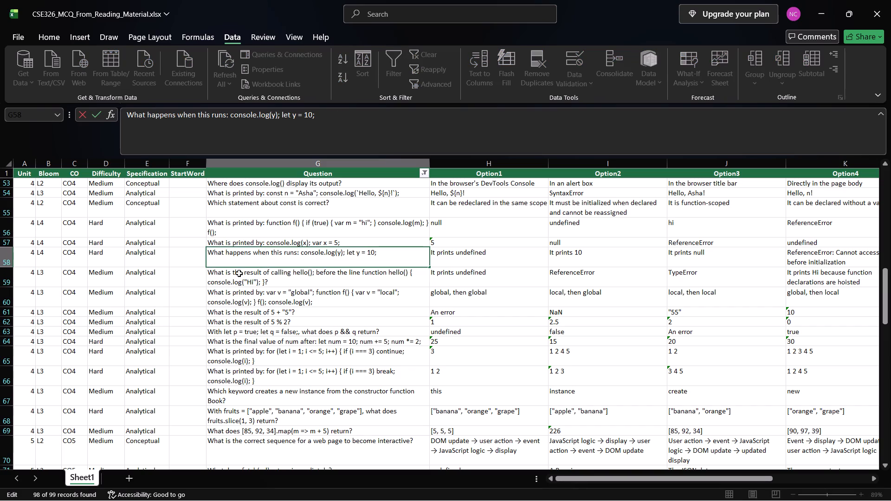
click(7, 256)
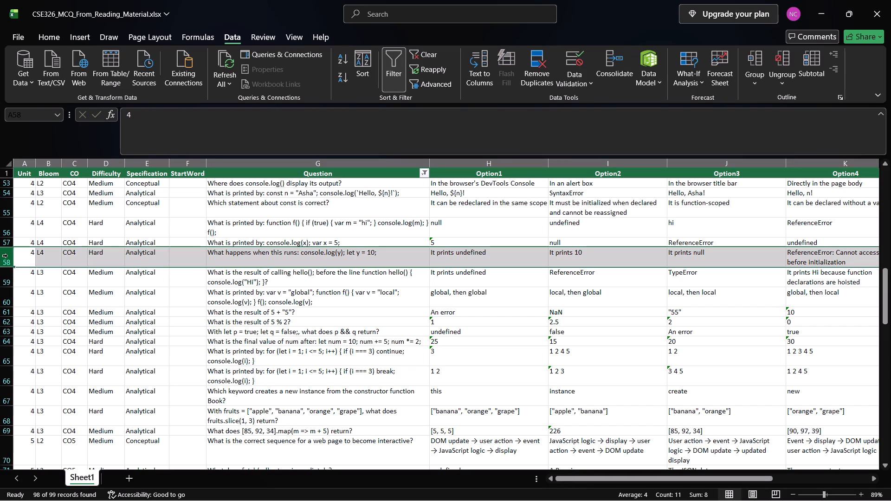
right_click(7, 256)
click(66, 451)
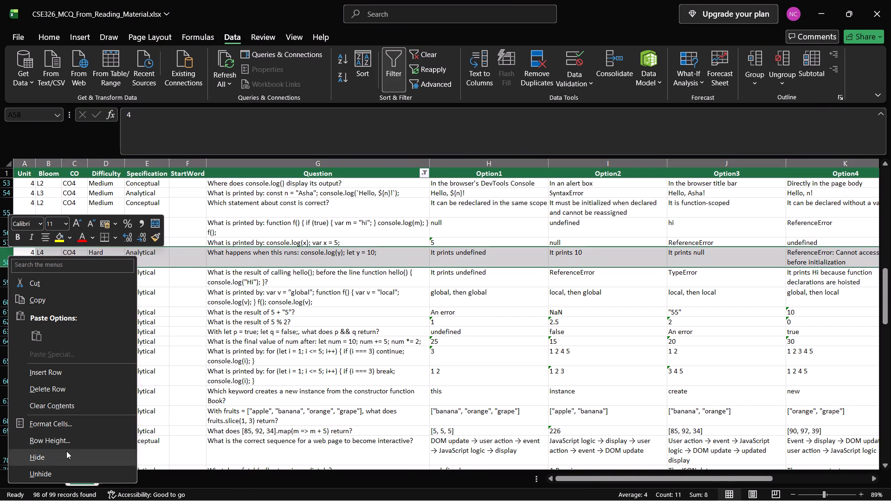
Hide the CO4 row with the question "Which task can JavaScript running in the browser NOT do?".
scroll(310, 285, up, 2)
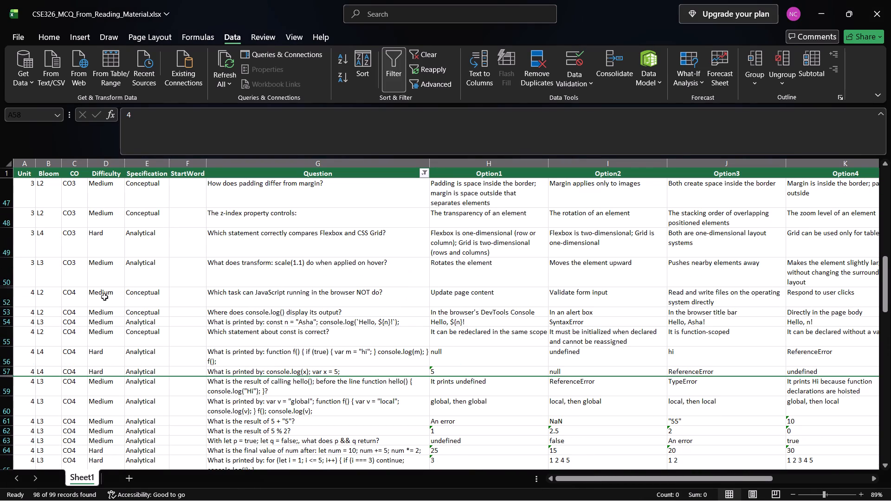
click(229, 295)
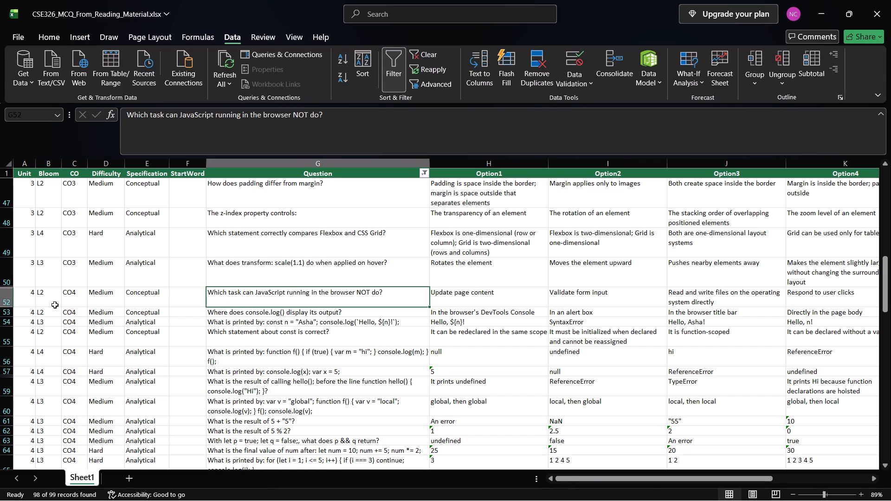
click(3, 299)
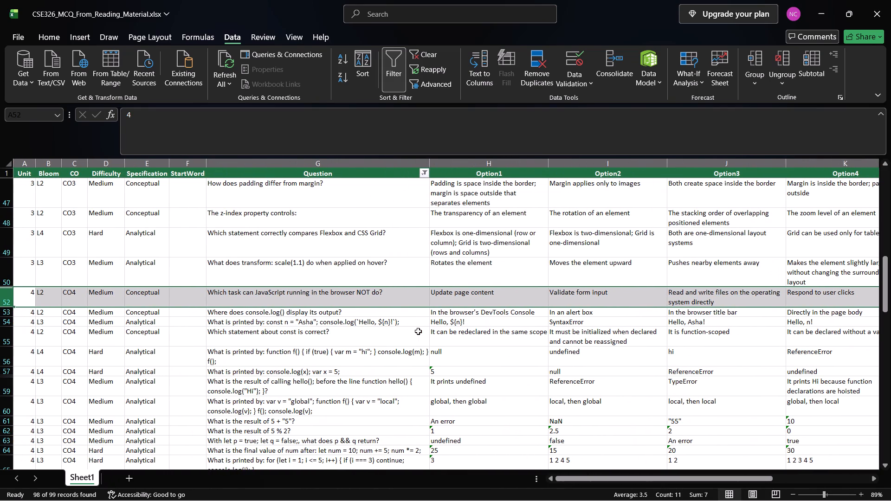
right_click(386, 299)
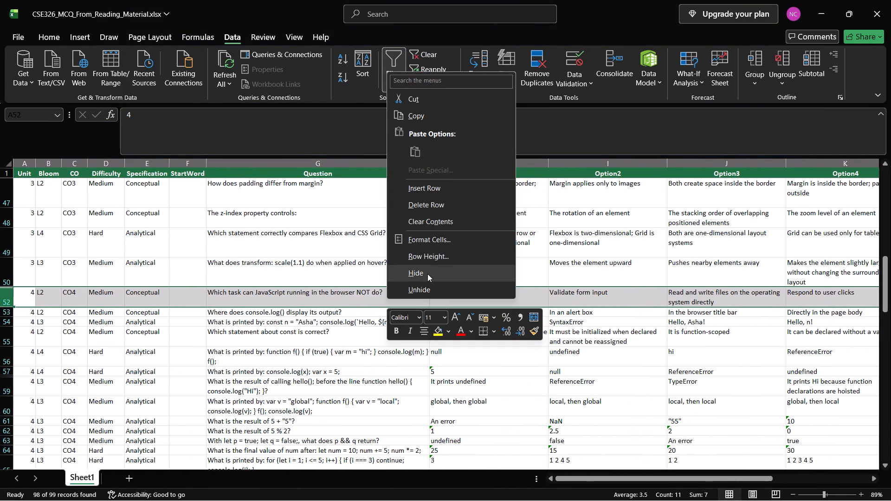
click(427, 274)
Count the remaining CO4 questions by selecting their cells in the CO column.
drag(74, 294, 76, 400)
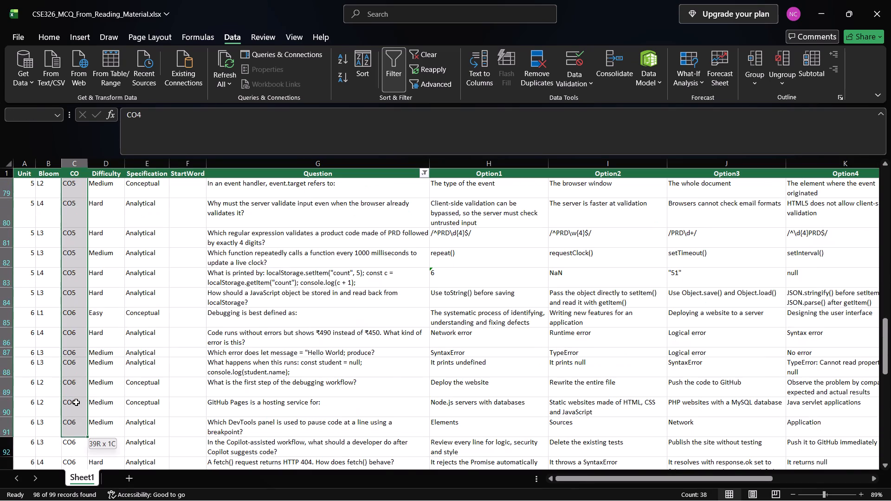
drag(76, 400, 79, 173)
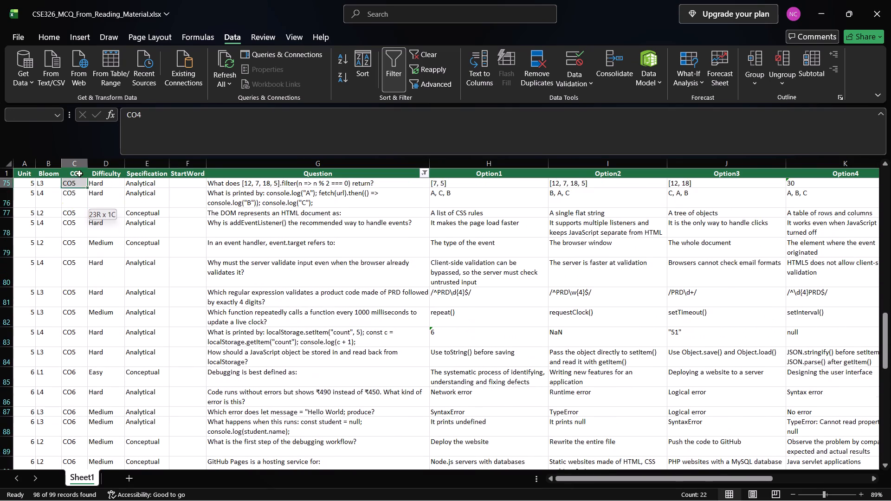
drag(79, 173, 78, 198)
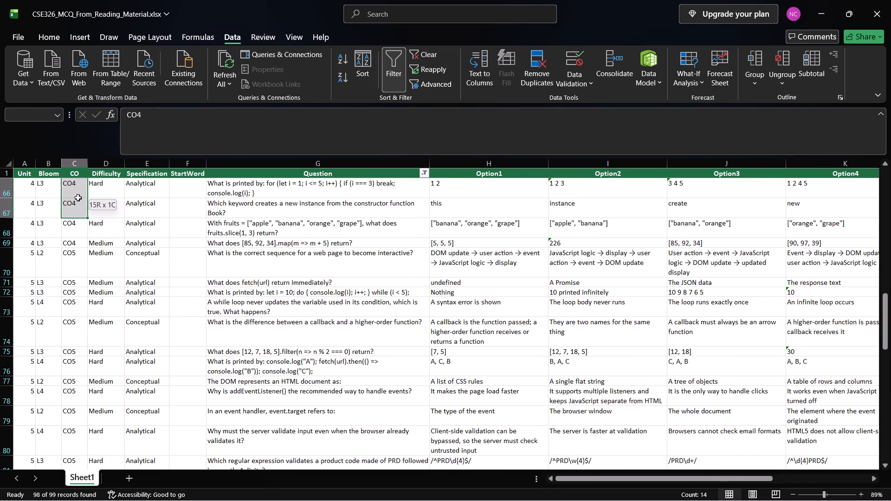
drag(78, 198, 80, 240)
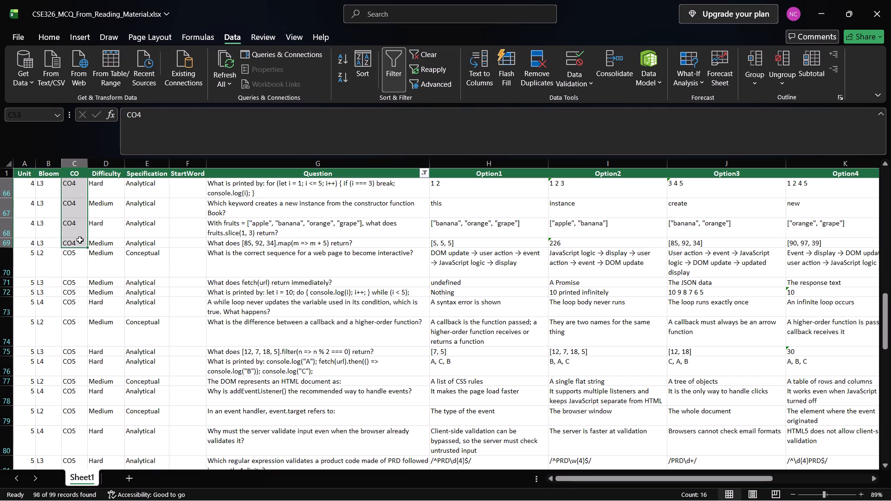
scroll(159, 282, up, 3)
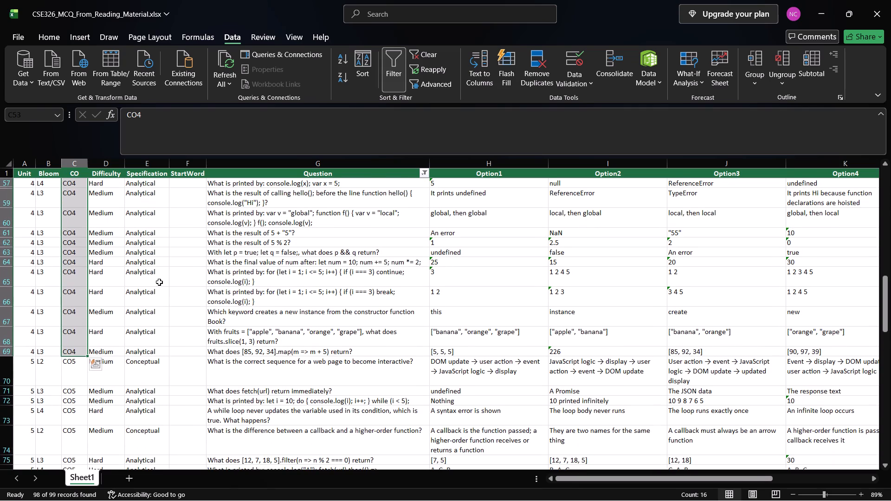
Delete the CO4 row with the question "Which keyword creates a new instance from the constructor function Book?".
click(257, 355)
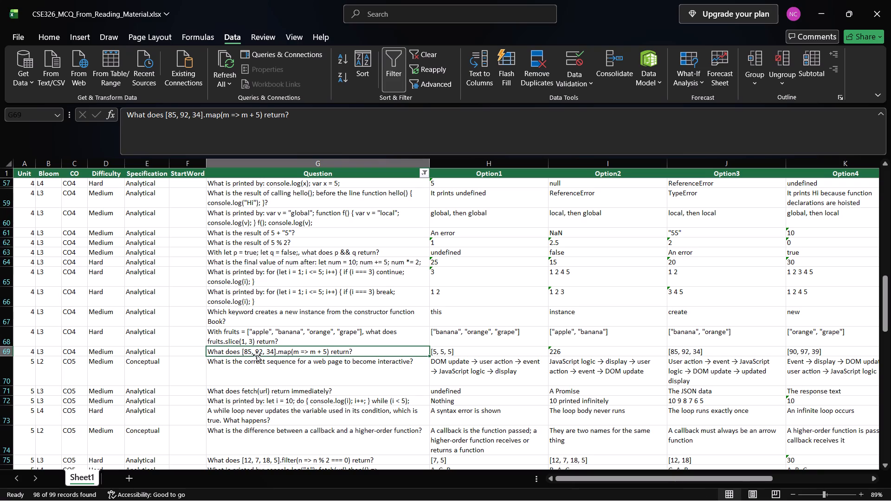
click(265, 370)
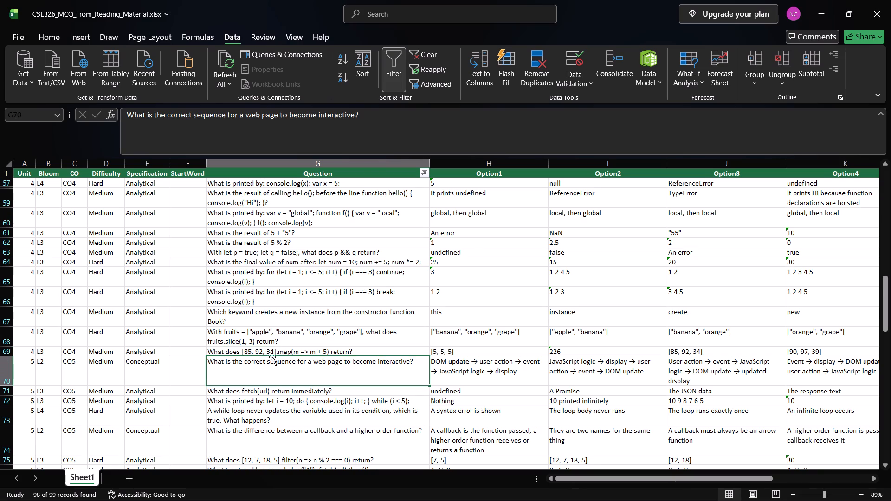
click(295, 316)
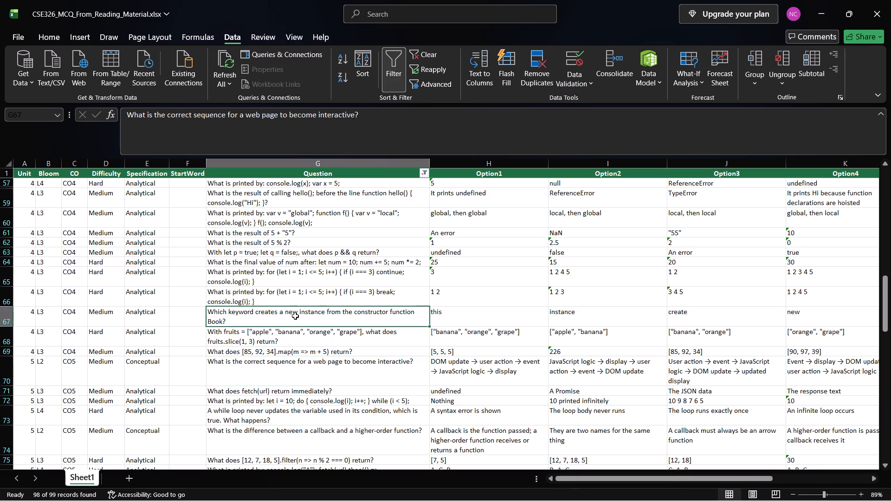
triple_click(11, 315)
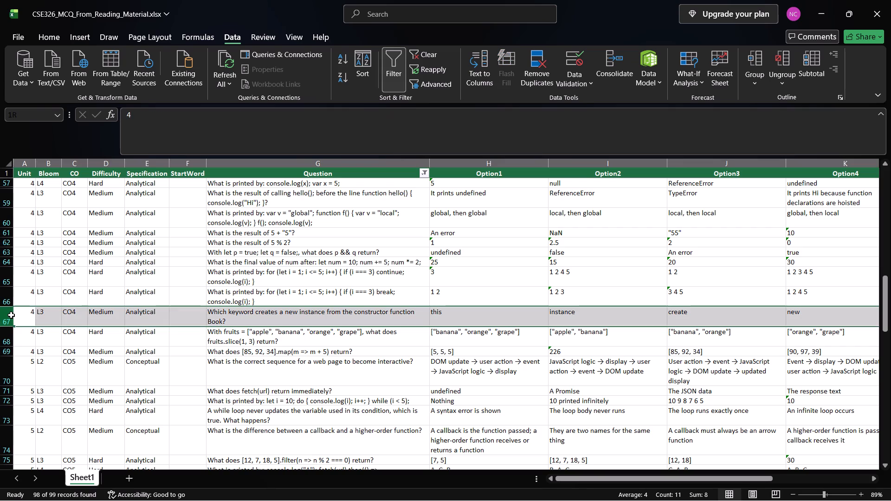
right_click(11, 314)
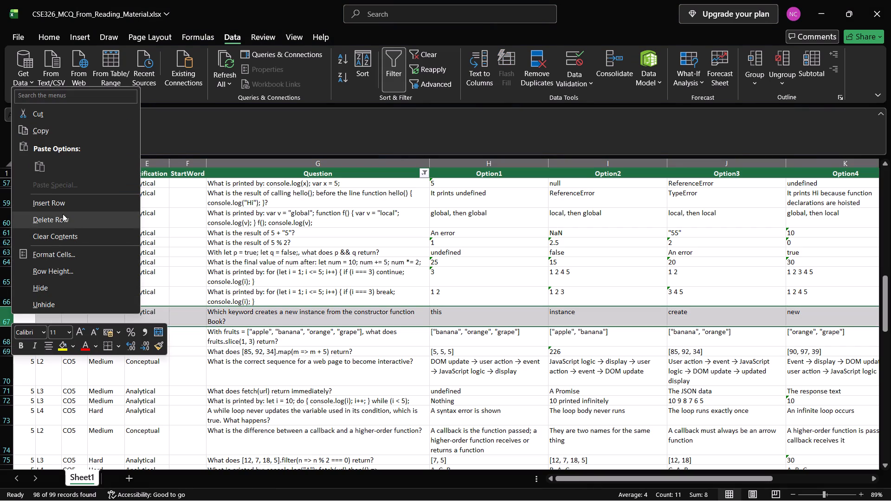
click(61, 216)
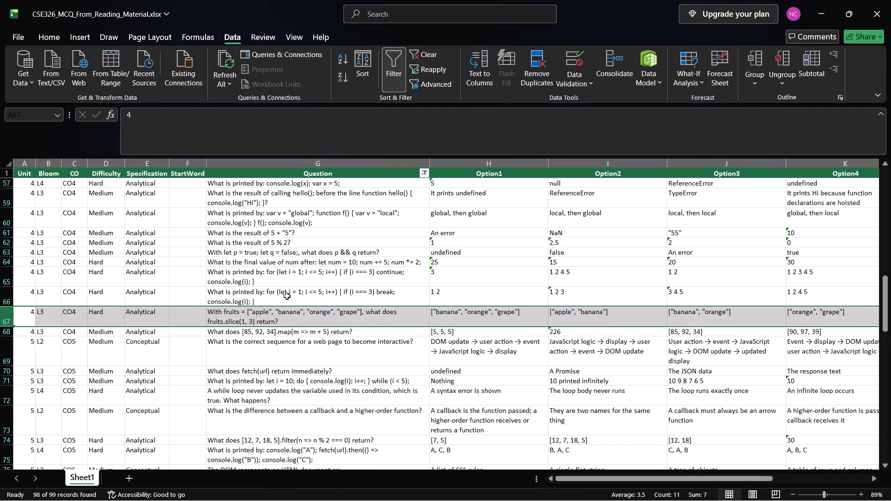
Recount the CO4 questions by selecting their CO cells, starting at the console.log() output question.
click(287, 296)
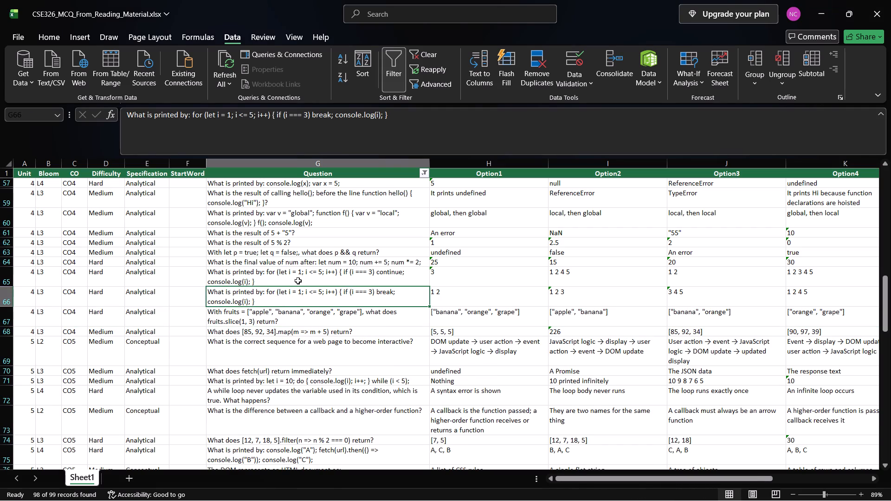
scroll(90, 325, up, 2)
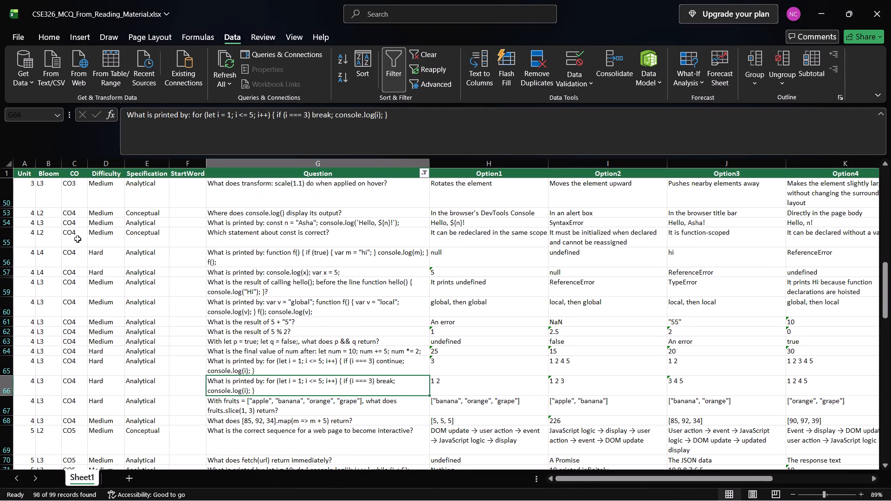
scroll(77, 239, up, 1)
scroll(77, 239, down, 1)
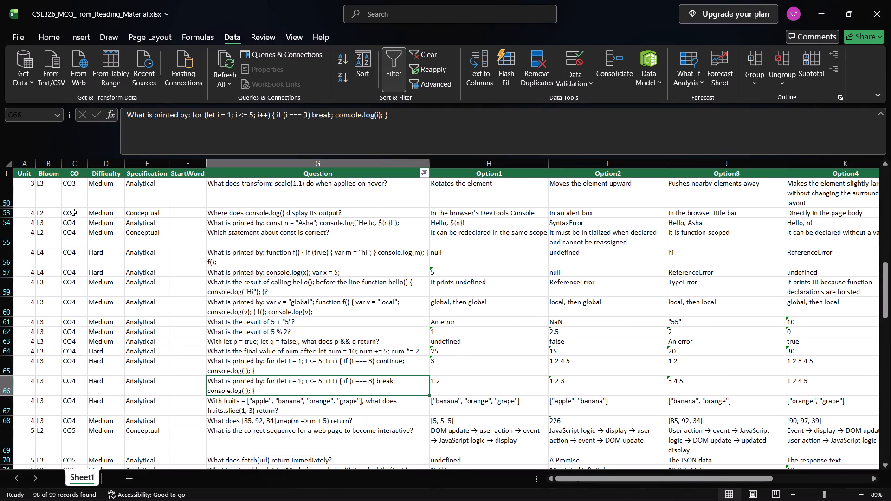
drag(73, 212, 72, 413)
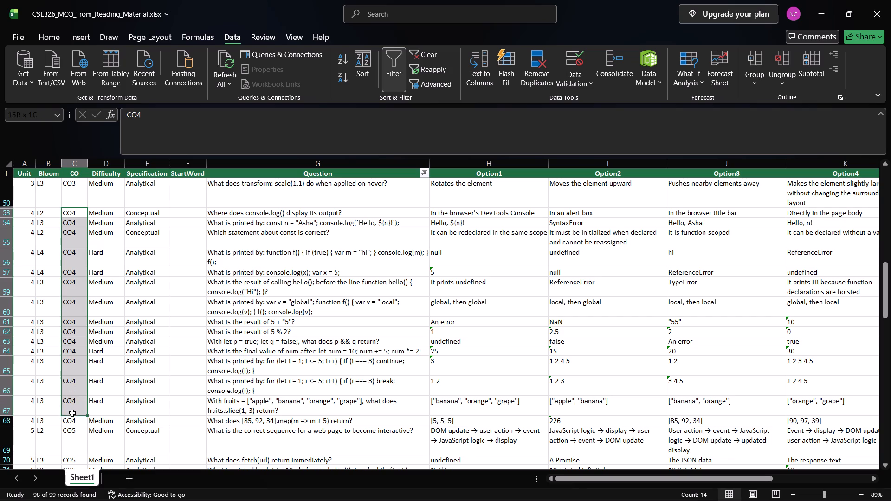
drag(72, 413, 72, 416)
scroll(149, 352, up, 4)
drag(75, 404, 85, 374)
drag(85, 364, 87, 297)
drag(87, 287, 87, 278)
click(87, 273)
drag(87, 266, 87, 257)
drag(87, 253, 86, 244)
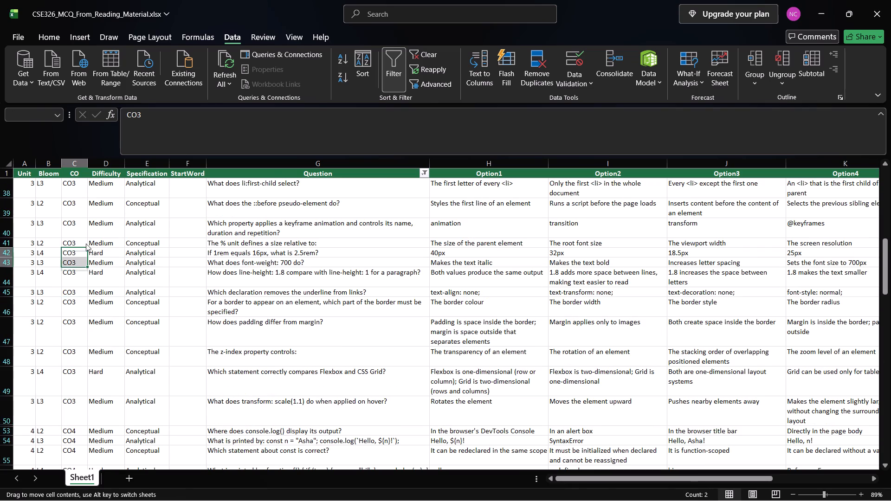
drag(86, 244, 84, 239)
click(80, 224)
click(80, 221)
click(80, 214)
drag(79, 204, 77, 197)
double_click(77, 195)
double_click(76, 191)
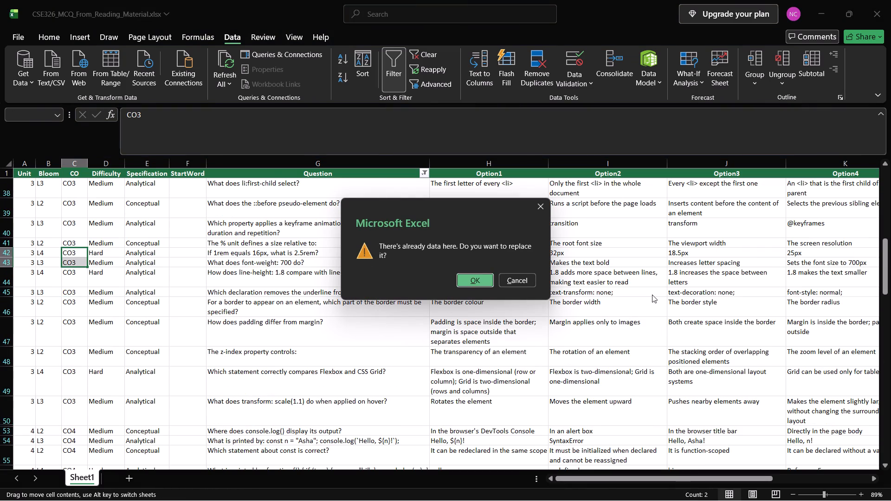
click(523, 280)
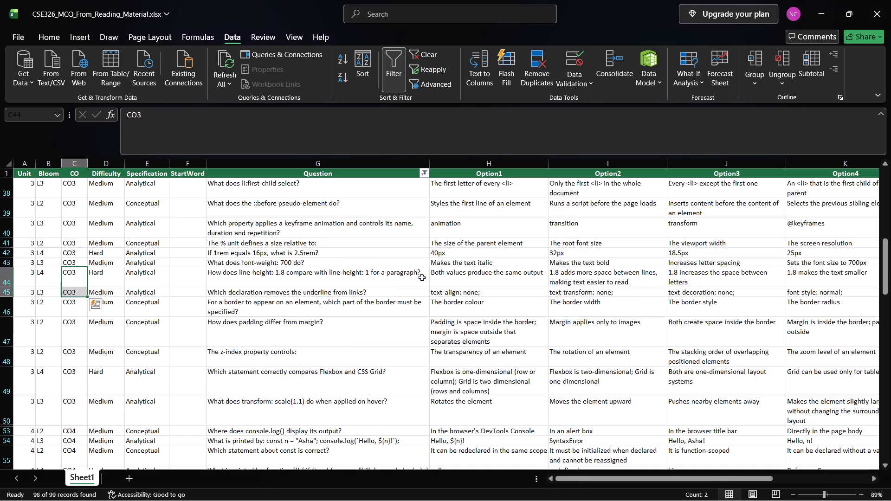
Count the CO3 questions by selecting their CO cells from "Internal CSS is written:" to the transform: scale(1.1) question.
click(79, 222)
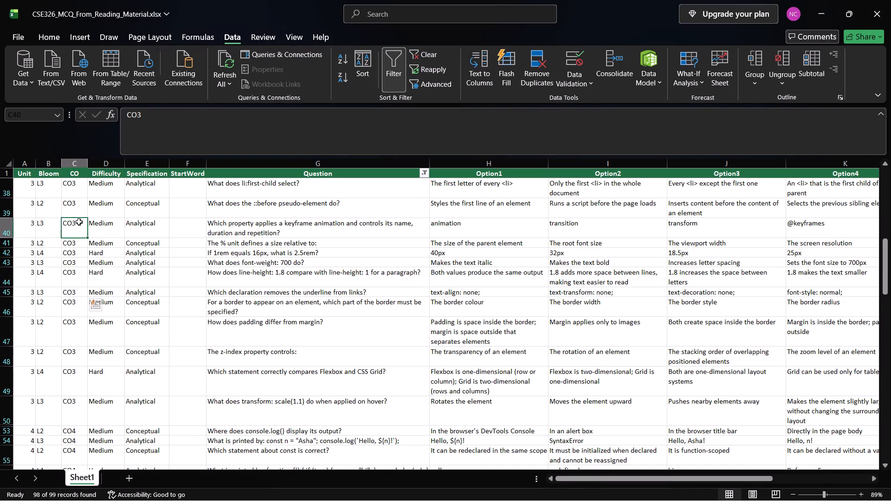
scroll(192, 274, up, 4)
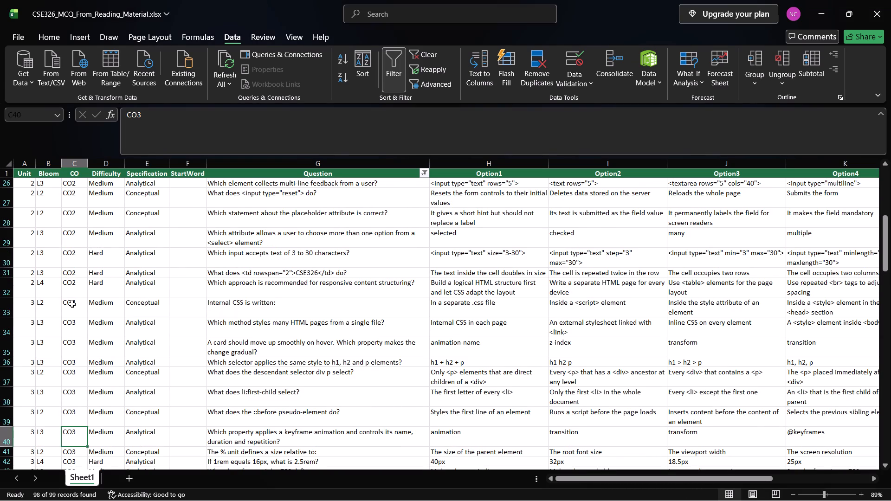
drag(72, 304, 71, 470)
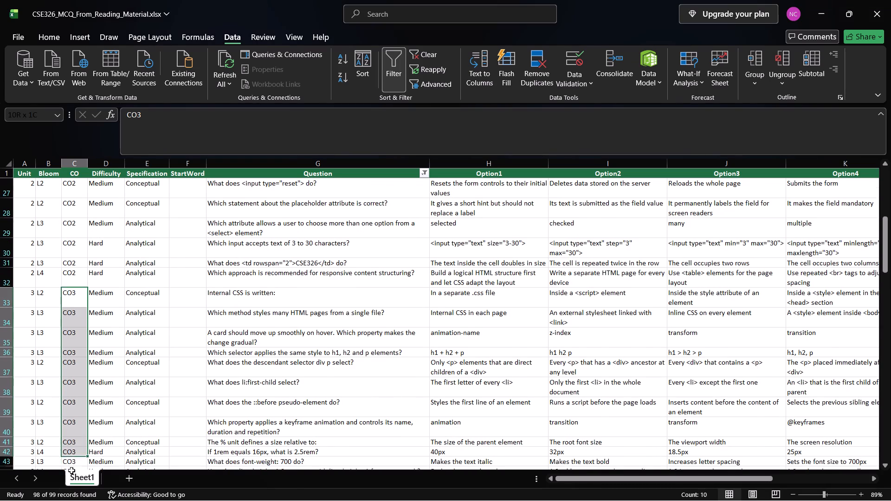
drag(71, 470, 75, 474)
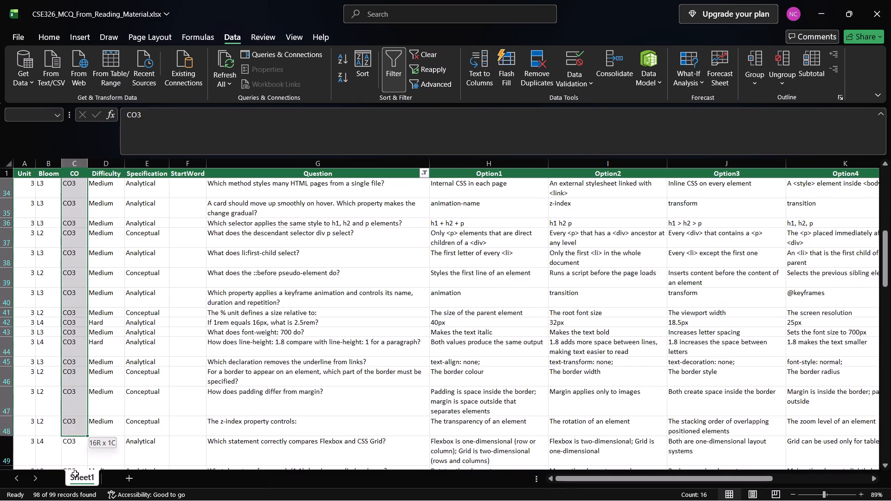
drag(75, 474, 76, 436)
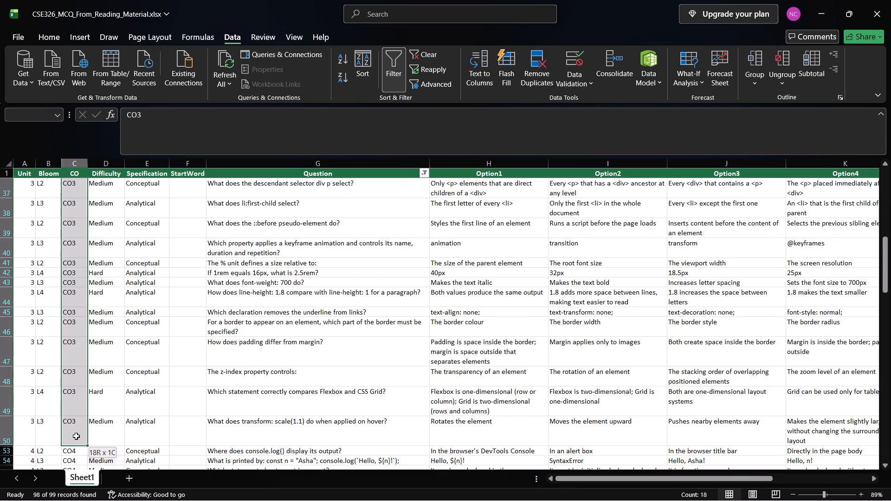
drag(76, 436, 75, 436)
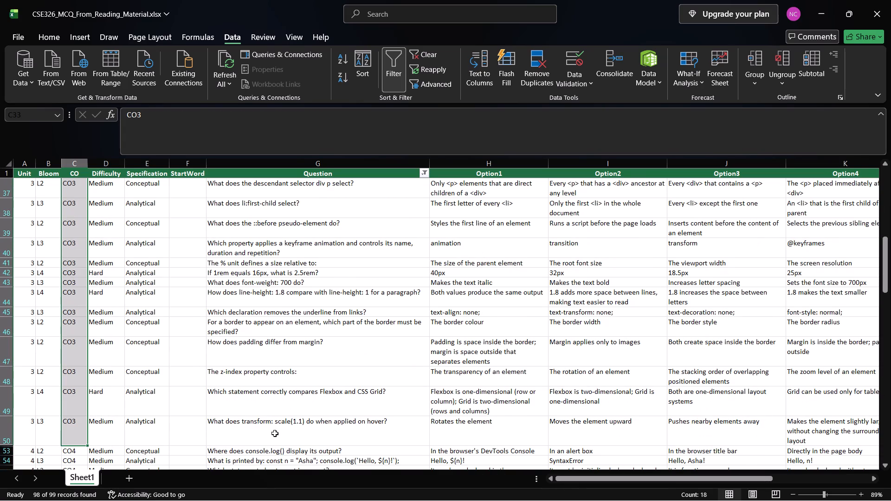
Review the CO3 questions, from the transform: scale(1.1) question back up to the internal CSS question, for surplus ones.
click(275, 434)
click(272, 401)
click(260, 374)
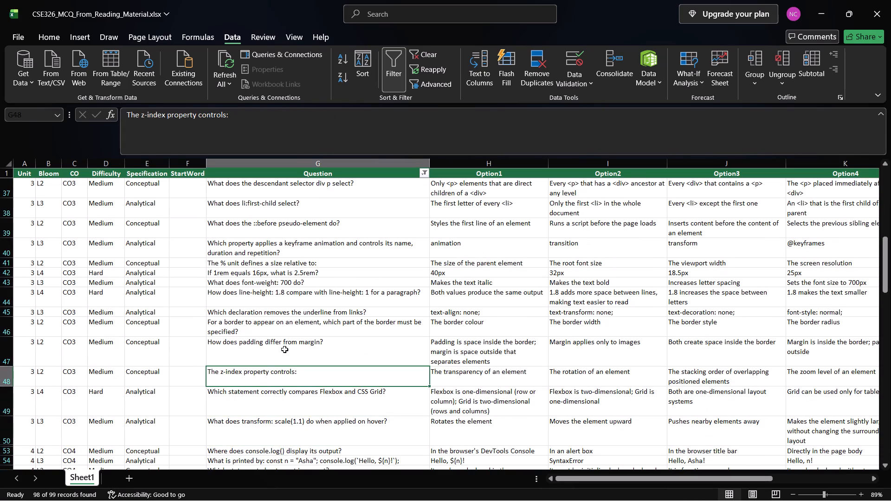
click(285, 349)
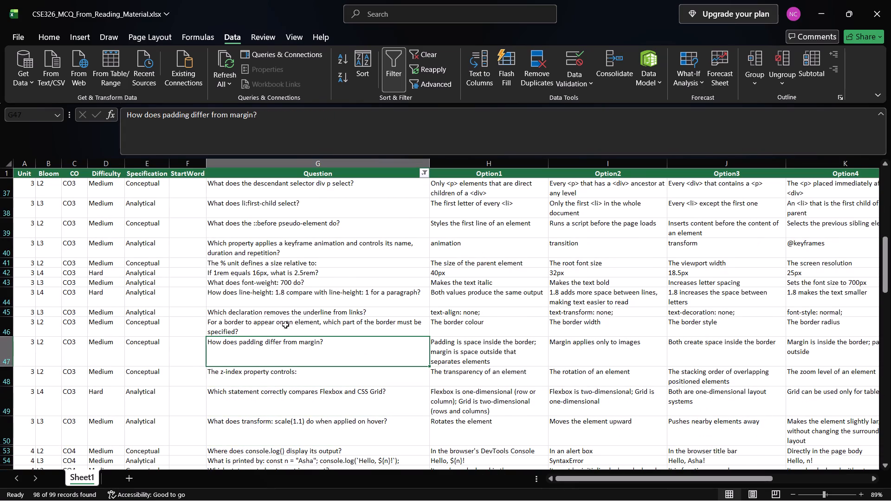
click(285, 325)
scroll(268, 291, up, 1)
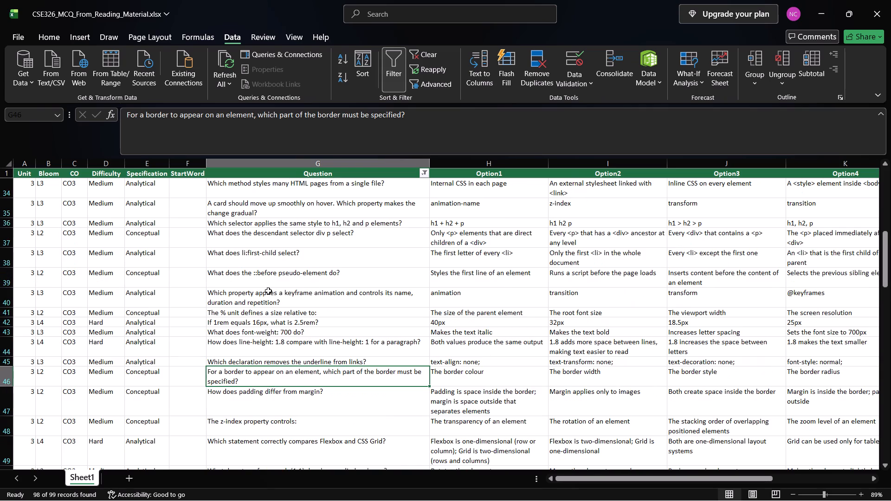
scroll(268, 291, up, 1)
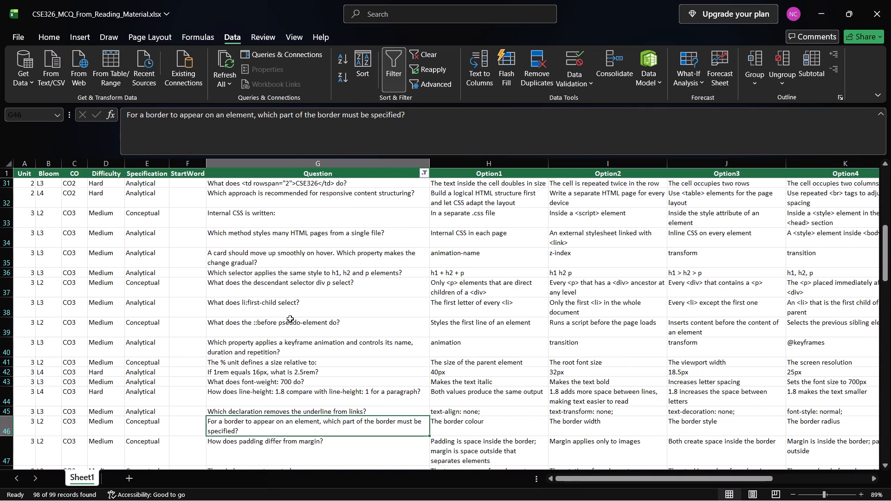
scroll(287, 312, up, 1)
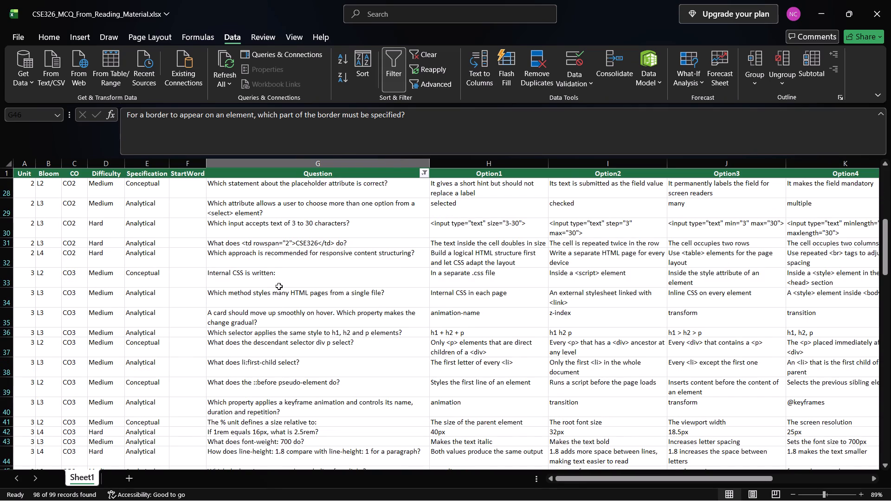
Hide the two CO3 rows with "Internal CSS is written:" and "Which method styles many HTML pages from a single file?".
click(283, 282)
click(9, 277)
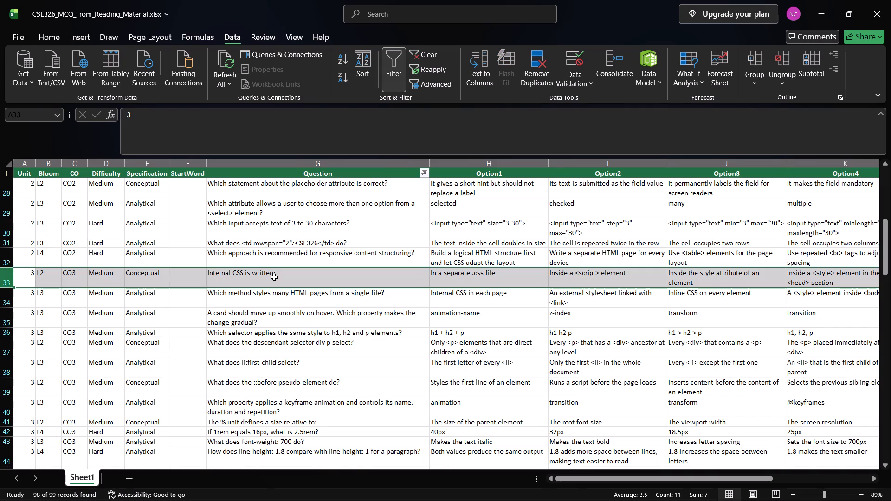
key(shift+Down)
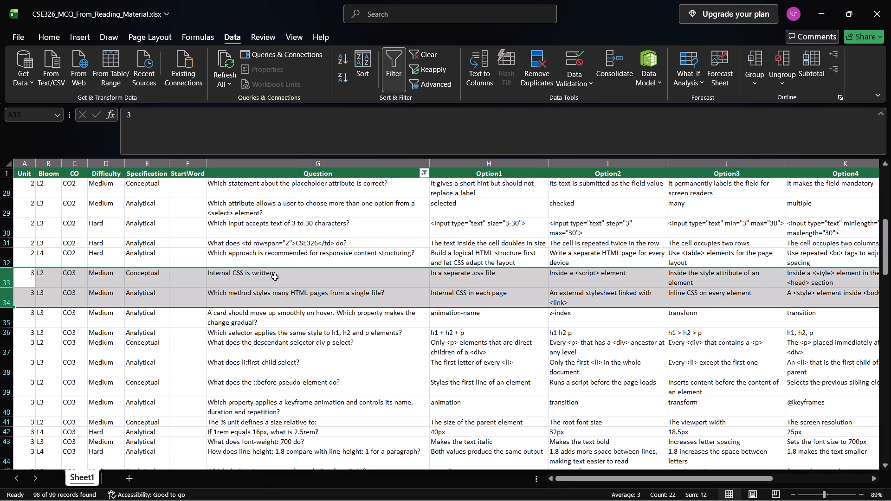
right_click(275, 277)
click(297, 255)
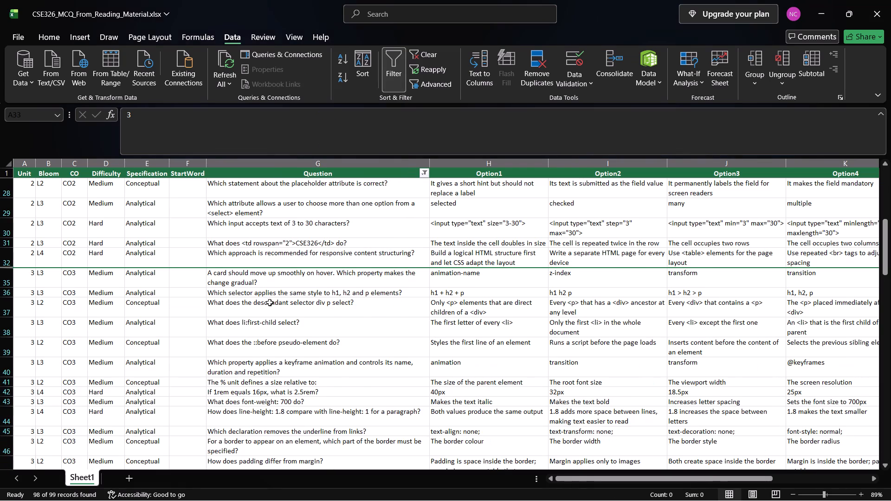
Hide the CO3 row with the question "What does font-weight: 700 do?".
scroll(291, 369, down, 1)
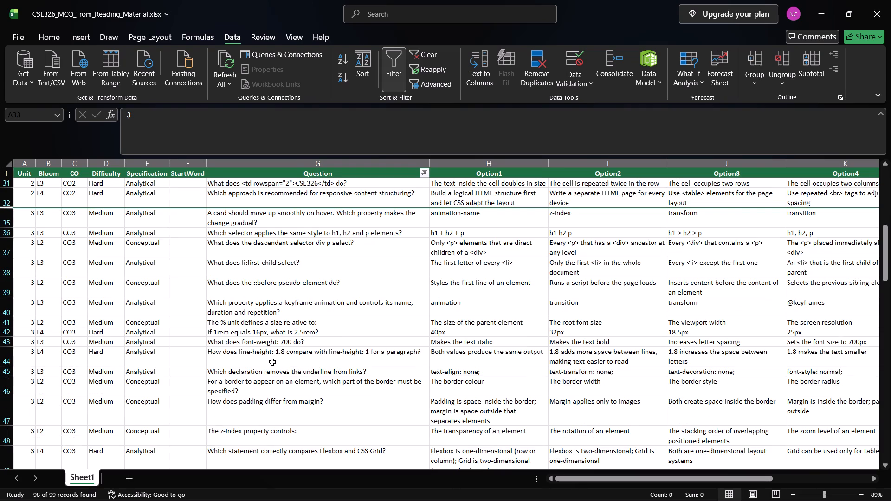
click(272, 362)
click(252, 343)
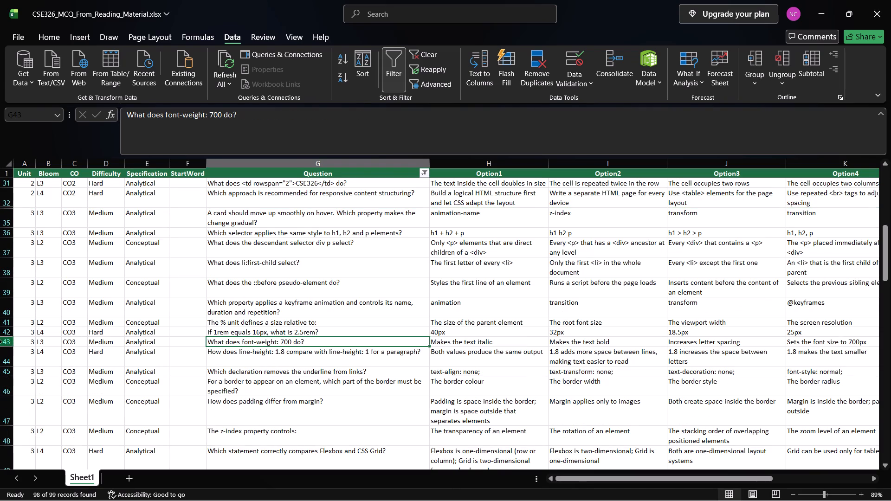
click(3, 342)
right_click(3, 342)
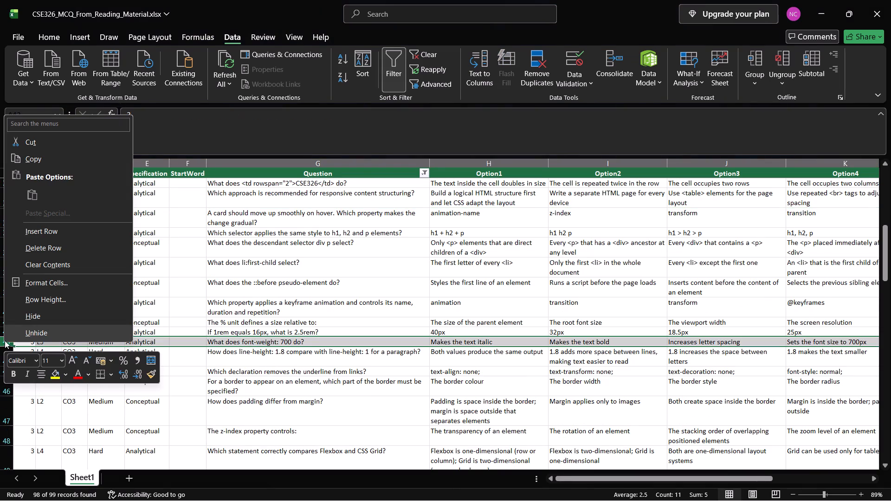
click(36, 315)
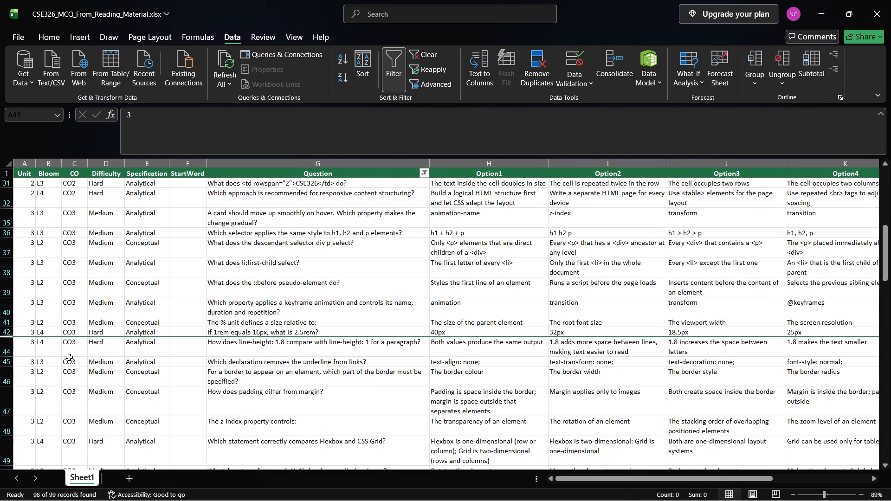
Recount the CO3 questions by selecting their CO cells, from the transform: scale(1.1) question up to the card hover question.
scroll(81, 432, down, 3)
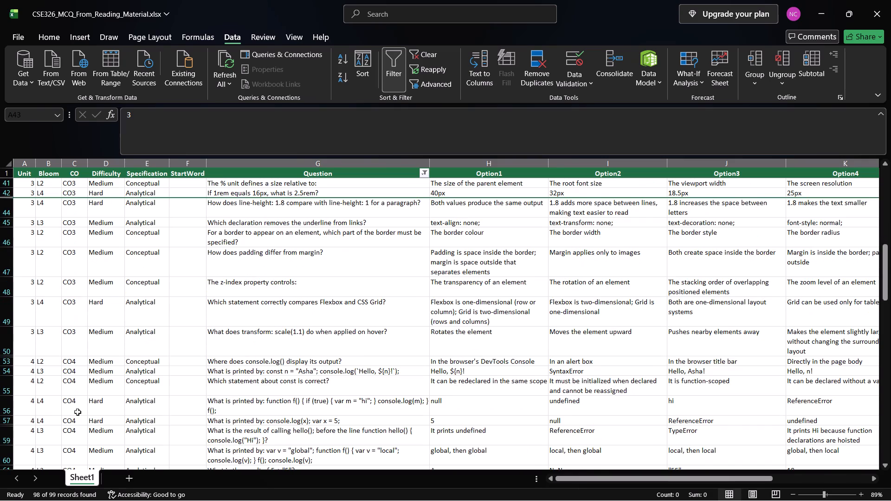
click(69, 340)
drag(69, 340, 88, 184)
click(88, 184)
drag(72, 335, 75, 201)
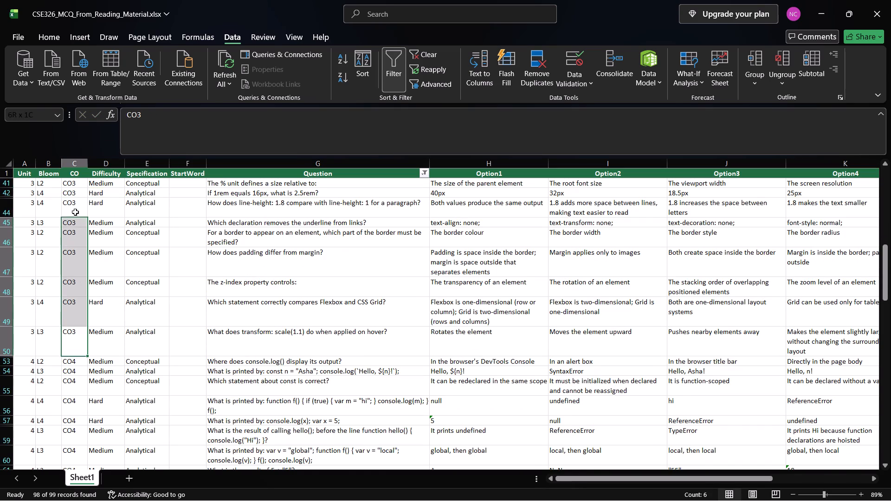
drag(75, 201, 71, 256)
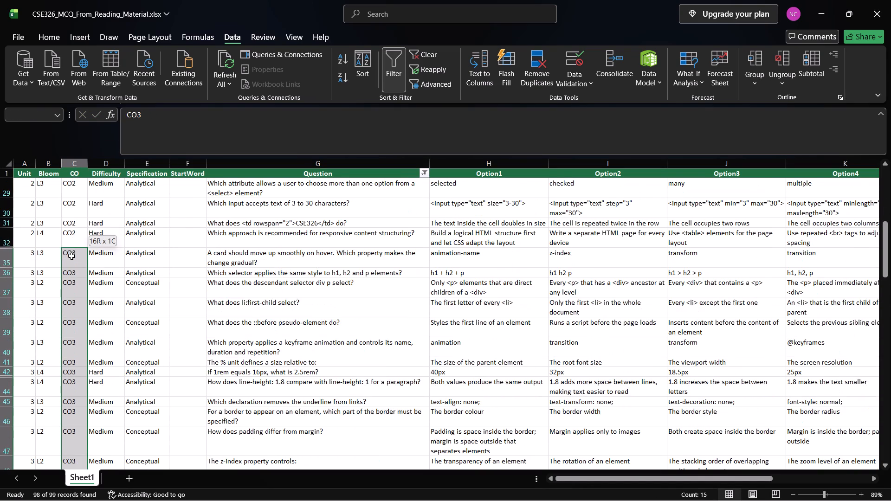
drag(71, 256, 71, 257)
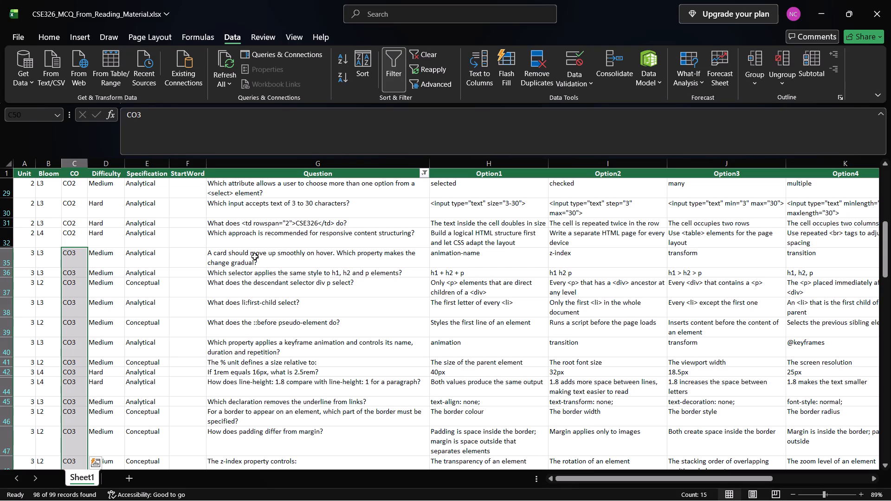
Hide the CO3 row asking which part of the border must be specified for a border to appear on an element.
scroll(224, 272, up, 2)
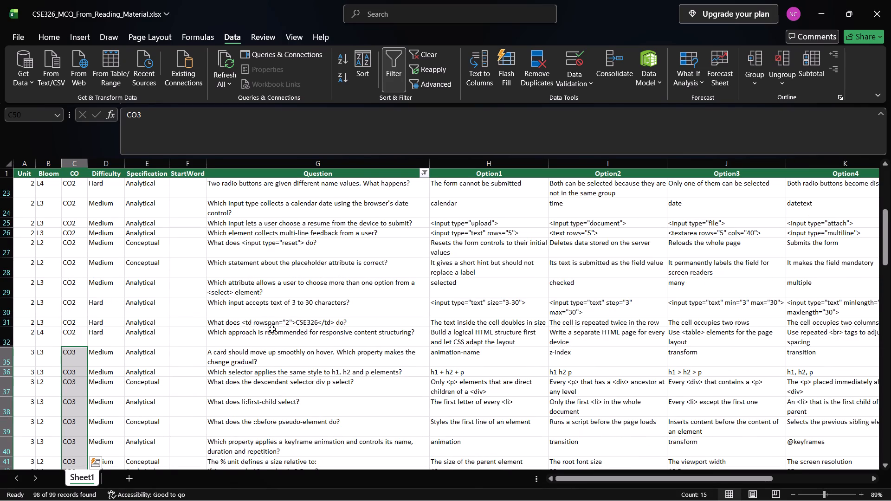
scroll(304, 378, down, 2)
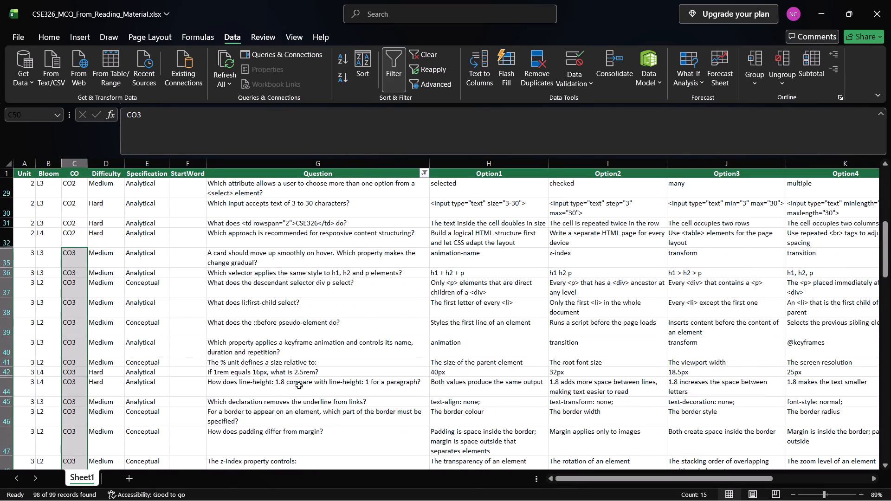
click(287, 403)
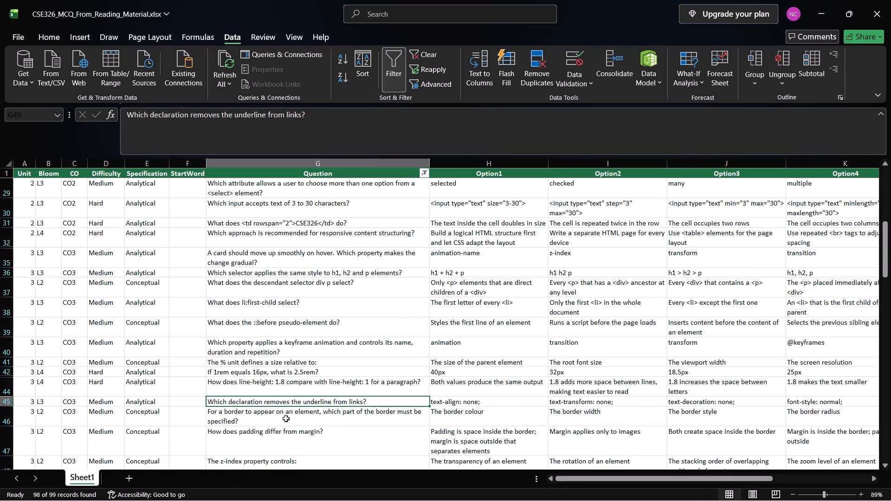
click(290, 417)
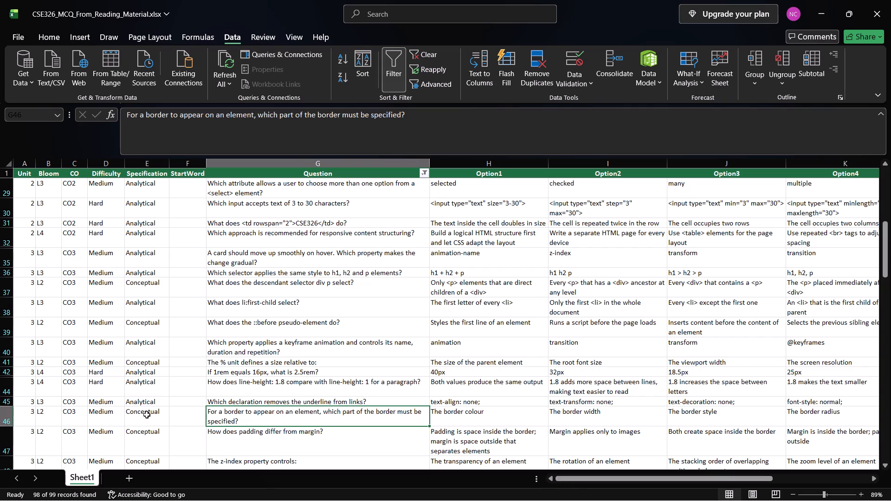
click(6, 415)
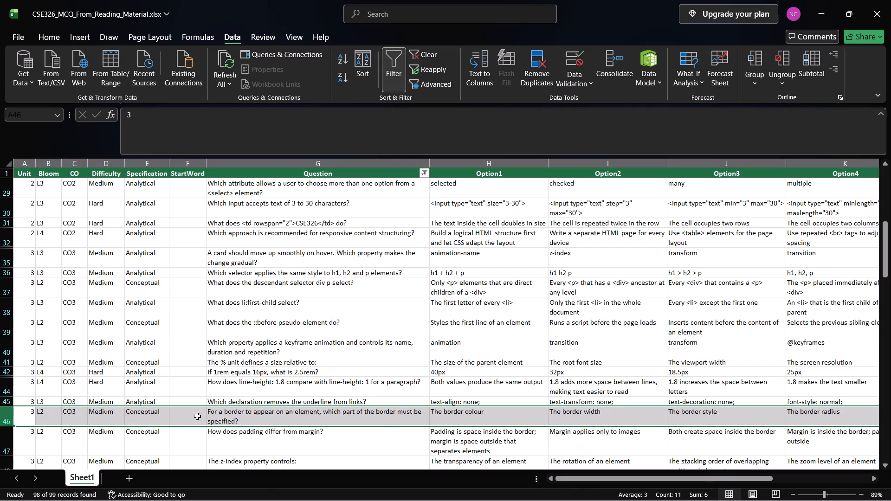
right_click(230, 414)
click(265, 390)
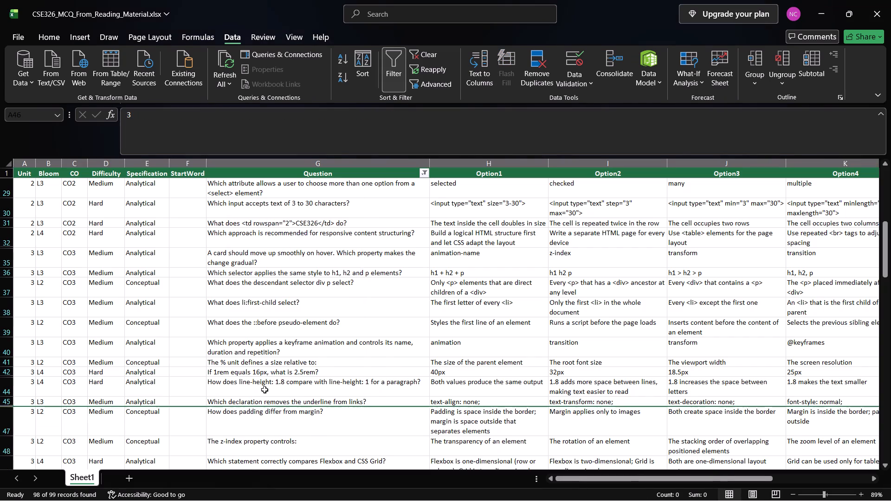
Count the CO2 questions by selecting their CO cells, from the responsive content structuring question up to the <header> element question.
scroll(187, 386, up, 8)
scroll(152, 371, down, 2)
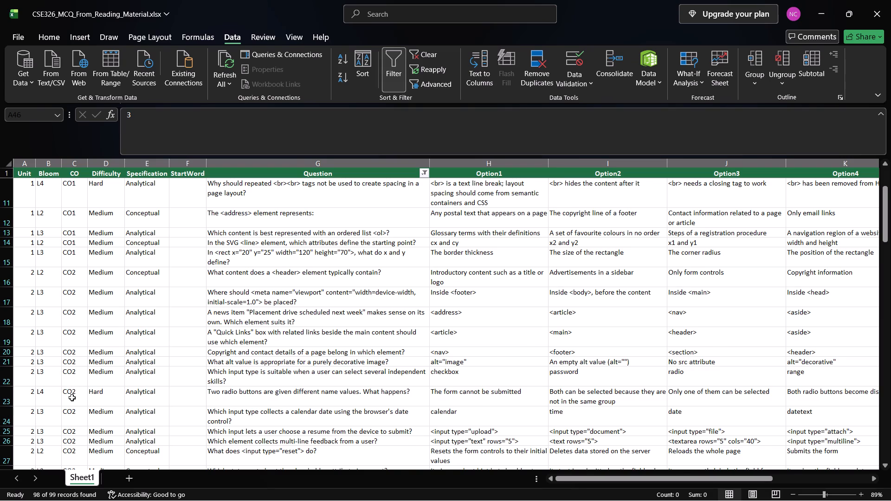
scroll(72, 398, down, 3)
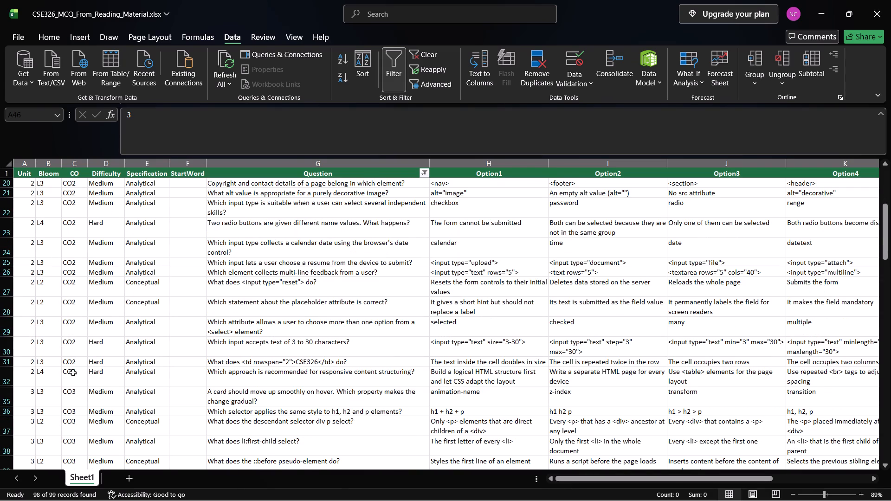
drag(73, 372, 75, 290)
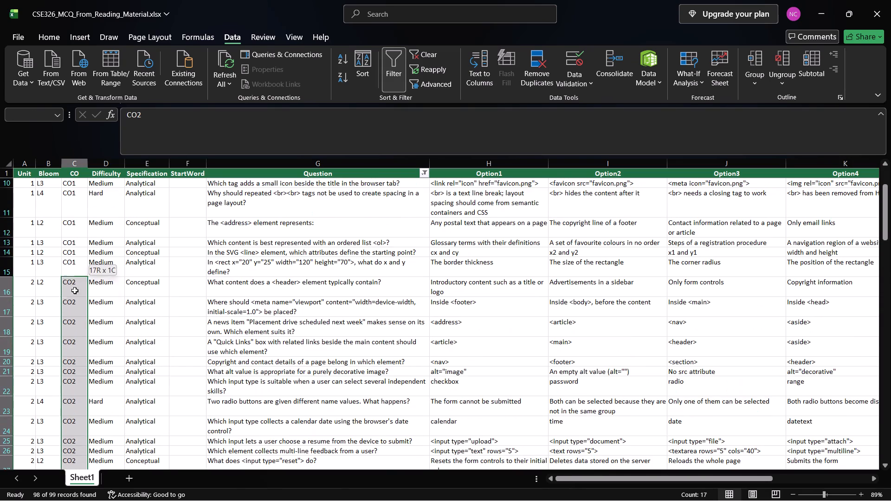
drag(75, 290, 74, 288)
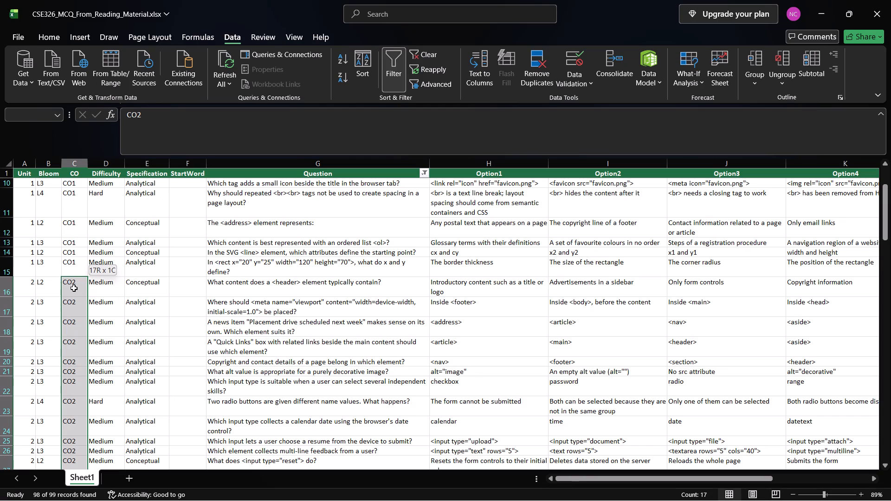
drag(74, 288, 74, 287)
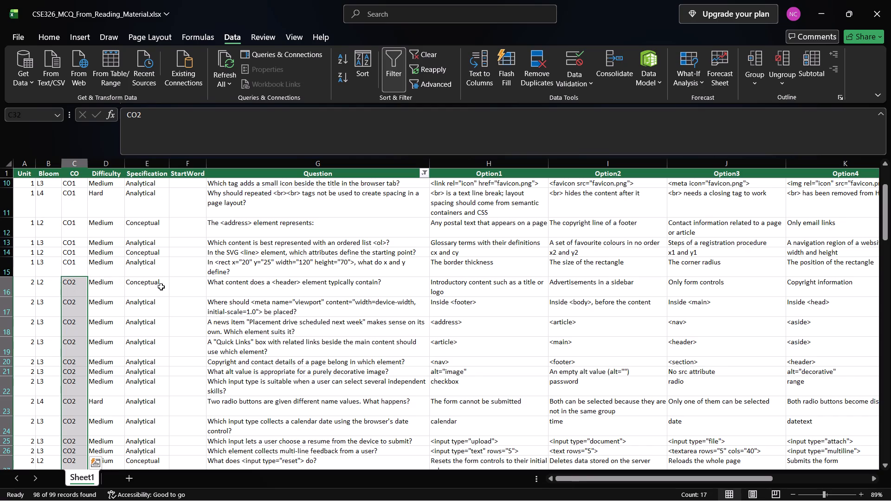
Hide the CO2 row with the question "Which approach is recommended for responsive content structuring?".
scroll(280, 331, down, 2)
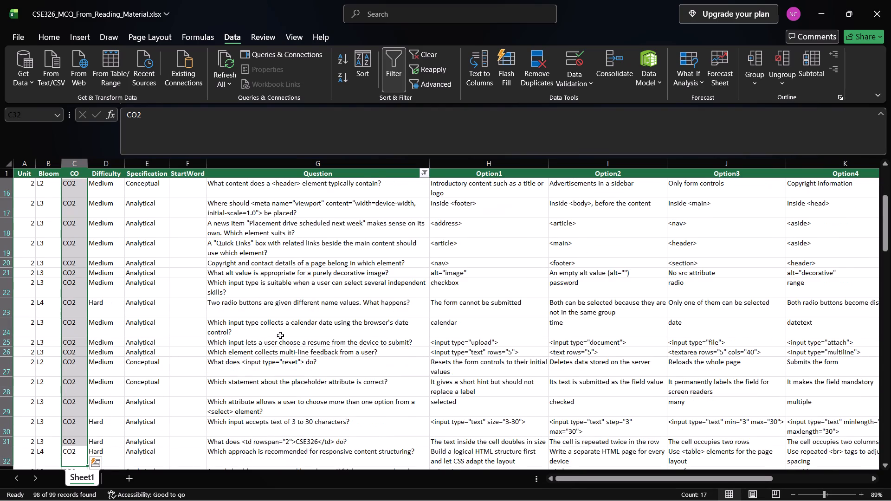
scroll(275, 344, down, 1)
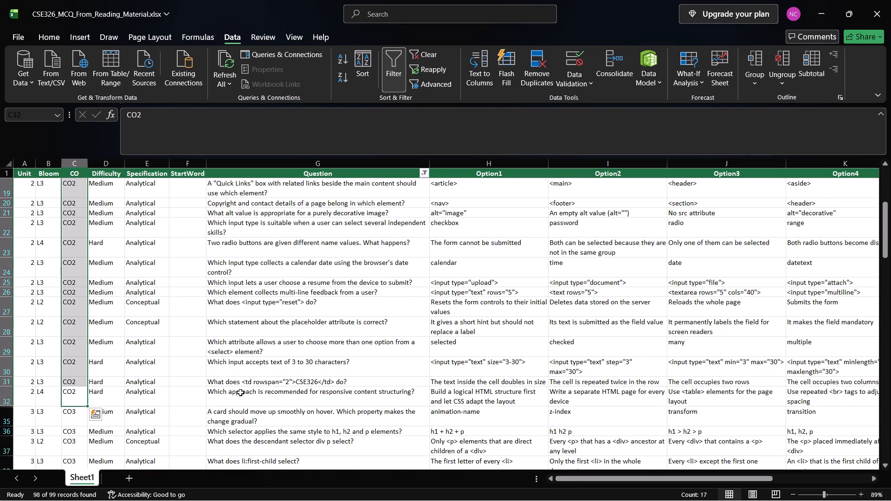
click(240, 393)
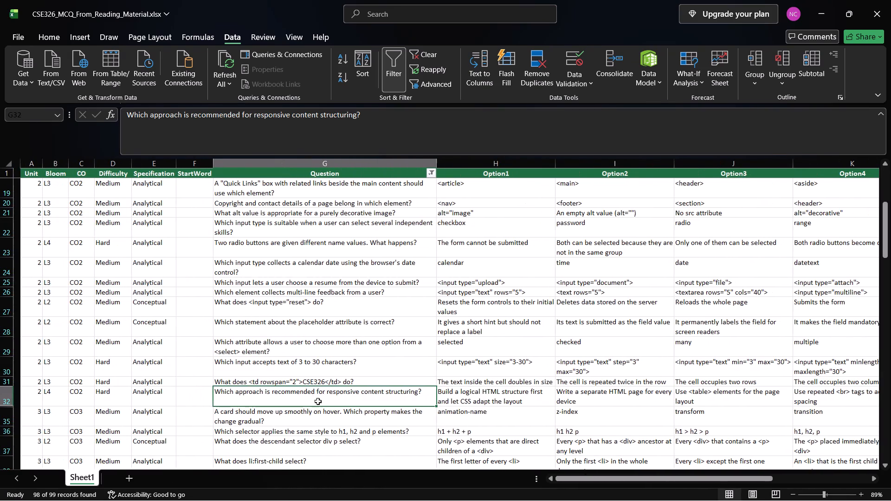
click(10, 395)
right_click(10, 395)
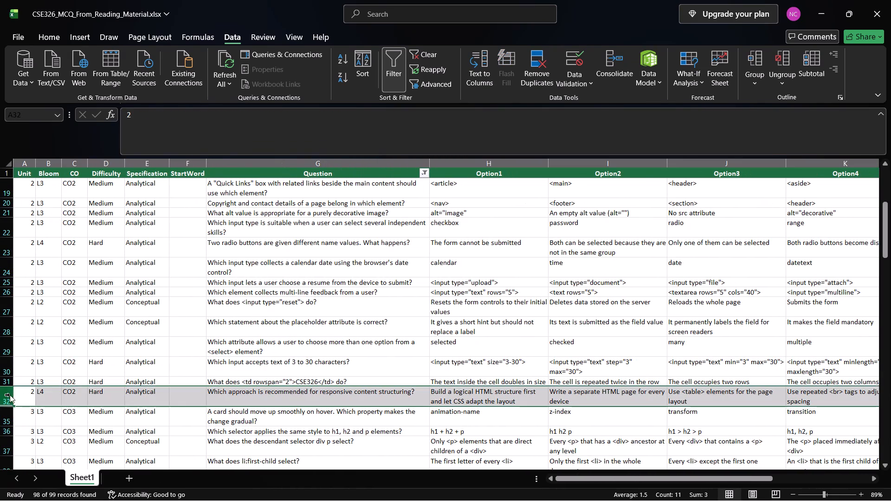
click(37, 368)
Count the CO1 questions by selecting their CO cells, from the <rect> x and y question up to the first question.
scroll(138, 347, up, 5)
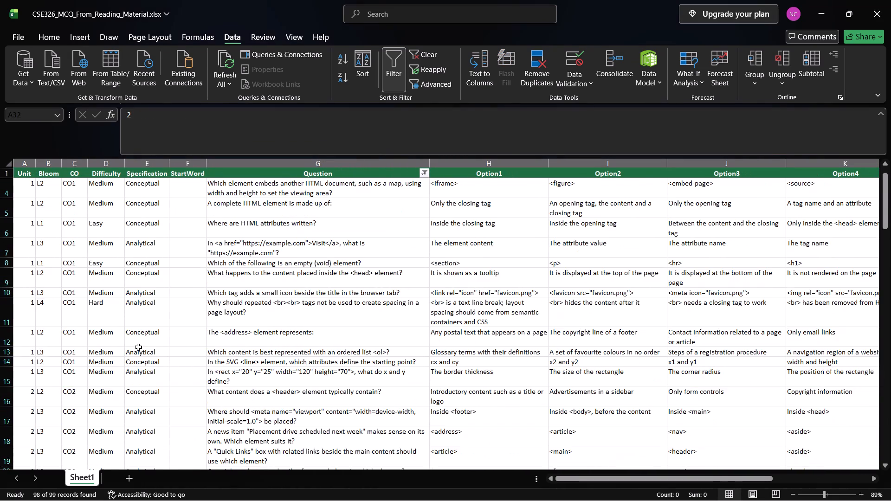
scroll(138, 347, up, 4)
scroll(82, 345, up, 2)
drag(73, 404, 69, 187)
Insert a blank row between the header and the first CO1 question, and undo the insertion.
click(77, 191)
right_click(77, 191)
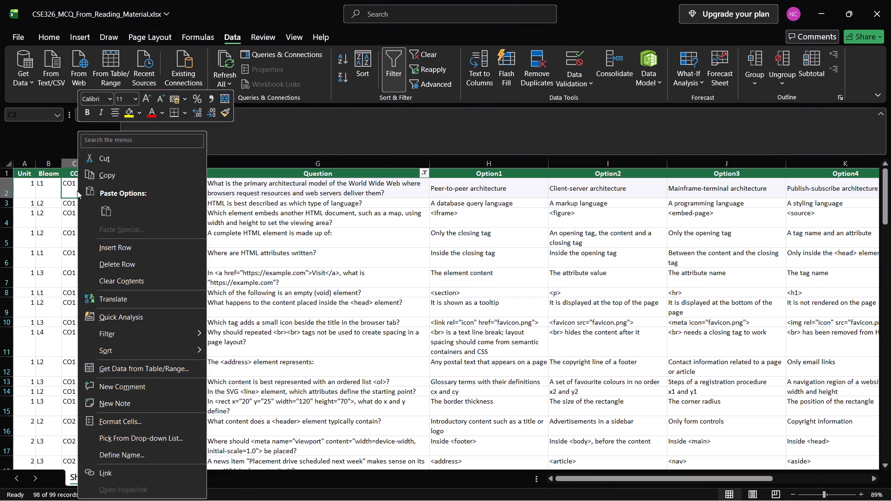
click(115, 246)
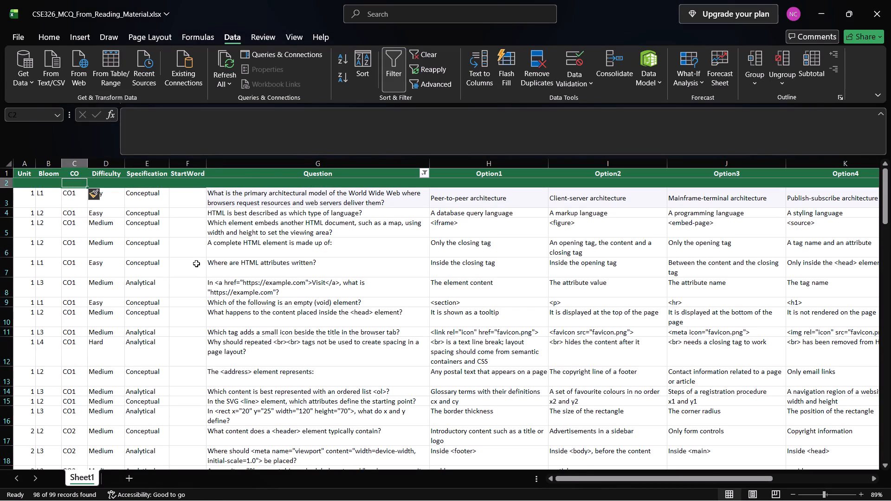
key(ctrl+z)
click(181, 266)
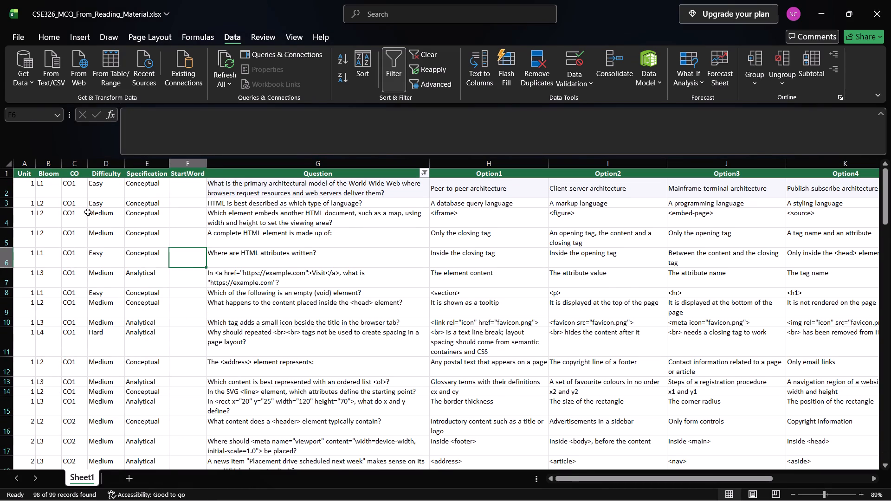
Insert a blank row above the CO1 question "HTML is best described as which type of language?".
click(81, 202)
right_click(81, 202)
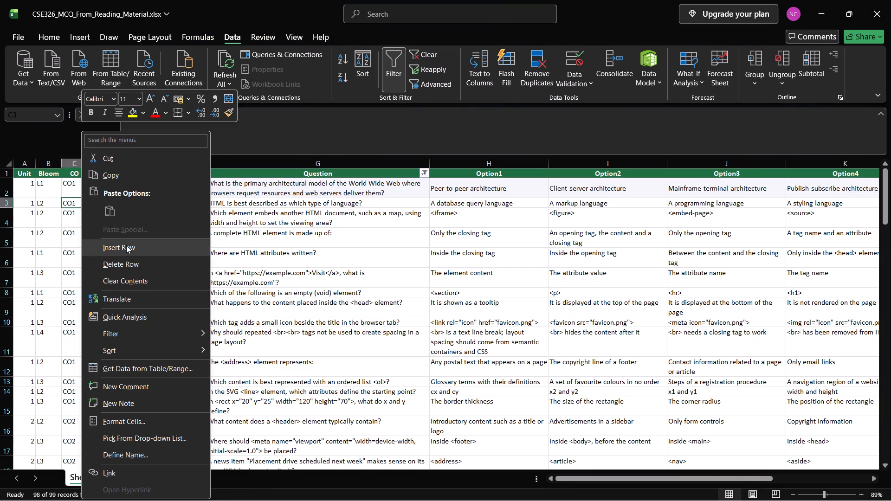
click(126, 245)
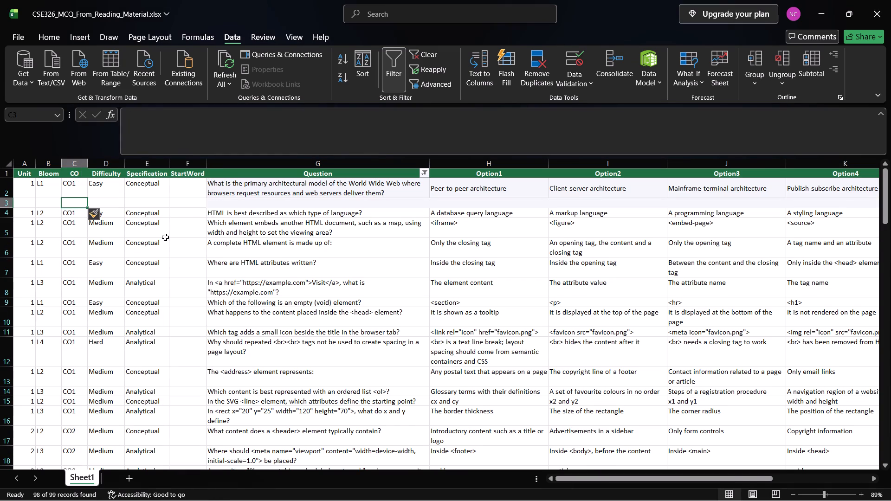
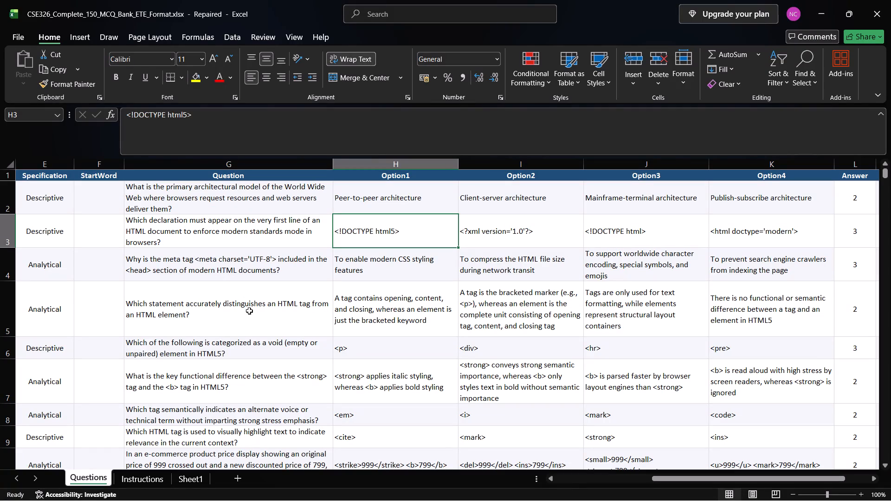
Copy the entire CO1 row with the question "Which tag semantically indicates an alternate voice or technical term without imparting strong stress emphasis?".
click(232, 353)
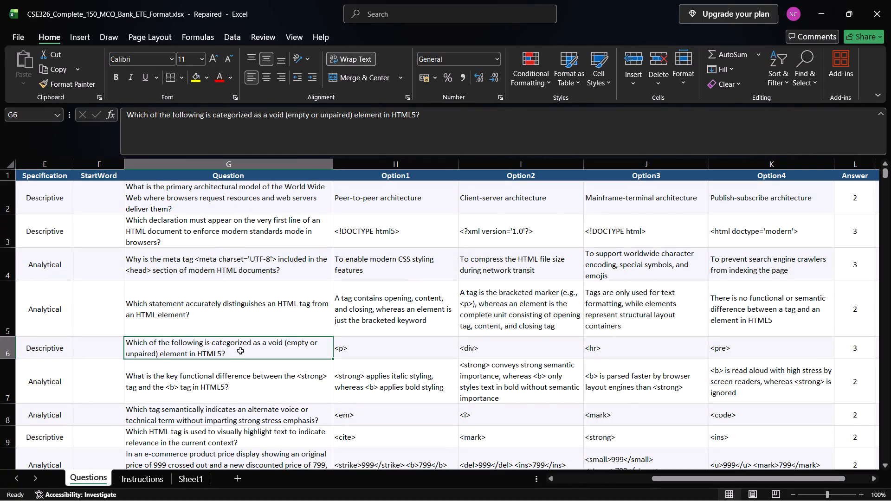
scroll(240, 351, down, 1)
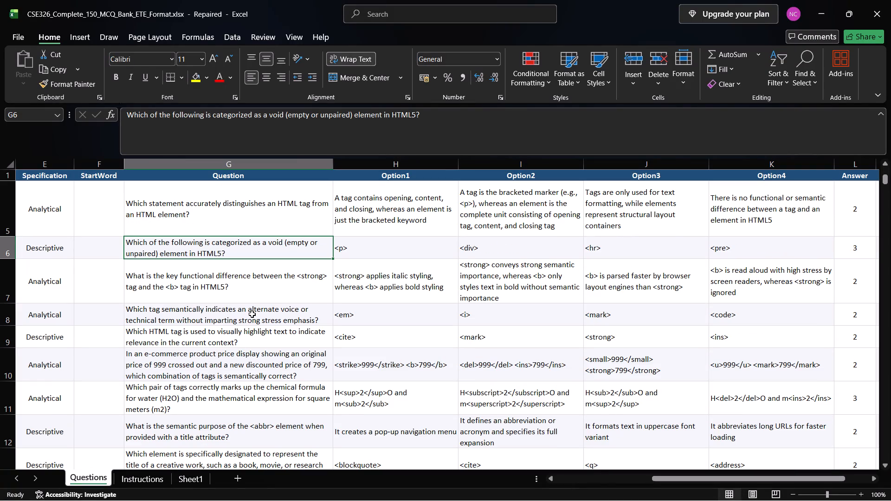
click(252, 314)
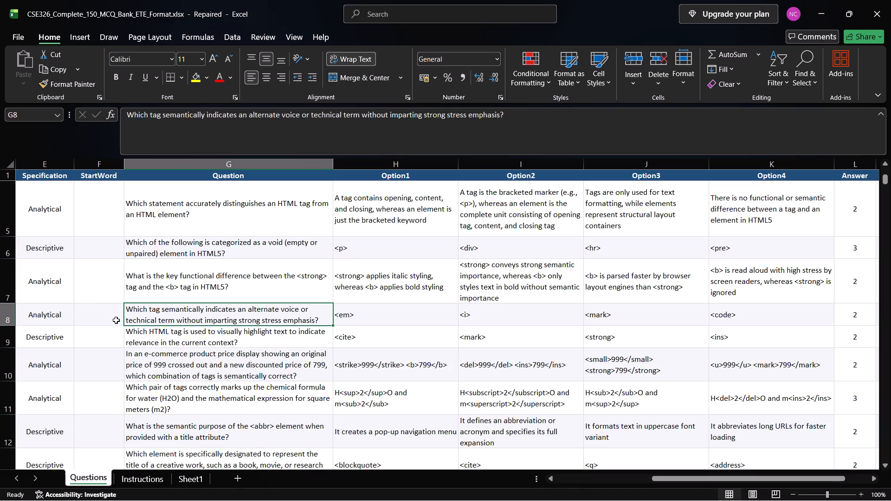
scroll(119, 321, right, 5)
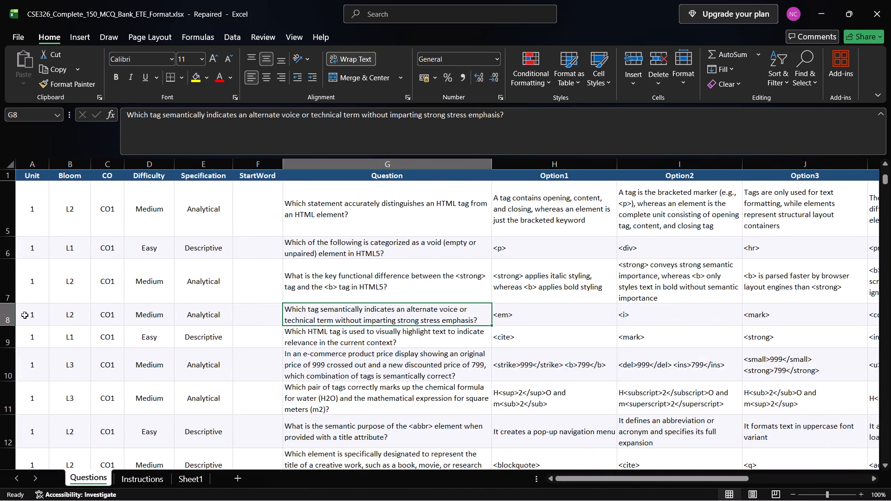
click(8, 315)
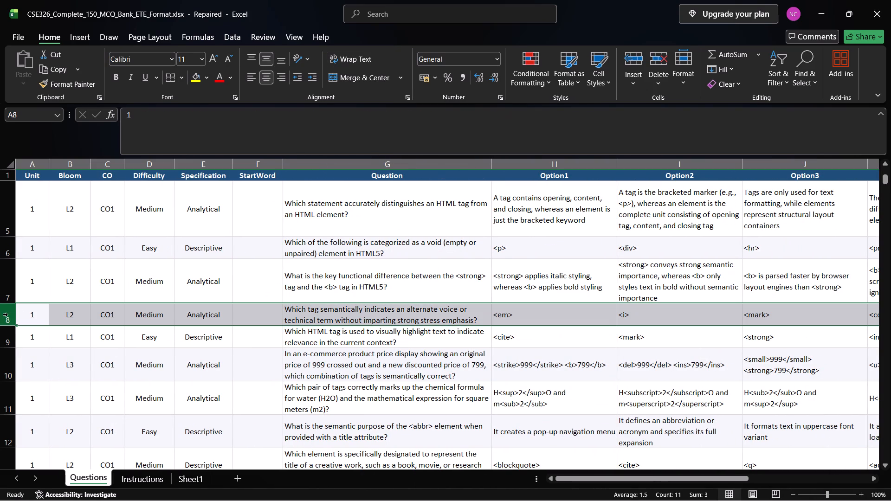
key(ctrl+c)
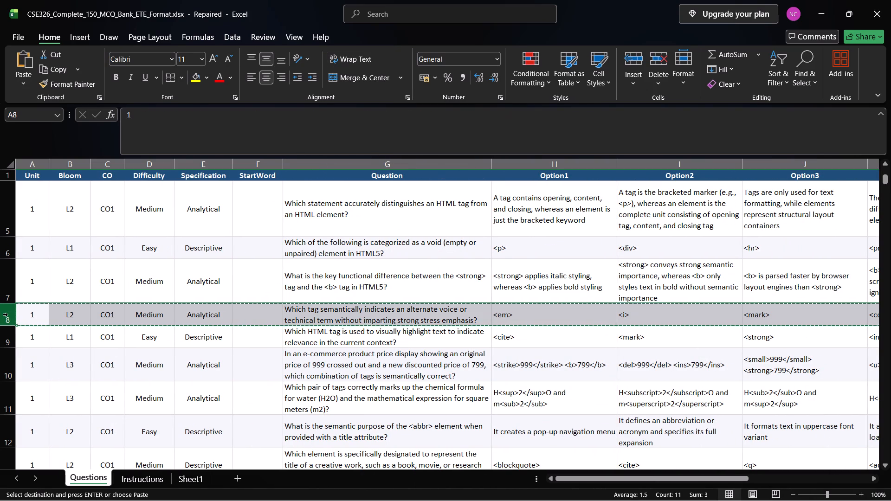
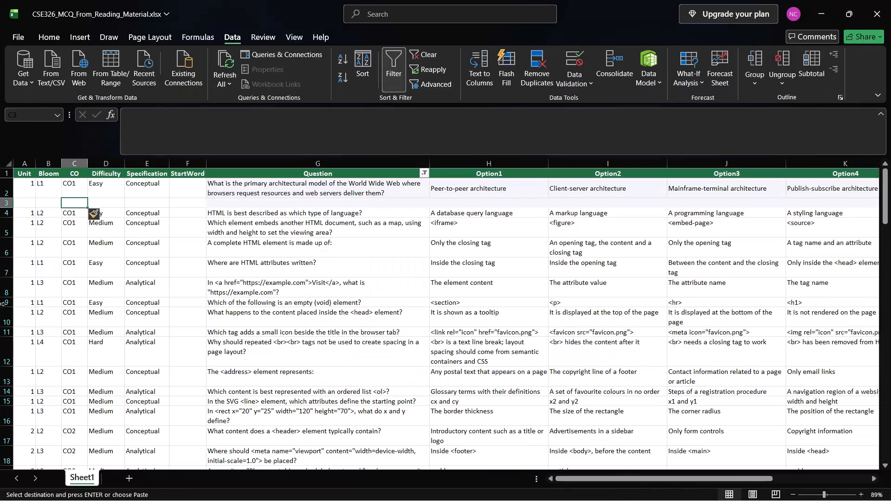
Paste the copied CO1 question row into the empty row 3, starting at its Unit cell.
click(26, 204)
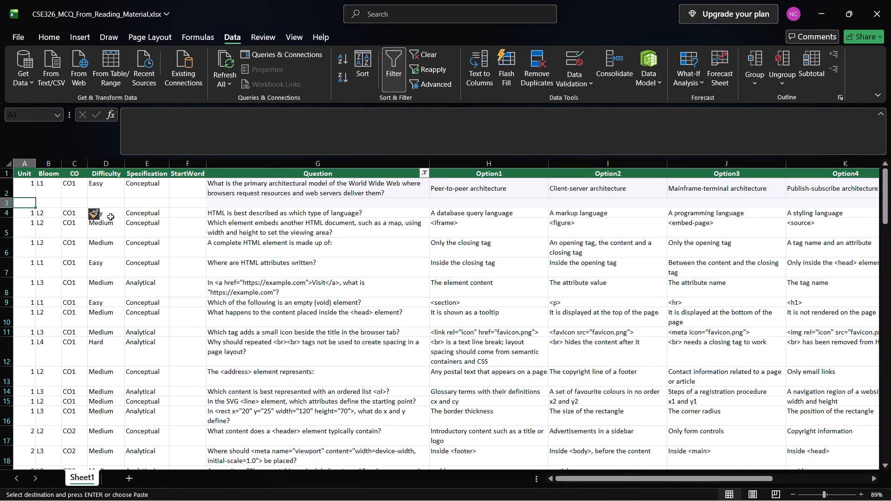
key(ctrl+v)
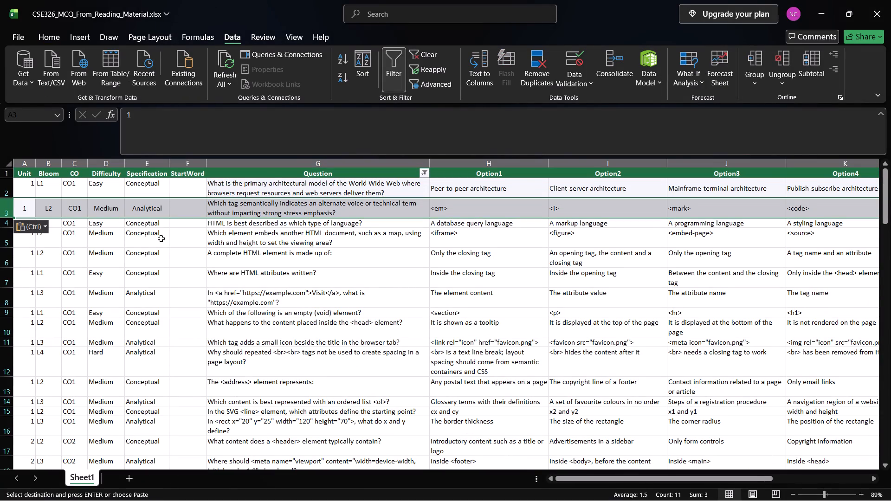
scroll(418, 255, left, 1)
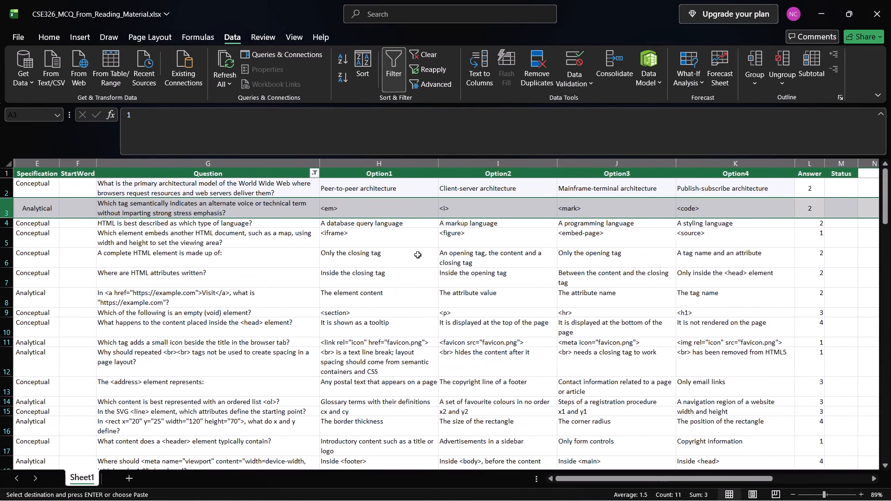
scroll(418, 255, left, 2)
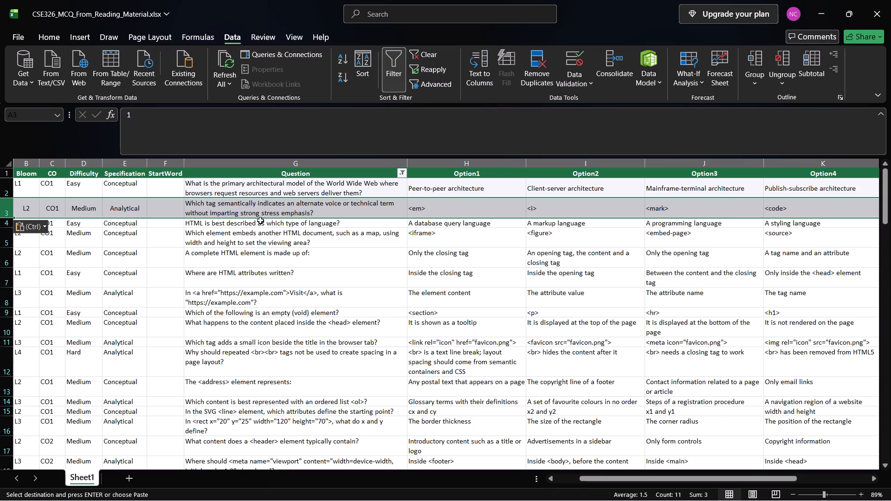
Centre the contents of all cells in the question table horizontally.
click(453, 212)
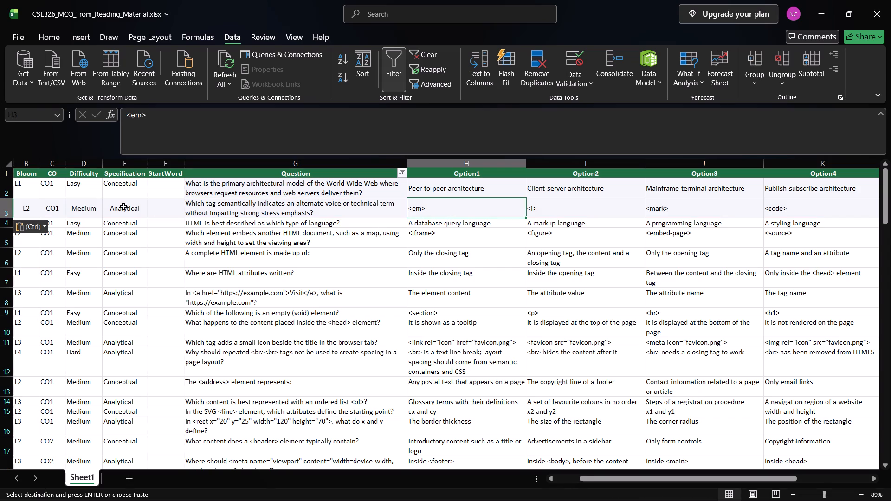
key(ctrl+a)
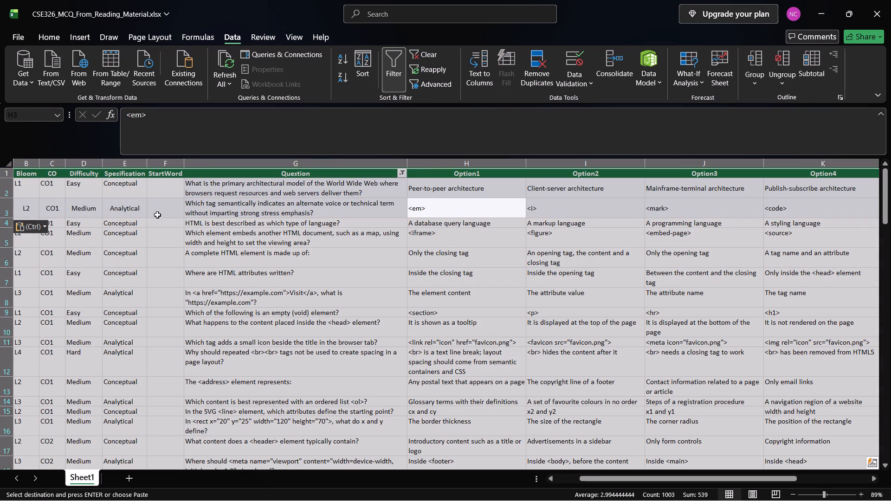
click(22, 36)
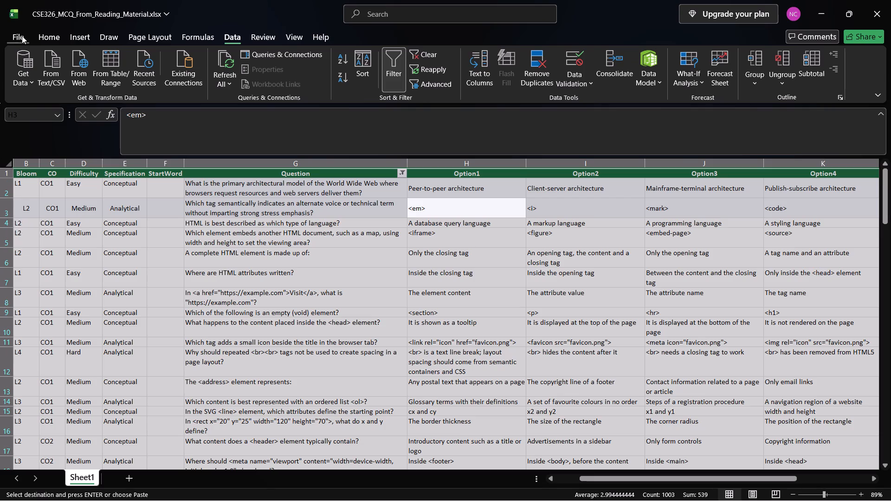
click(19, 38)
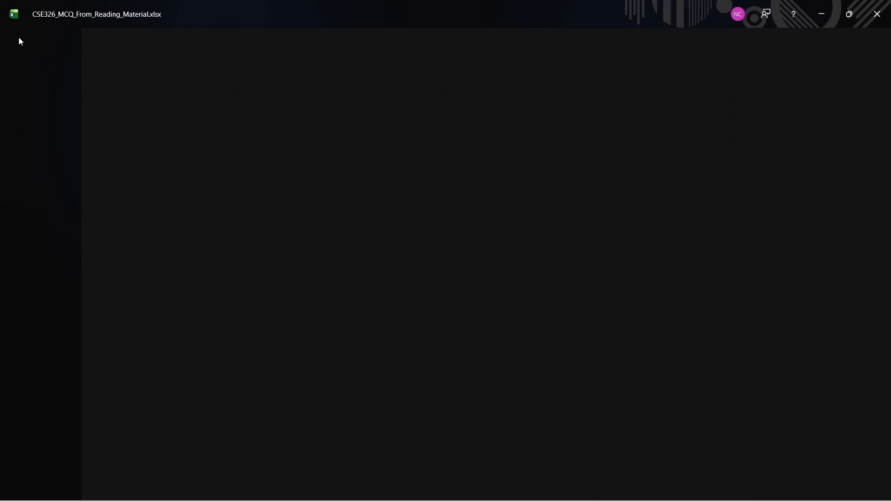
click(49, 35)
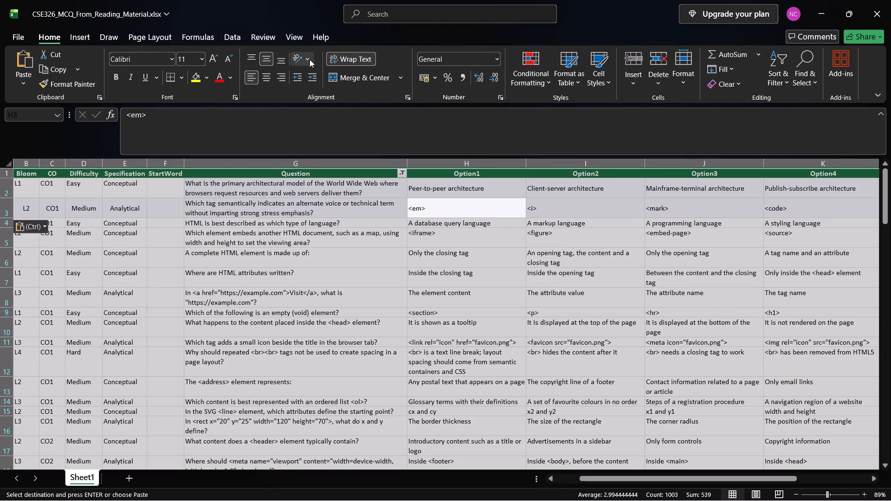
click(270, 76)
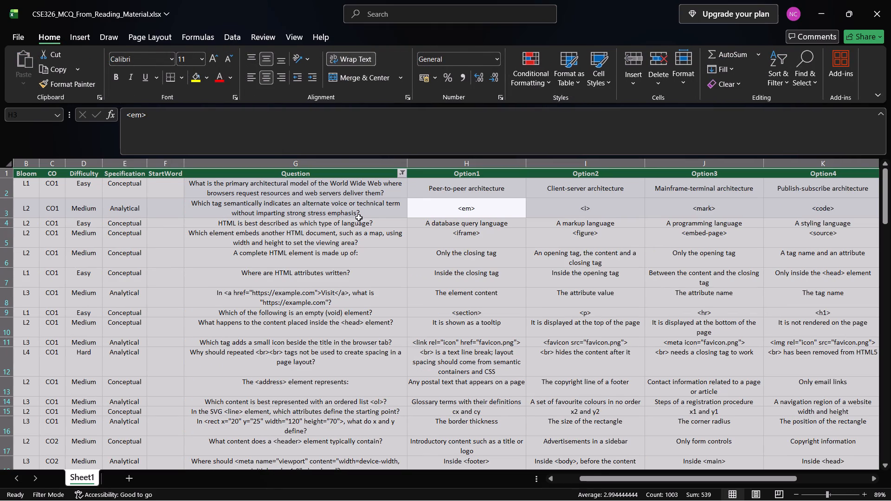
click(490, 238)
scroll(488, 237, up, 5)
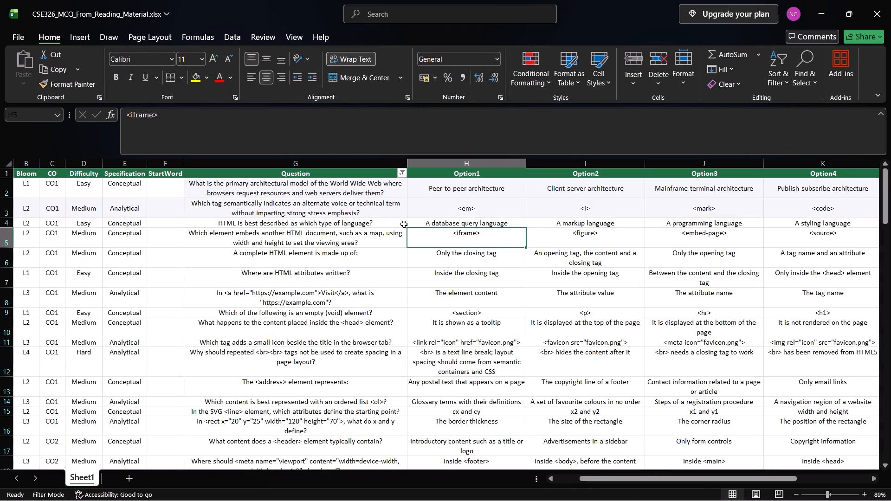
Save the workbook as a new Excel file named CSE326 ETE MCQ CHIRAG SIR in the Downloads folder.
click(16, 36)
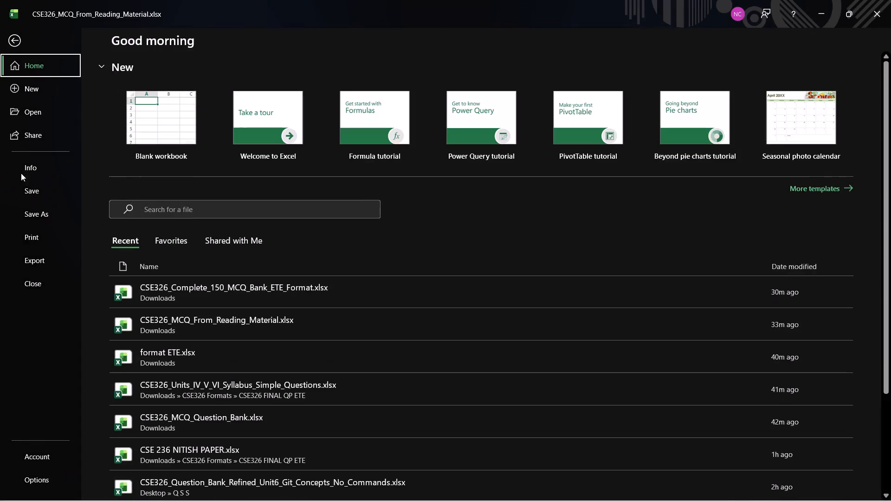
click(41, 215)
click(355, 135)
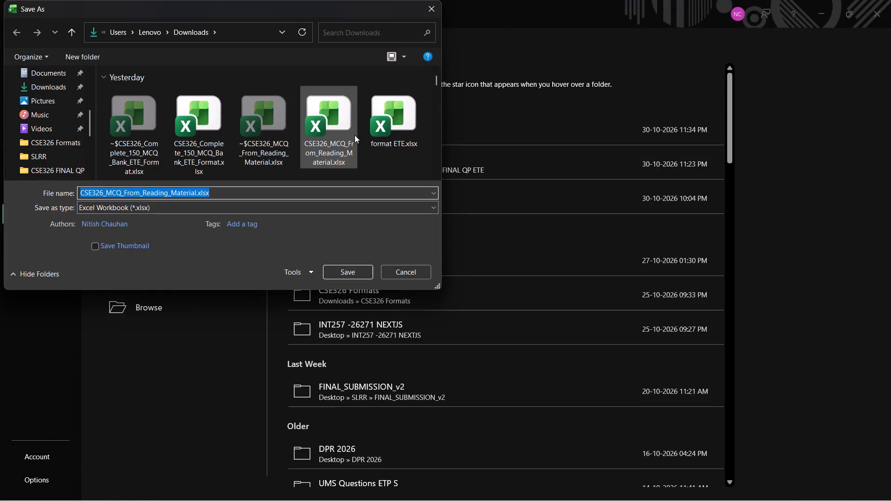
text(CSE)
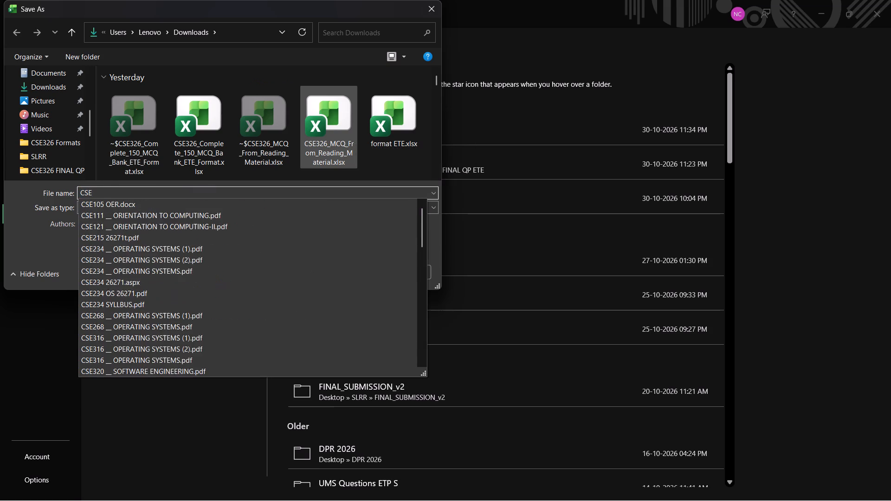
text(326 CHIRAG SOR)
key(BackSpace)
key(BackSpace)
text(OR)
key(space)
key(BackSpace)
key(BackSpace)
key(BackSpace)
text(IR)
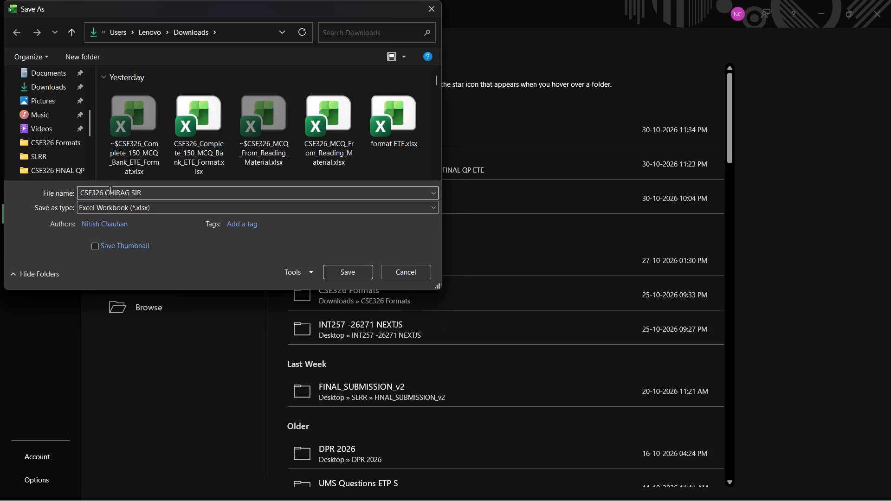
click(104, 190)
key(space)
text(ETE)
key(space)
text(MCQ)
key(space)
click(352, 271)
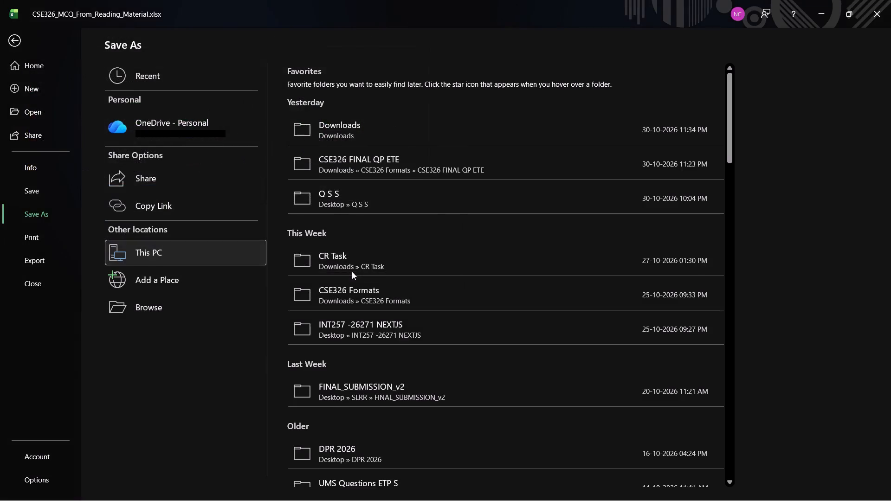
Check the total number of visible questions by selecting the CO column entries from the last CO6 row up to row 2.
scroll(352, 271, up, 3)
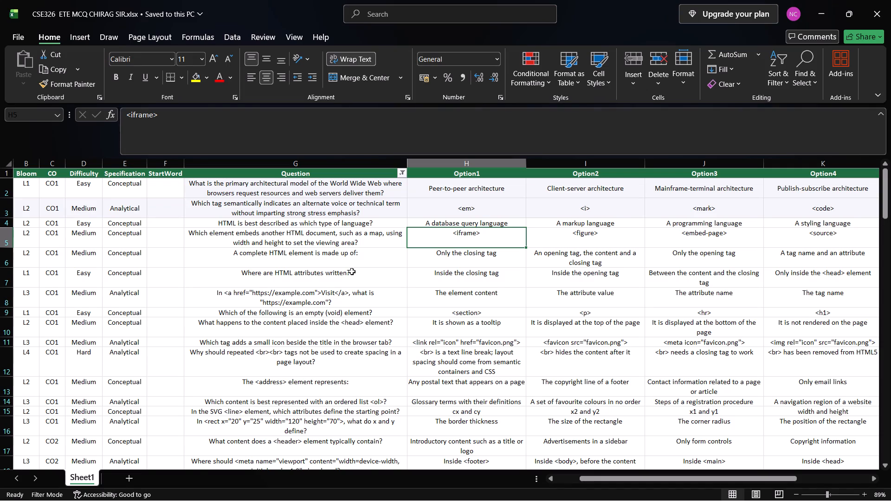
scroll(161, 255, down, 2)
scroll(161, 255, down, 19)
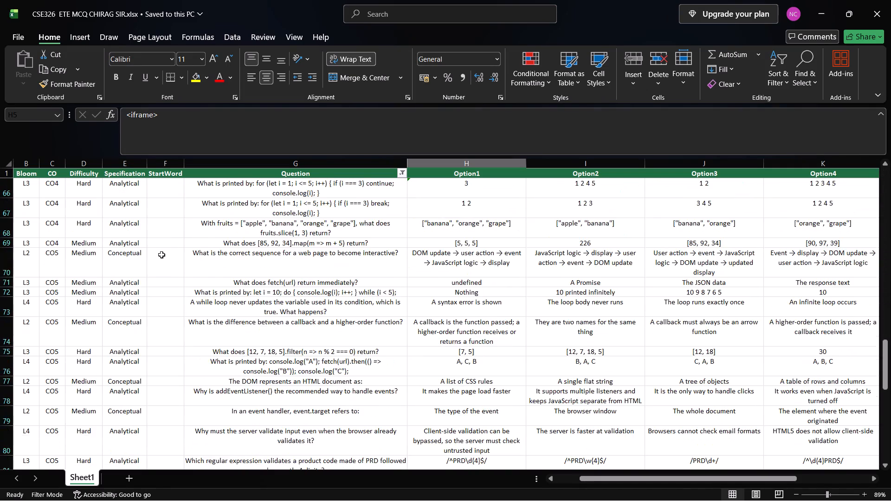
scroll(161, 255, down, 7)
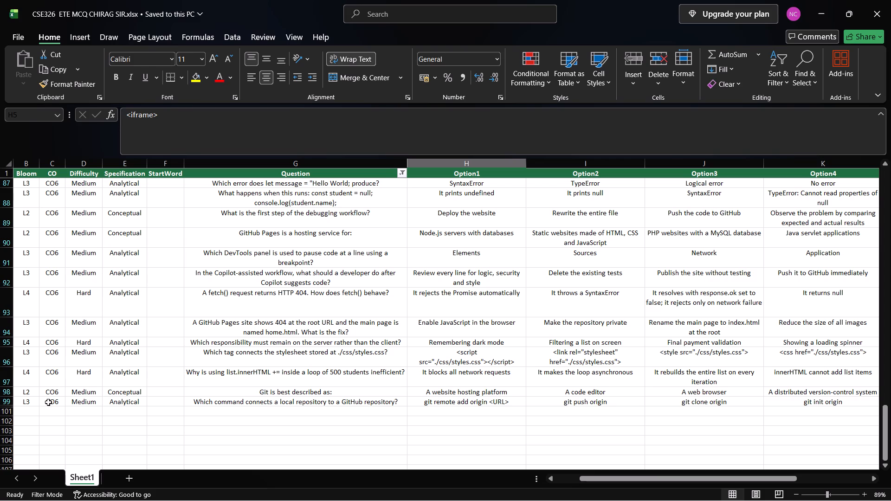
drag(48, 402, 58, 136)
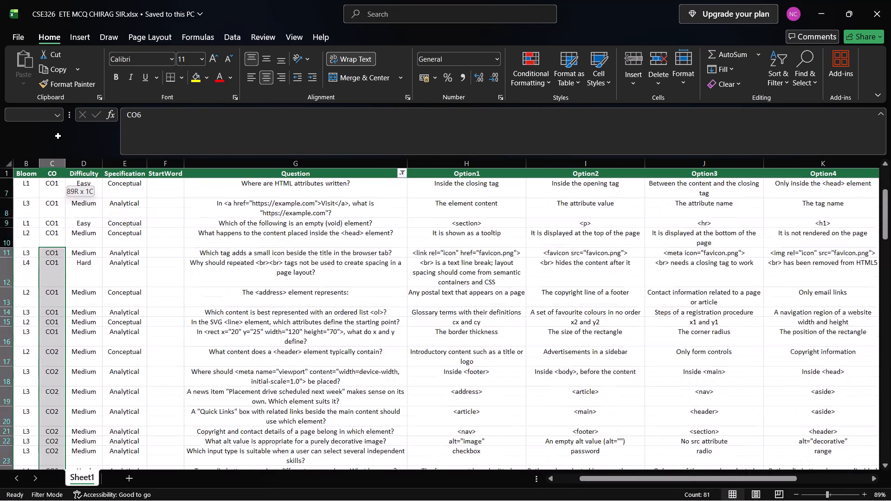
drag(58, 136, 53, 193)
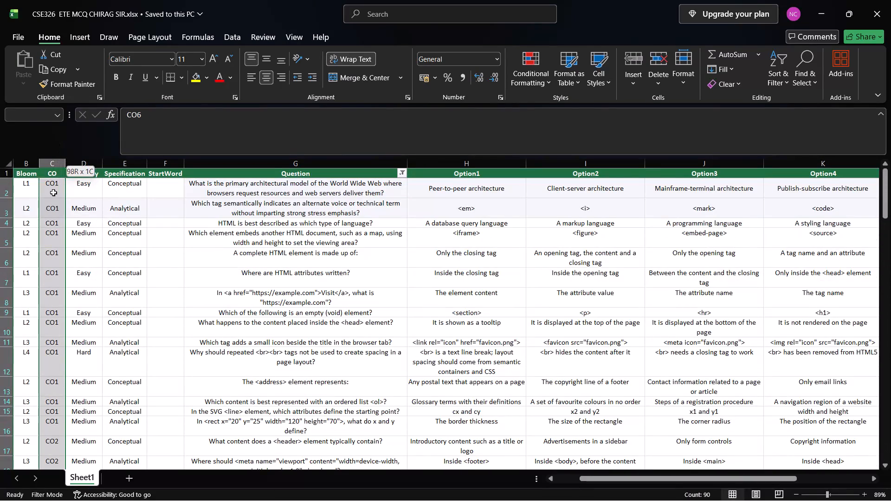
drag(53, 193, 53, 193)
click(55, 197)
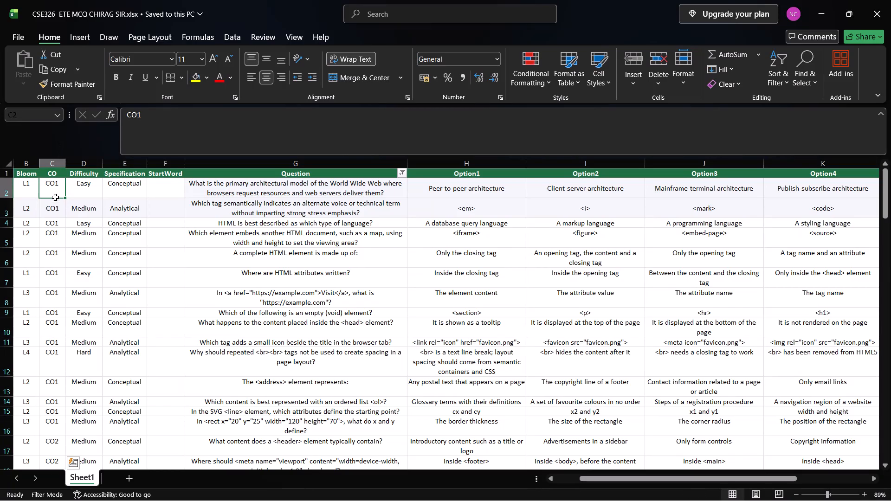
Count the visible questions for each of CO1, CO2 and CO3 by selecting each group's cells in the CO column.
drag(55, 186, 47, 382)
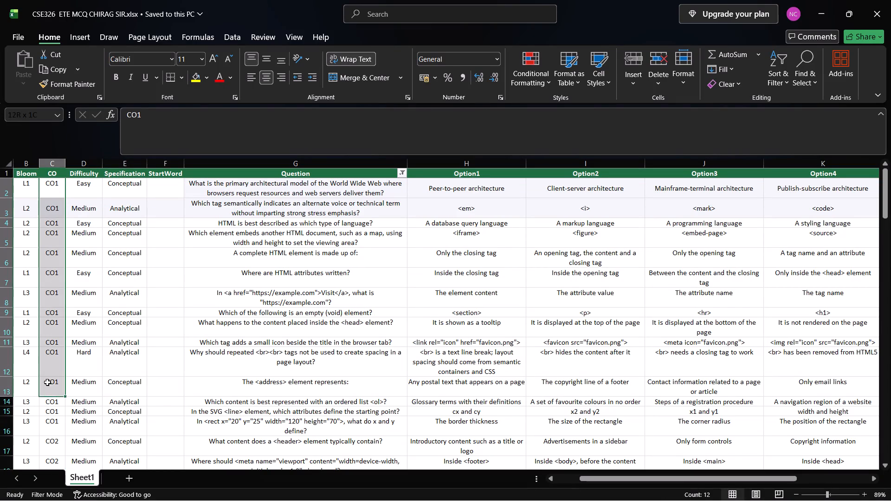
drag(47, 382, 51, 419)
scroll(54, 361, down, 4)
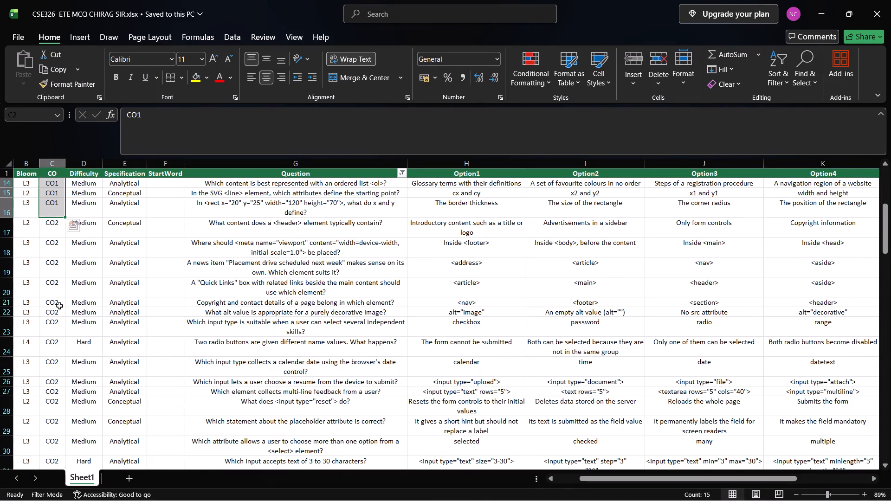
drag(53, 224, 48, 430)
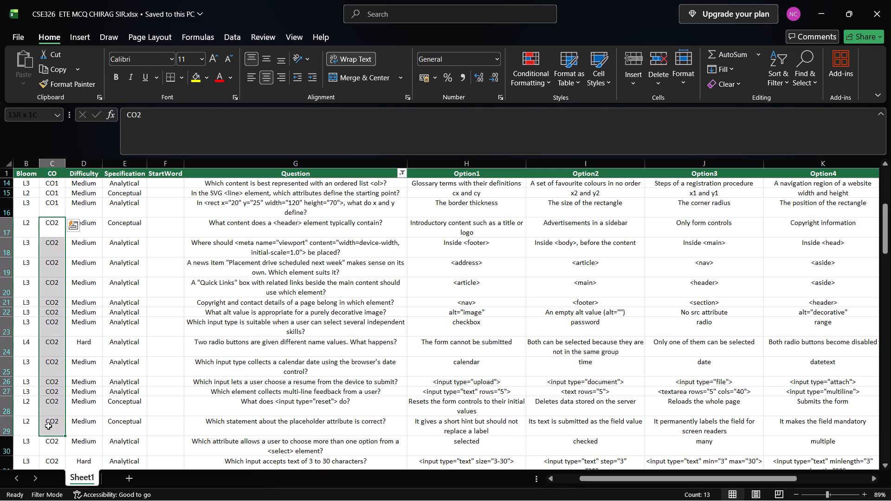
drag(48, 430, 66, 415)
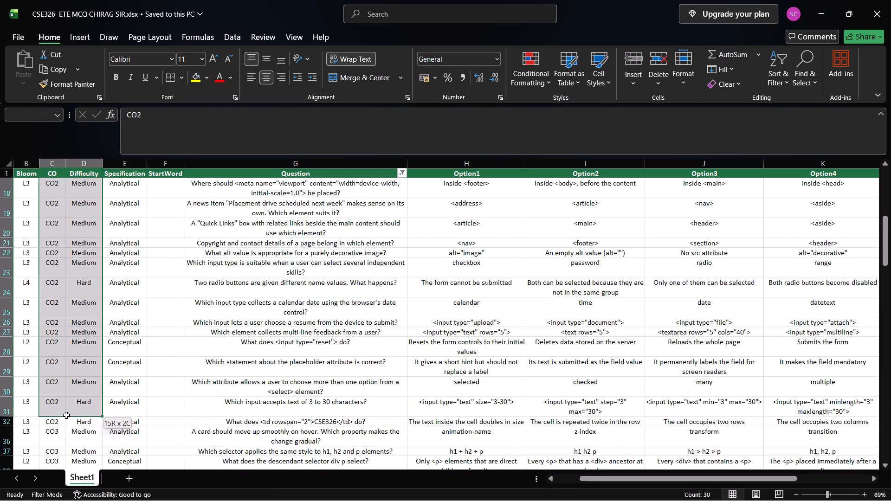
drag(66, 415, 54, 426)
scroll(53, 401, down, 3)
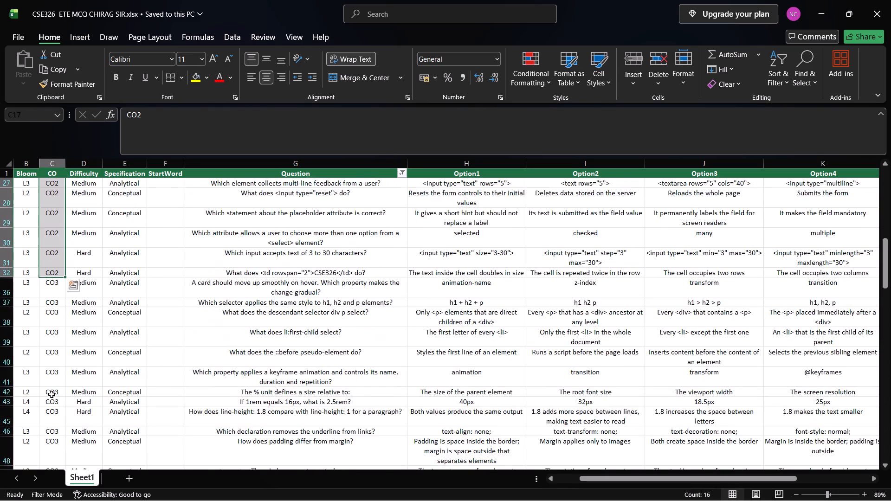
scroll(52, 393, down, 1)
drag(50, 238, 48, 417)
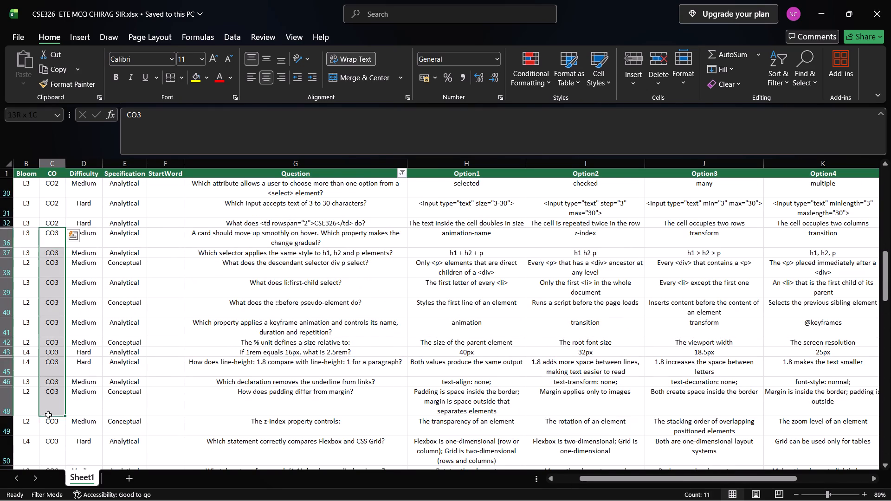
drag(48, 417, 59, 304)
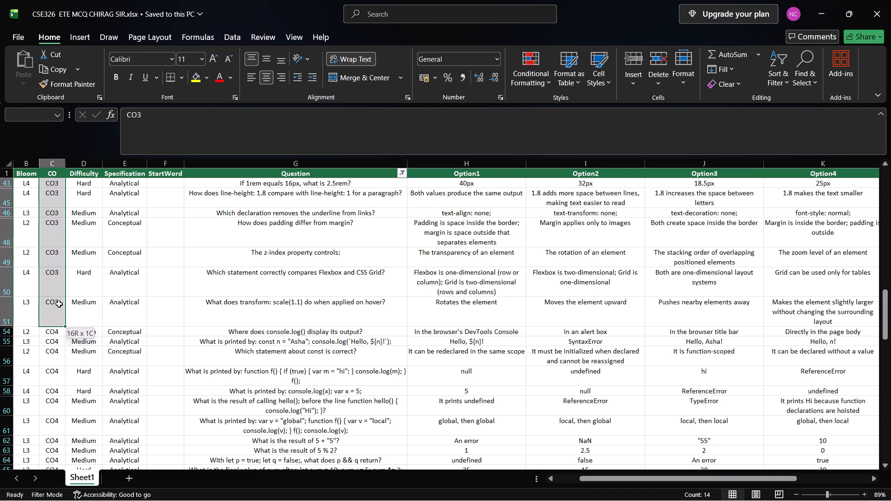
drag(59, 304, 54, 304)
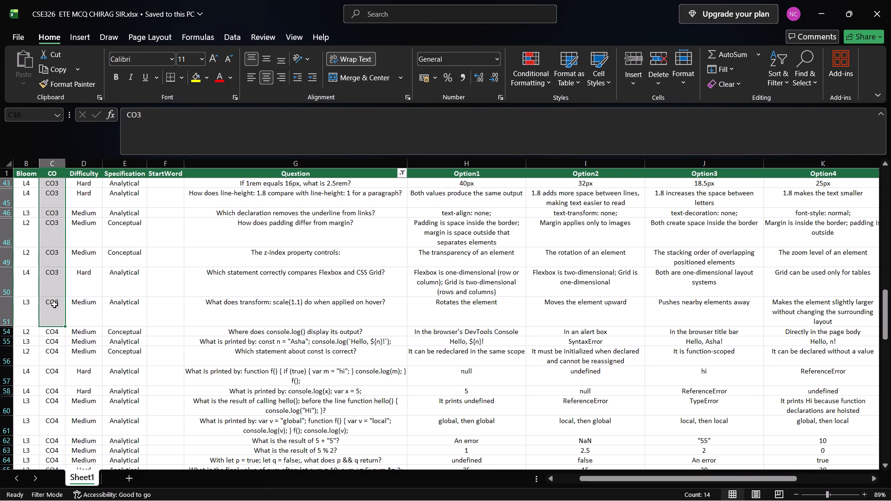
scroll(92, 314, up, 4)
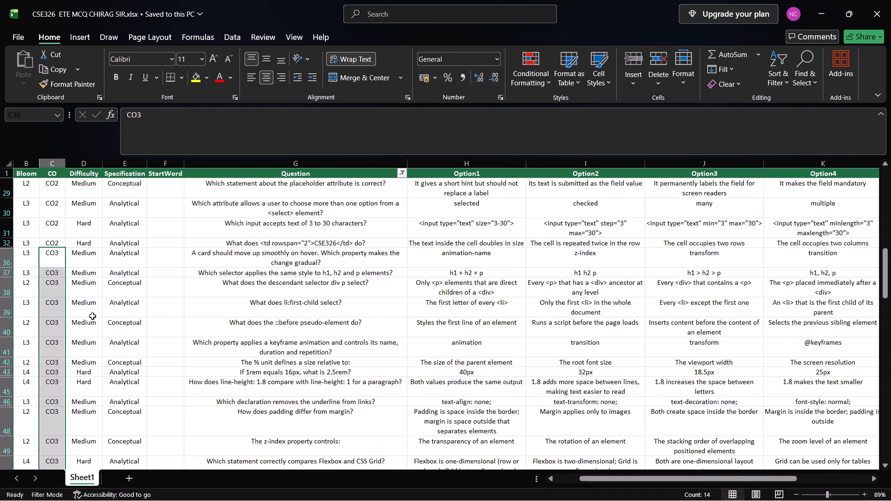
scroll(92, 316, down, 3)
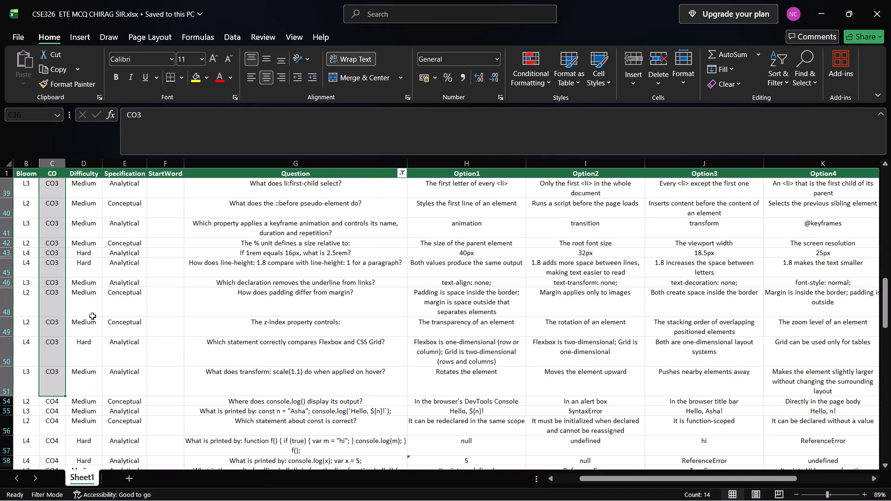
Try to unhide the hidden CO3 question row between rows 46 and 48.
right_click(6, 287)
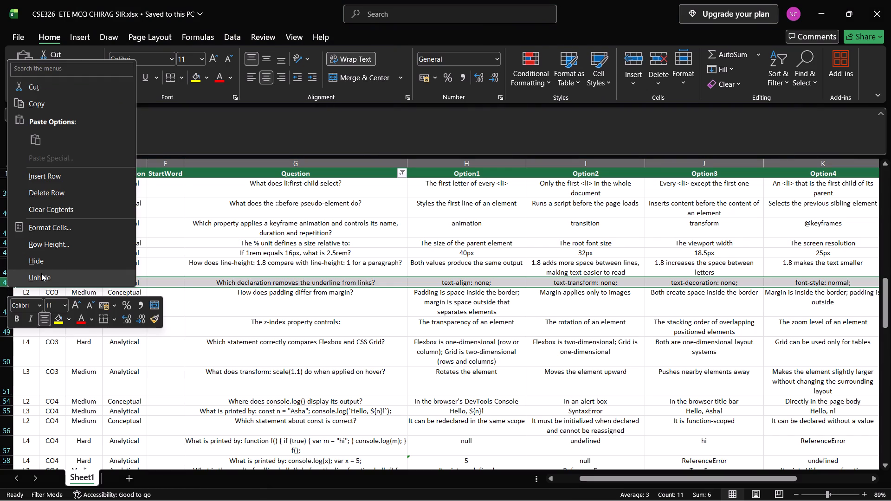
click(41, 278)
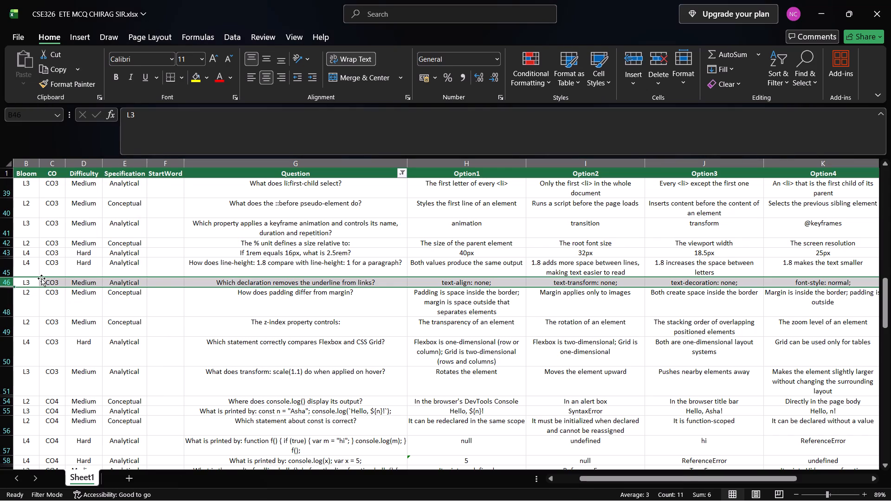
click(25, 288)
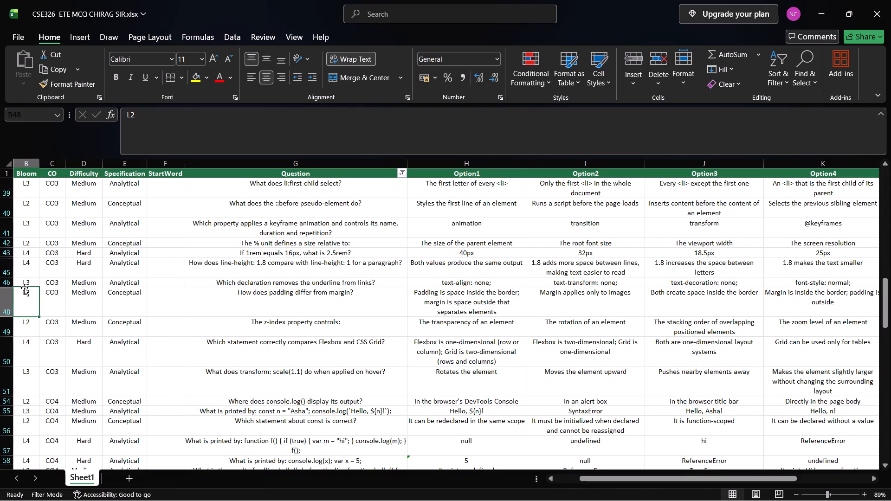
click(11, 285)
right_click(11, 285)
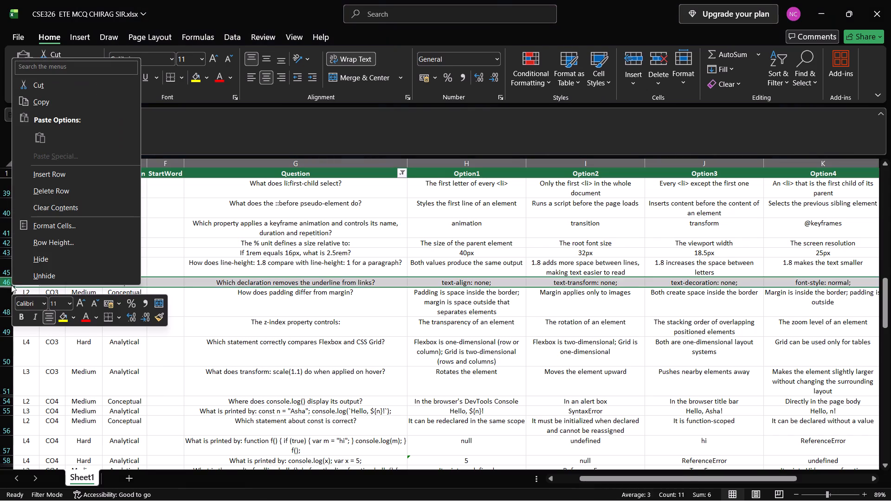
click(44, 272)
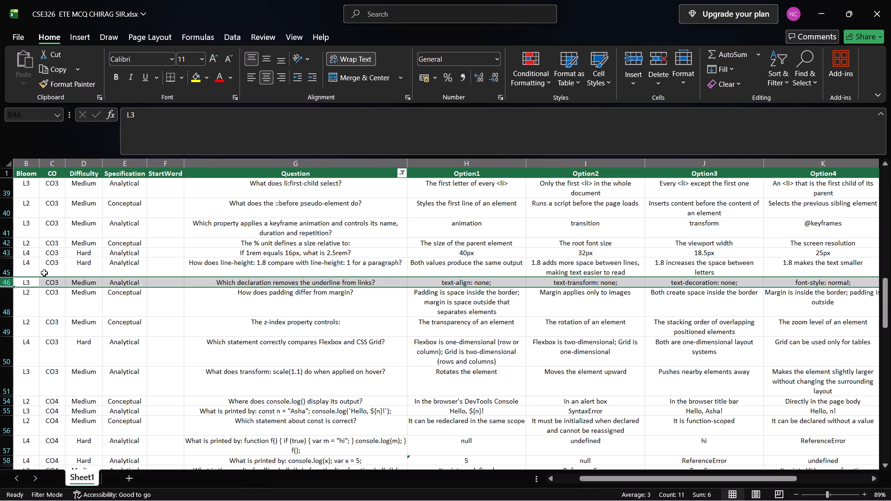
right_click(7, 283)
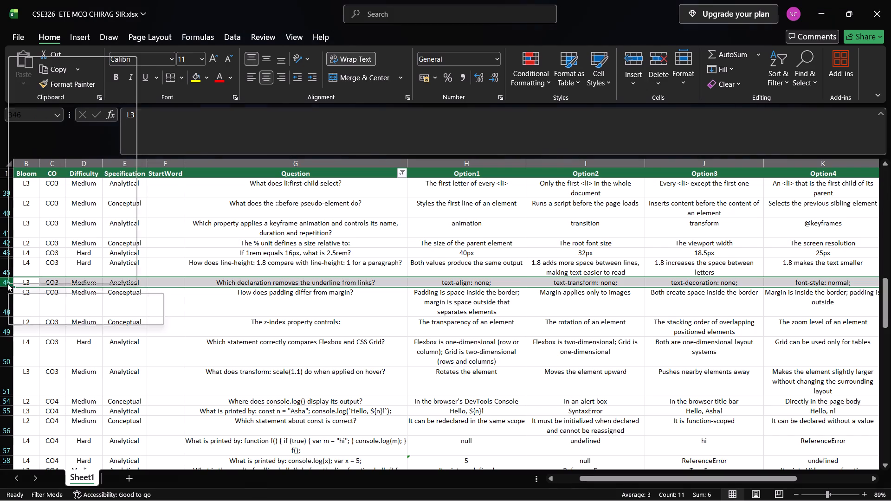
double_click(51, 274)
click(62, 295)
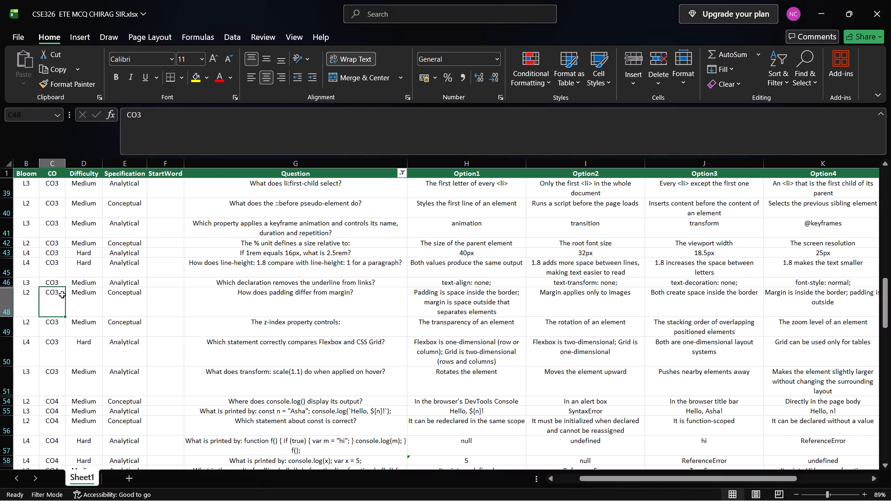
Count the visible questions for each of CO3, CO4, CO5 and CO6 by selecting each group's cells in the CO column.
drag(48, 374, 50, 261)
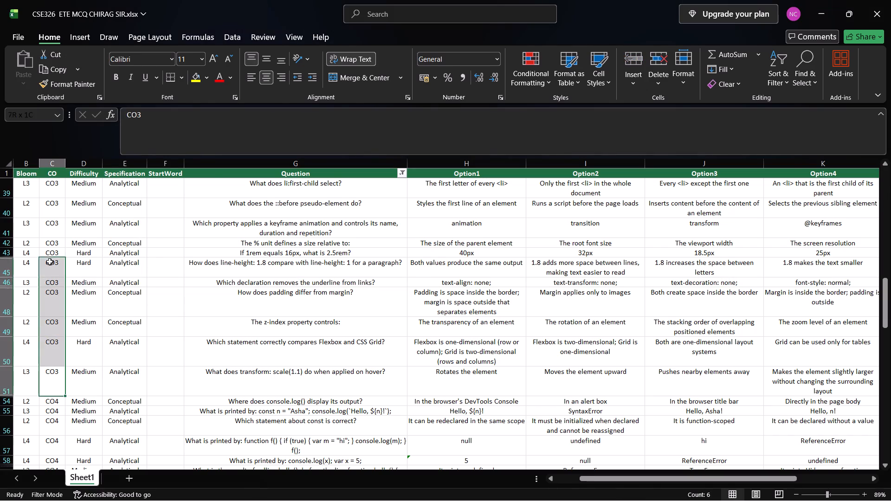
drag(50, 261, 52, 217)
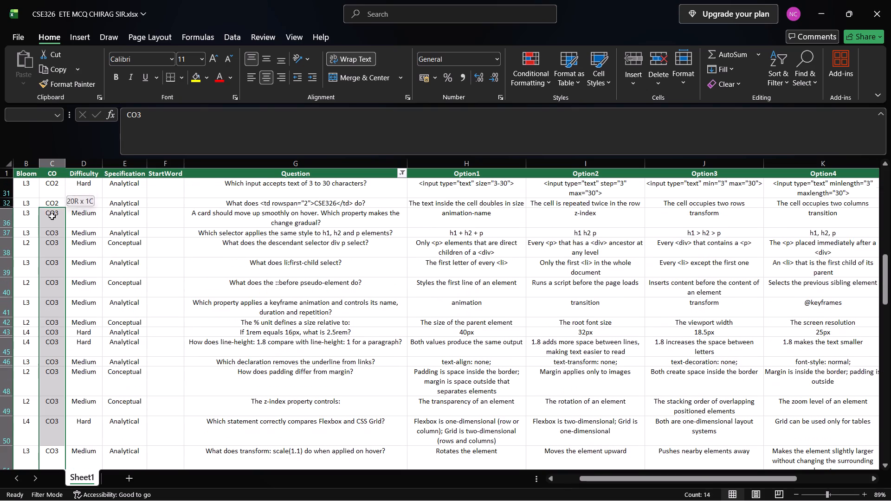
drag(52, 217, 53, 216)
scroll(48, 254, down, 6)
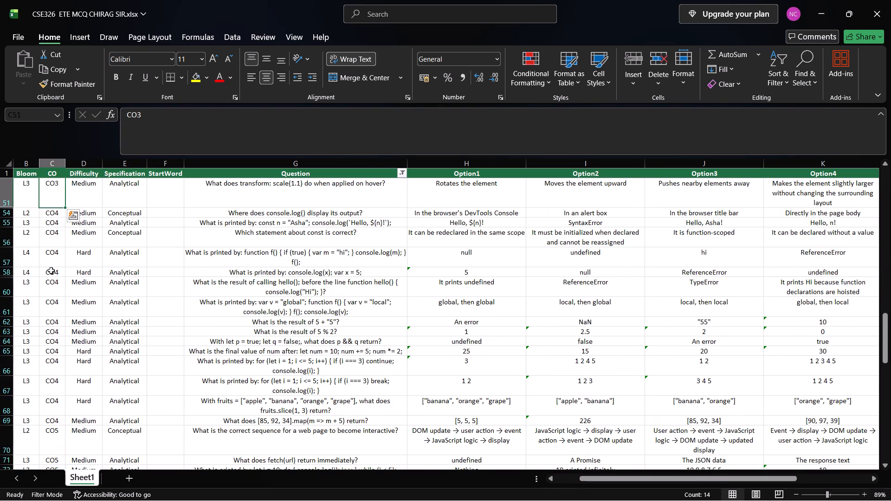
drag(54, 213, 45, 405)
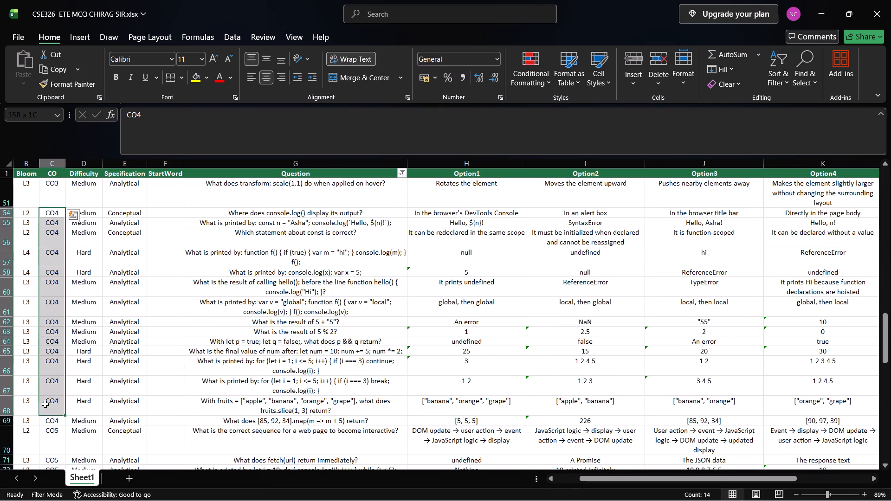
drag(45, 405, 48, 418)
scroll(73, 385, down, 5)
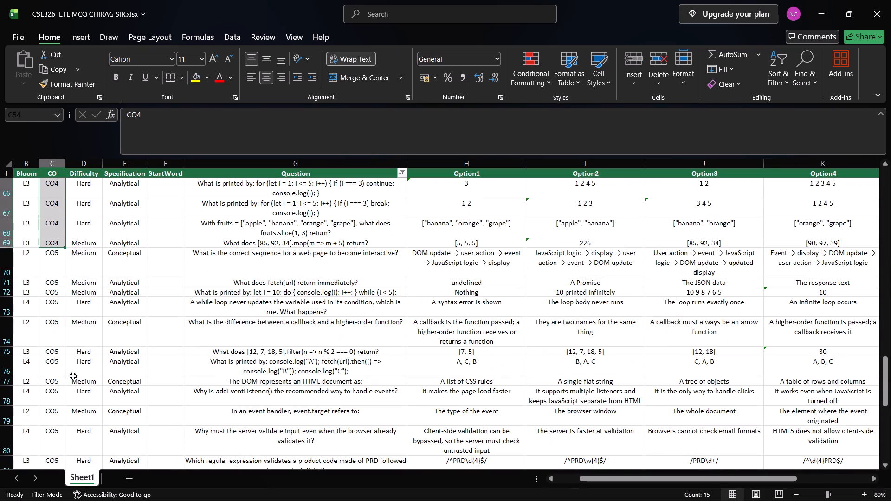
click(57, 263)
drag(55, 259, 54, 392)
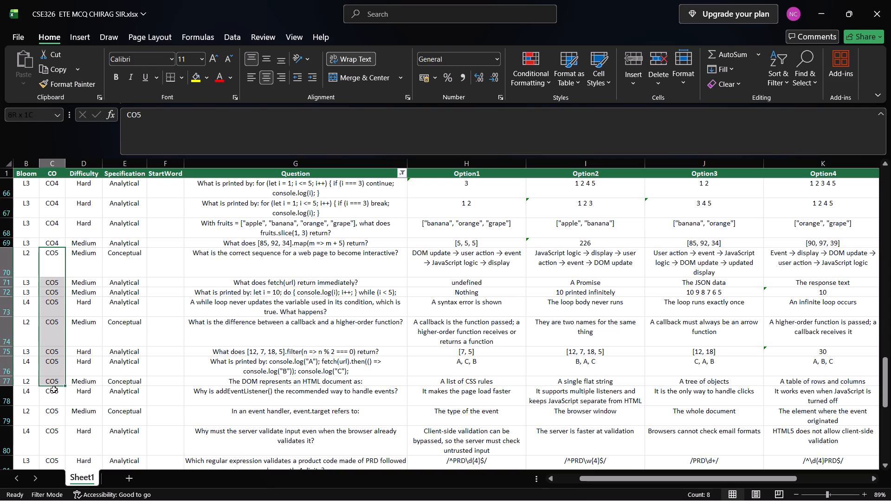
drag(54, 392, 64, 268)
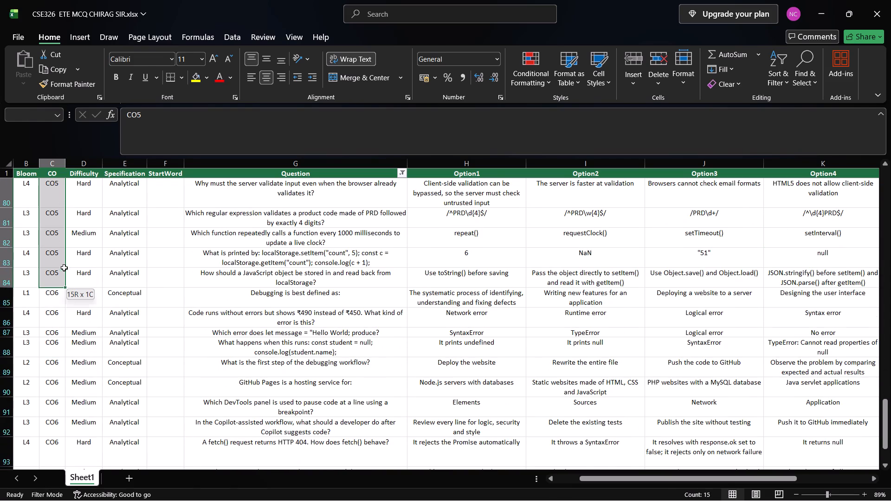
drag(64, 268, 56, 283)
drag(54, 292, 53, 444)
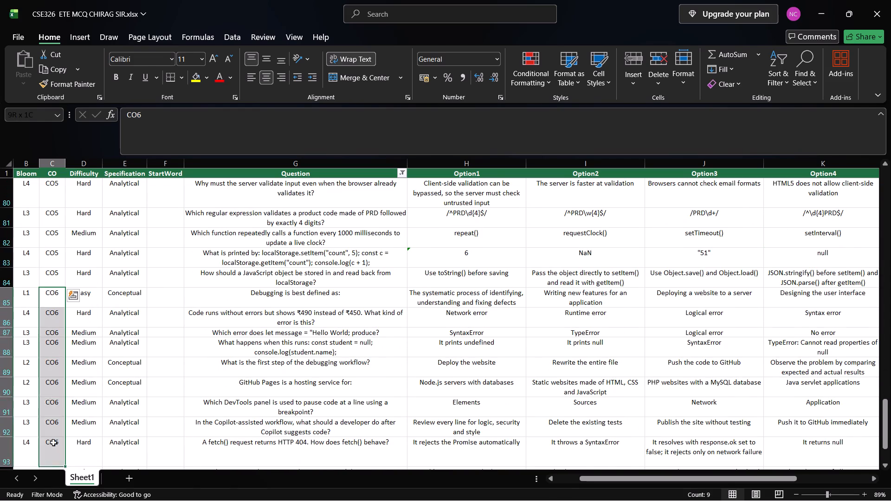
drag(53, 444, 57, 480)
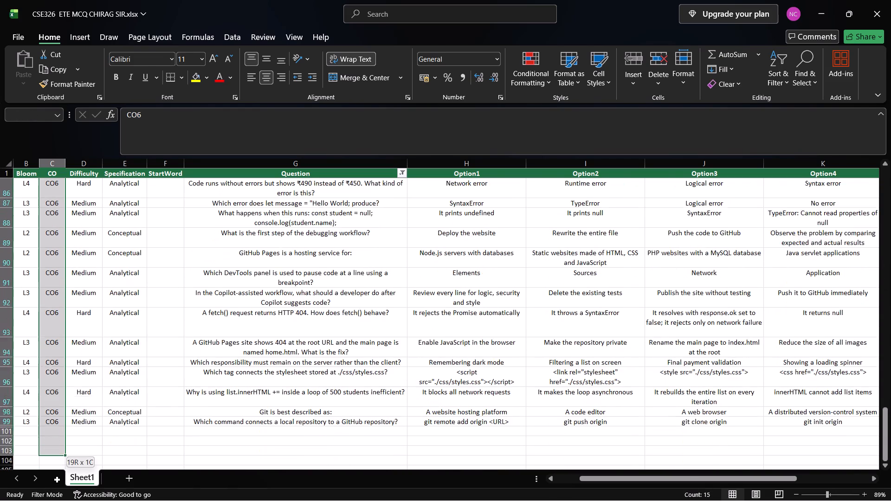
drag(57, 480, 59, 370)
click(147, 417)
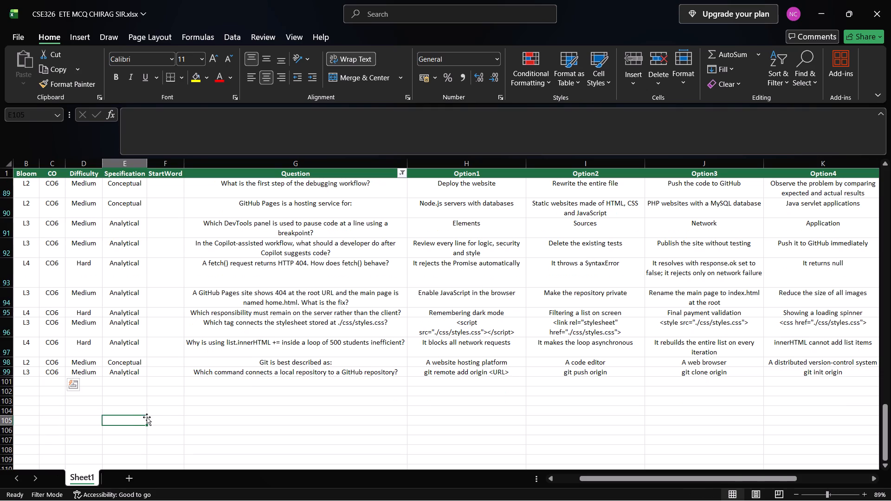
Save the changes to the CSE326 ETE MCQ CHIRAG SIR workbook.
key(ctrl+s)
key(ctrl+s)
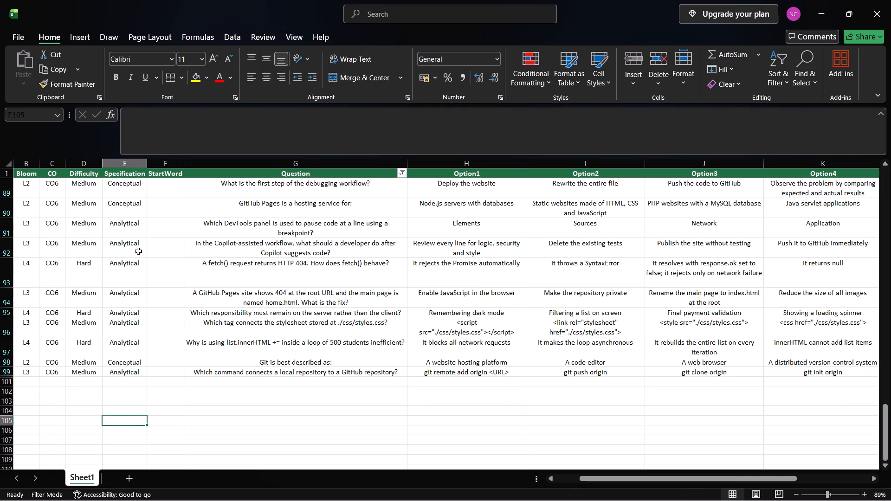
Save the CSE326 ETE MCQ CHIRAG SIR workbook and close it.
key(ctrl+s)
click(888, 13)
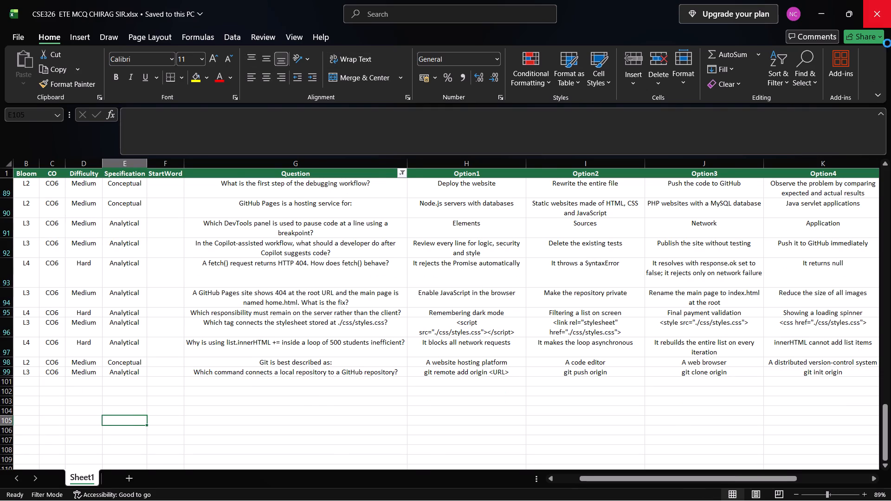
Close the CSE326_Complete_150_MCQ_Bank_ETE_Format workbook without saving its changes.
click(890, 5)
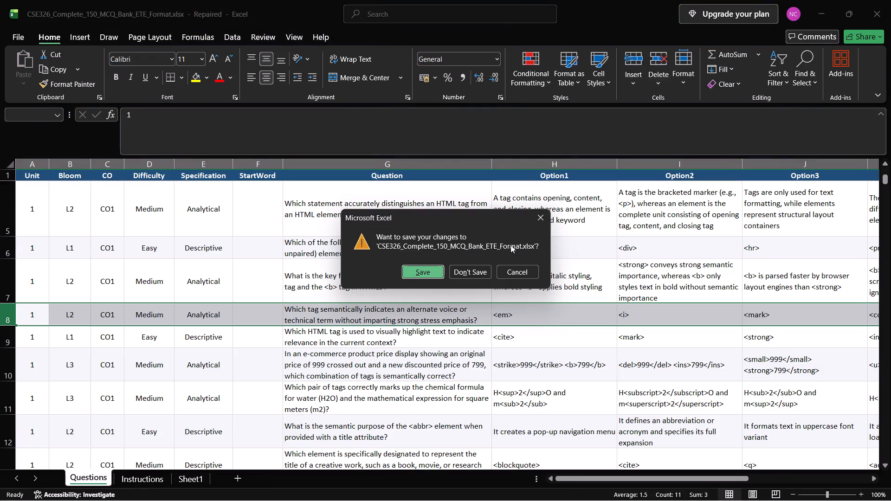
click(462, 268)
Close the blank Book1 workbook.
click(787, 16)
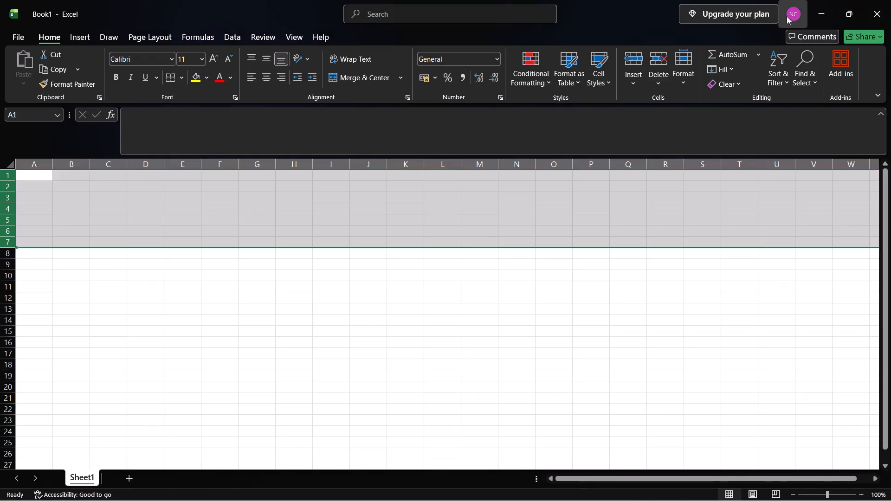
click(867, 8)
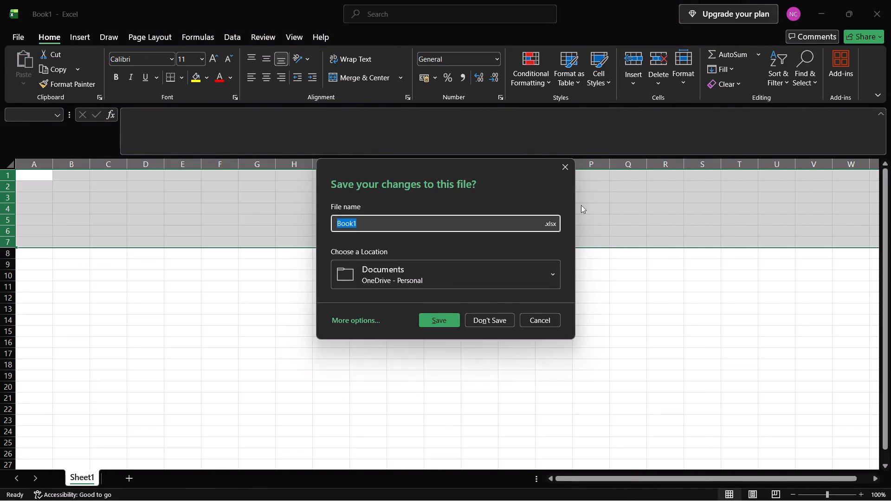
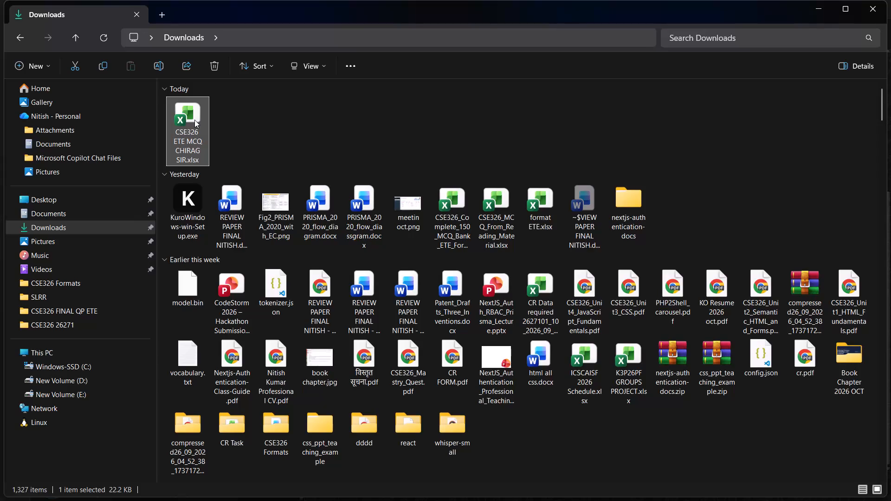
Open the CSE326 ETE MCQ CHIRAG SIR workbook from Downloads, look over its questions, options and answer columns, and close it.
double_click(194, 120)
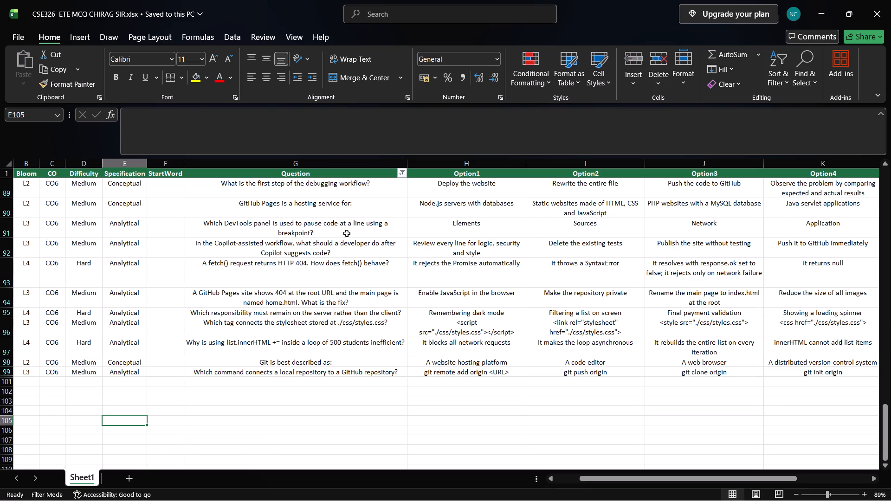
scroll(360, 284, up, 6)
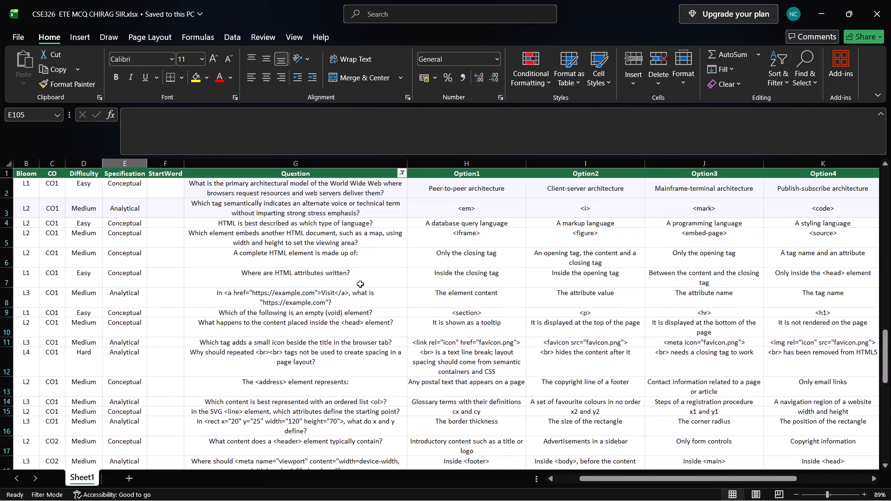
scroll(360, 284, right, 1)
scroll(360, 284, left, 4)
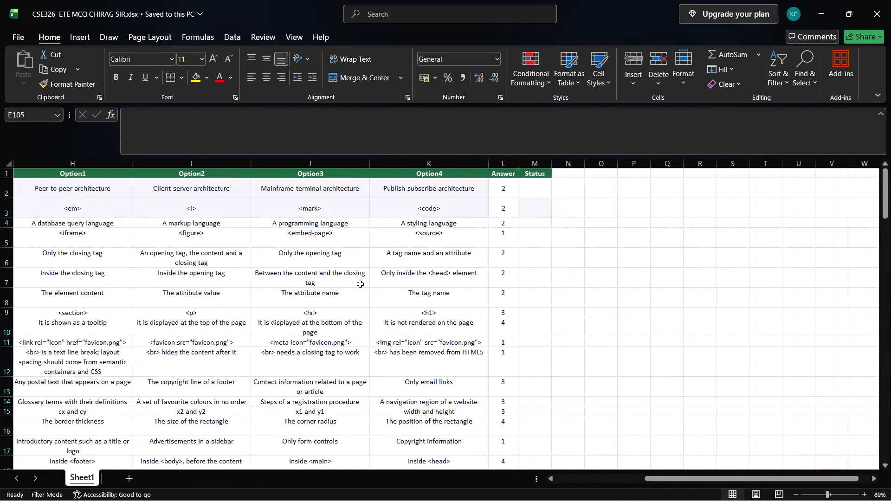
scroll(360, 284, right, 5)
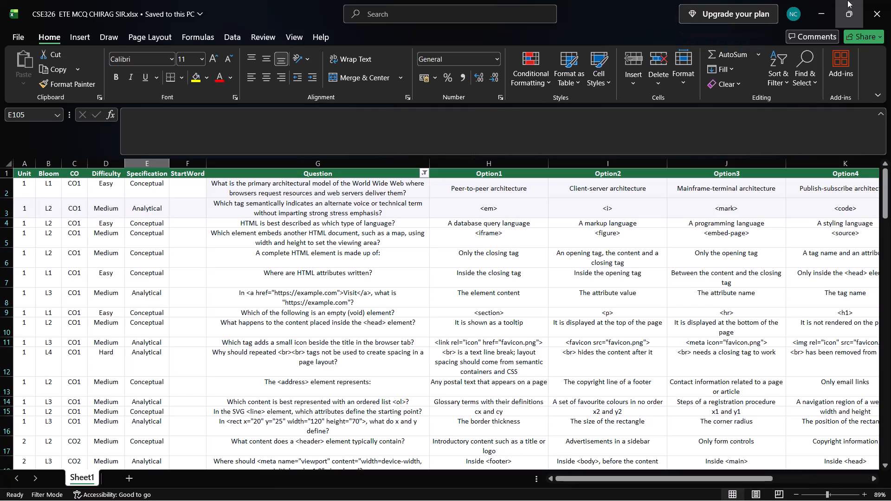
click(880, 3)
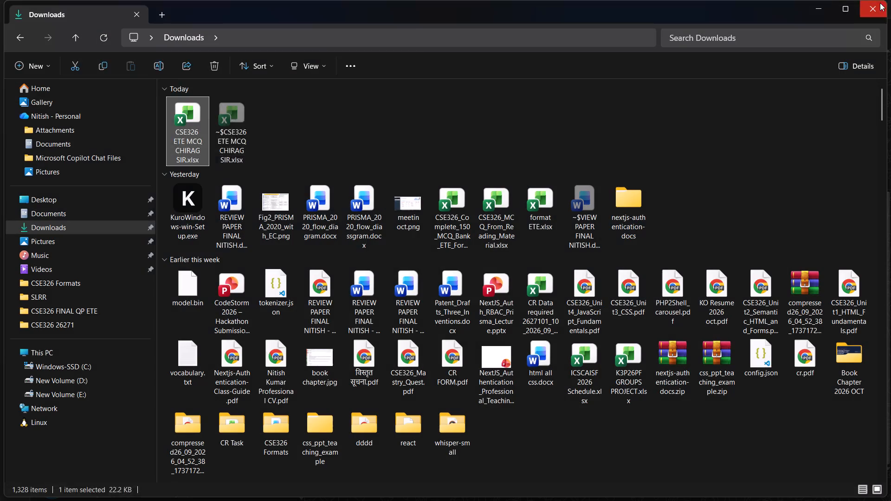
Pick up the CSE326 ETE MCQ CHIRAG SIR.xlsx file in the Downloads folder.
click(186, 130)
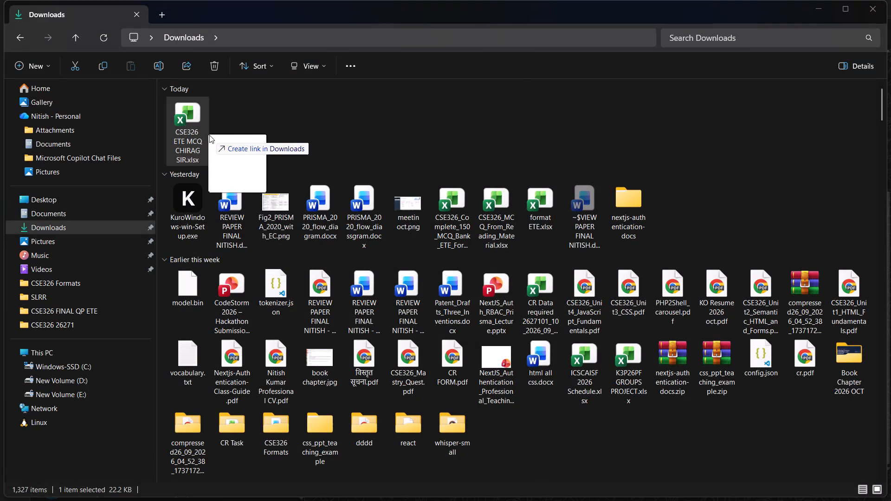